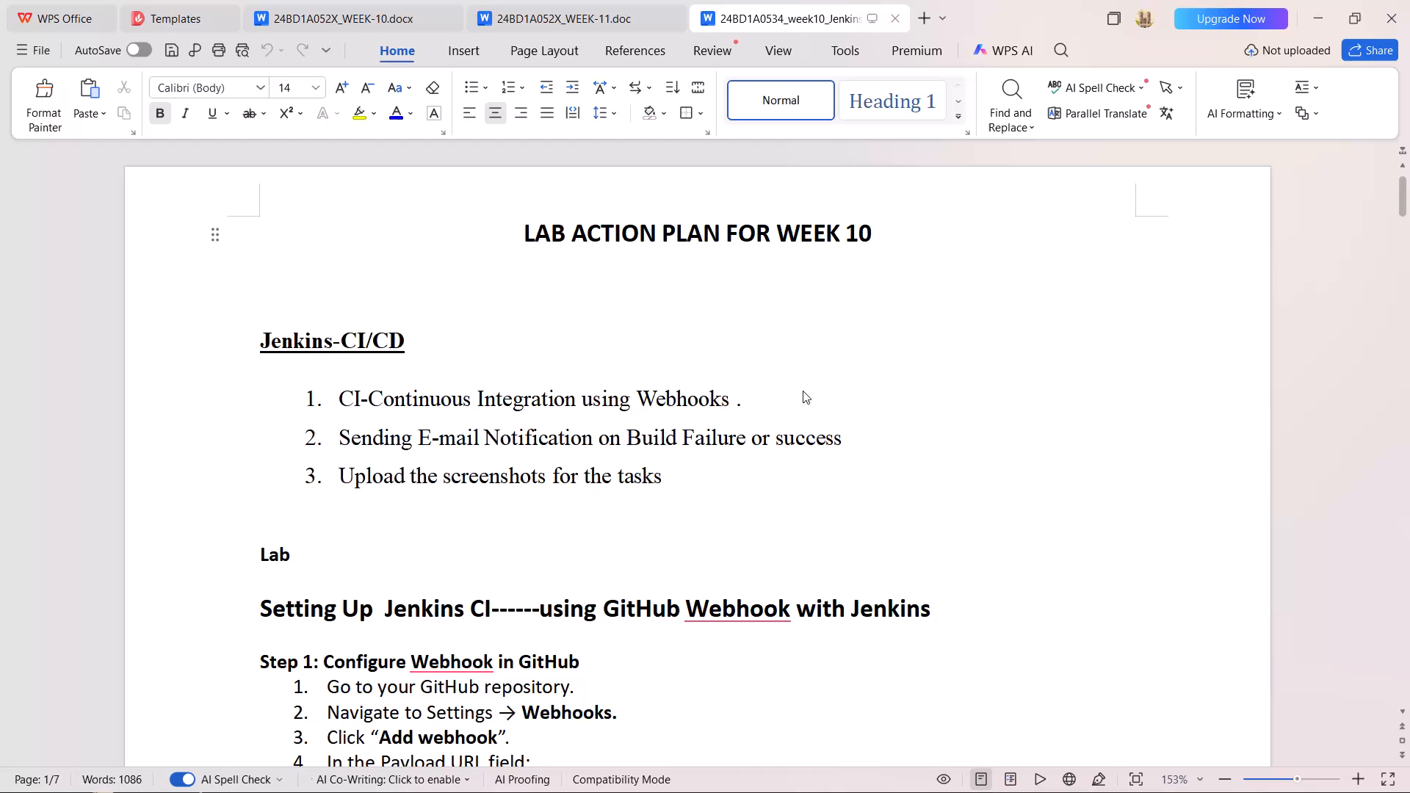
Review the Week 10 Jenkins lab document from its title through the viva questions to the inserted GitHub webhook screenshot.
scroll(803, 391, "down", 1)
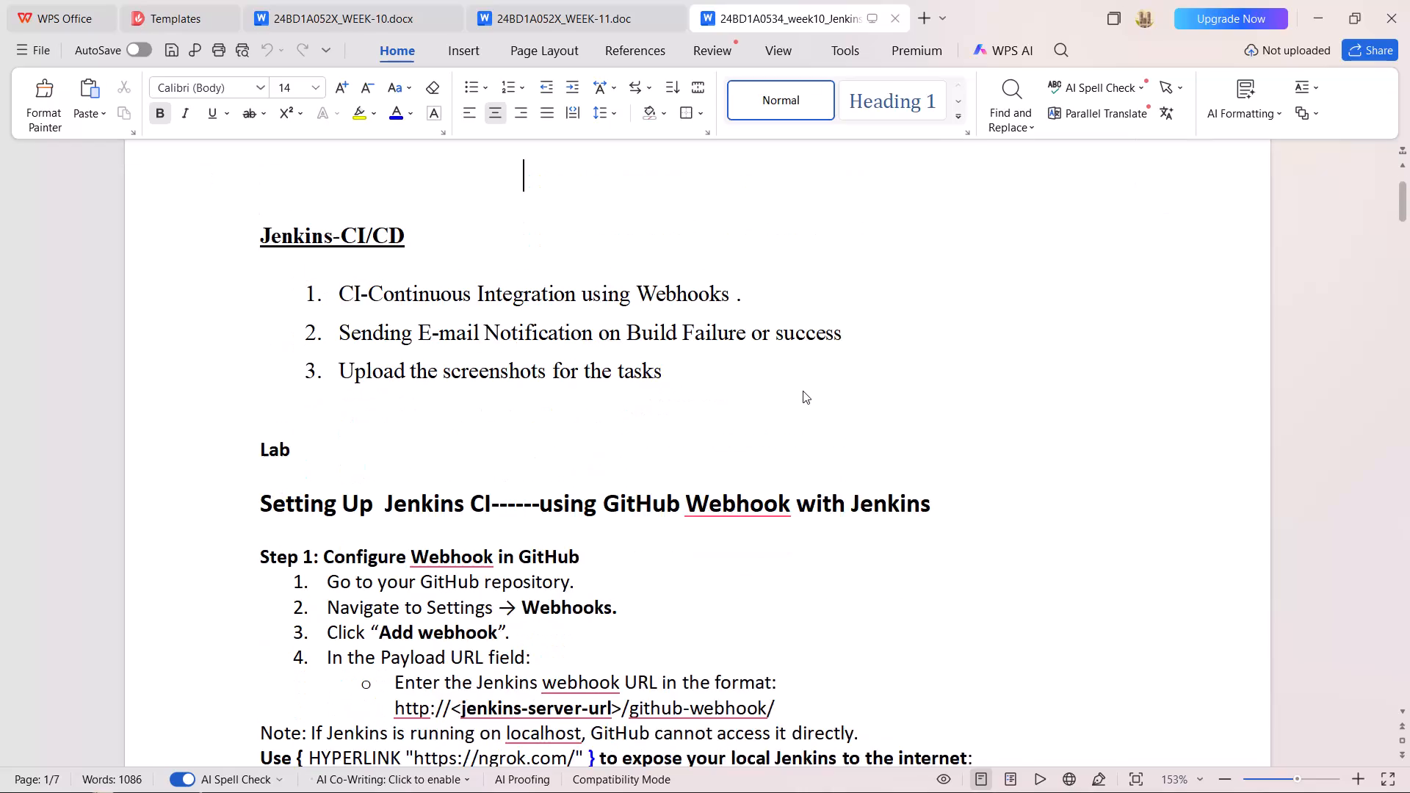
scroll(803, 391, "down", 7)
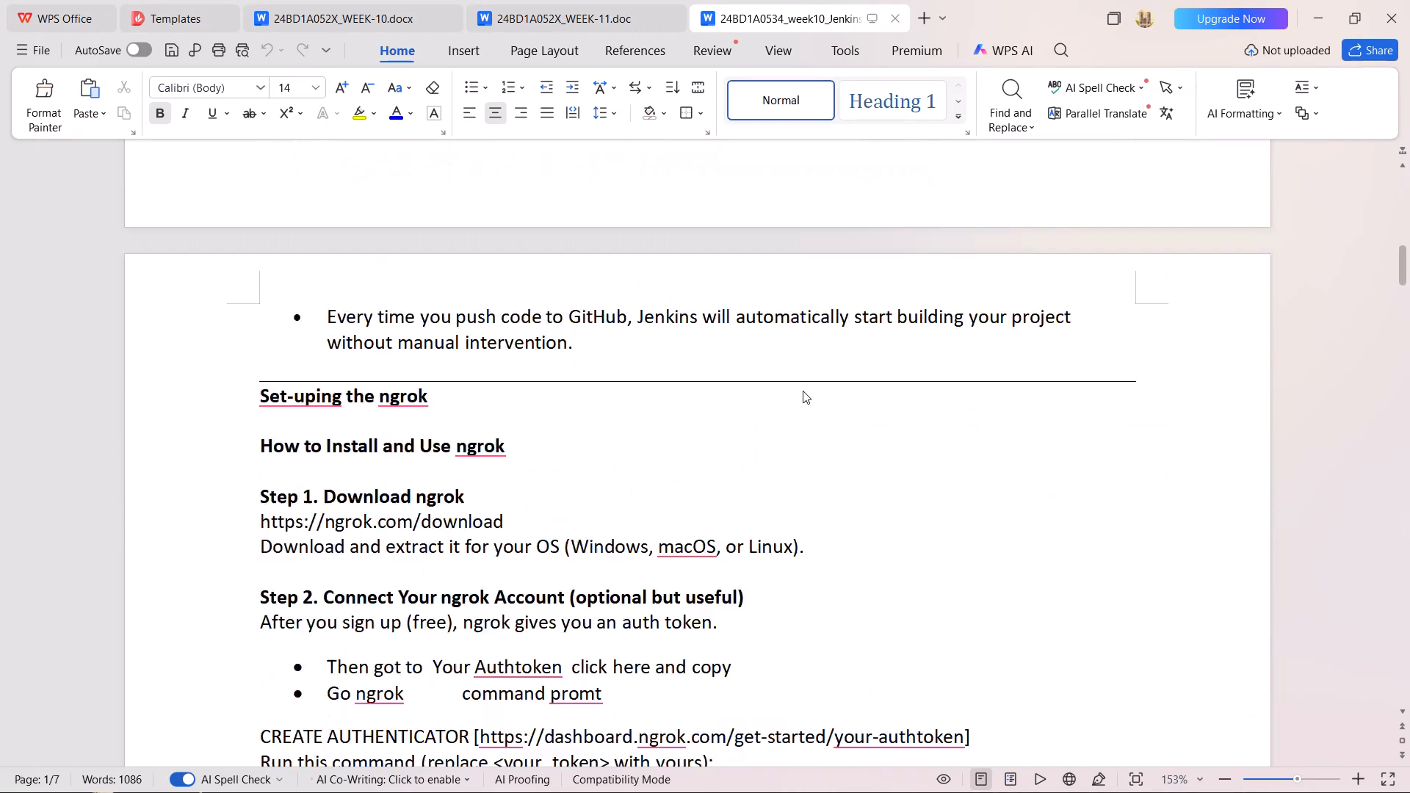
scroll(803, 391, "down", 7)
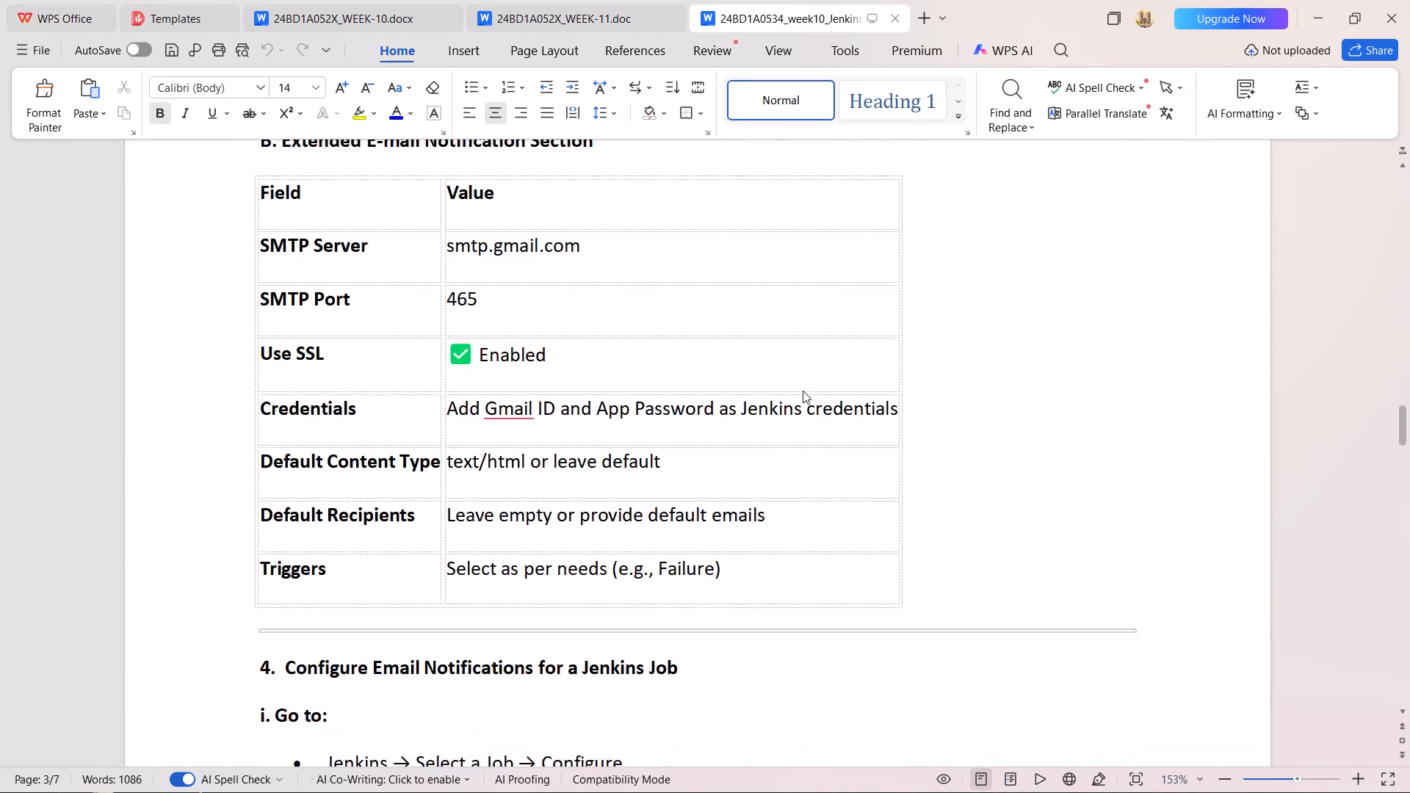
scroll(803, 391, "down", 7)
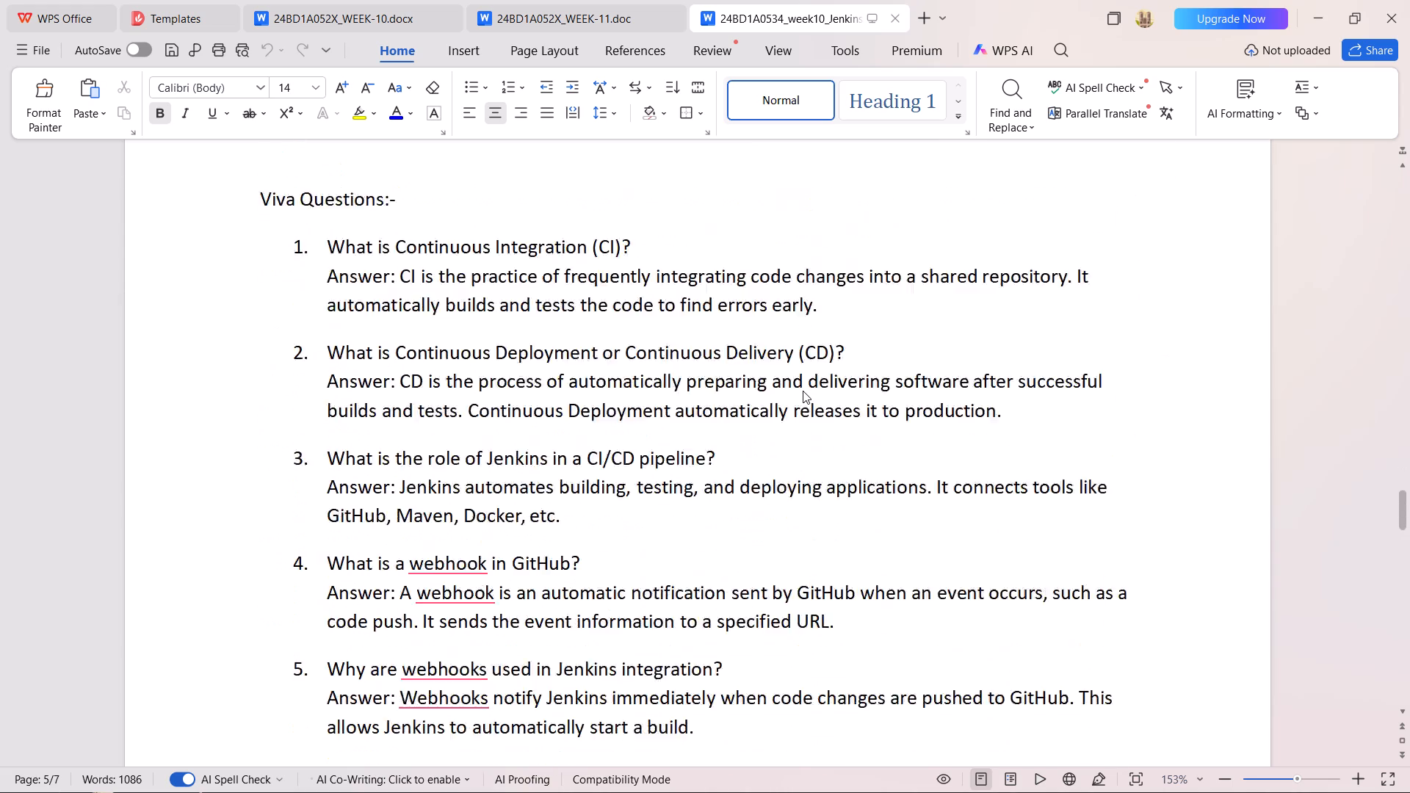
scroll(803, 391, "down", 6)
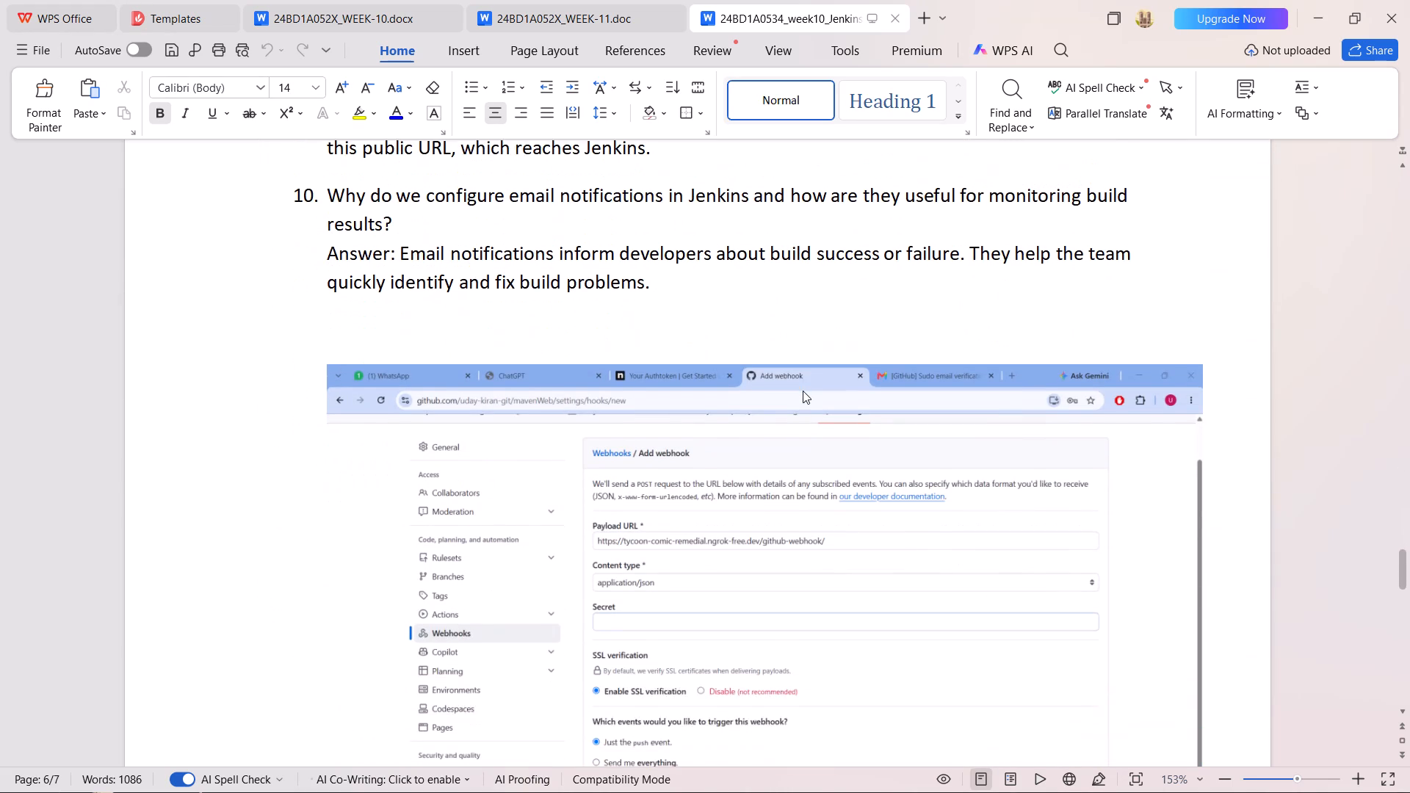
scroll(803, 391, "down", 3)
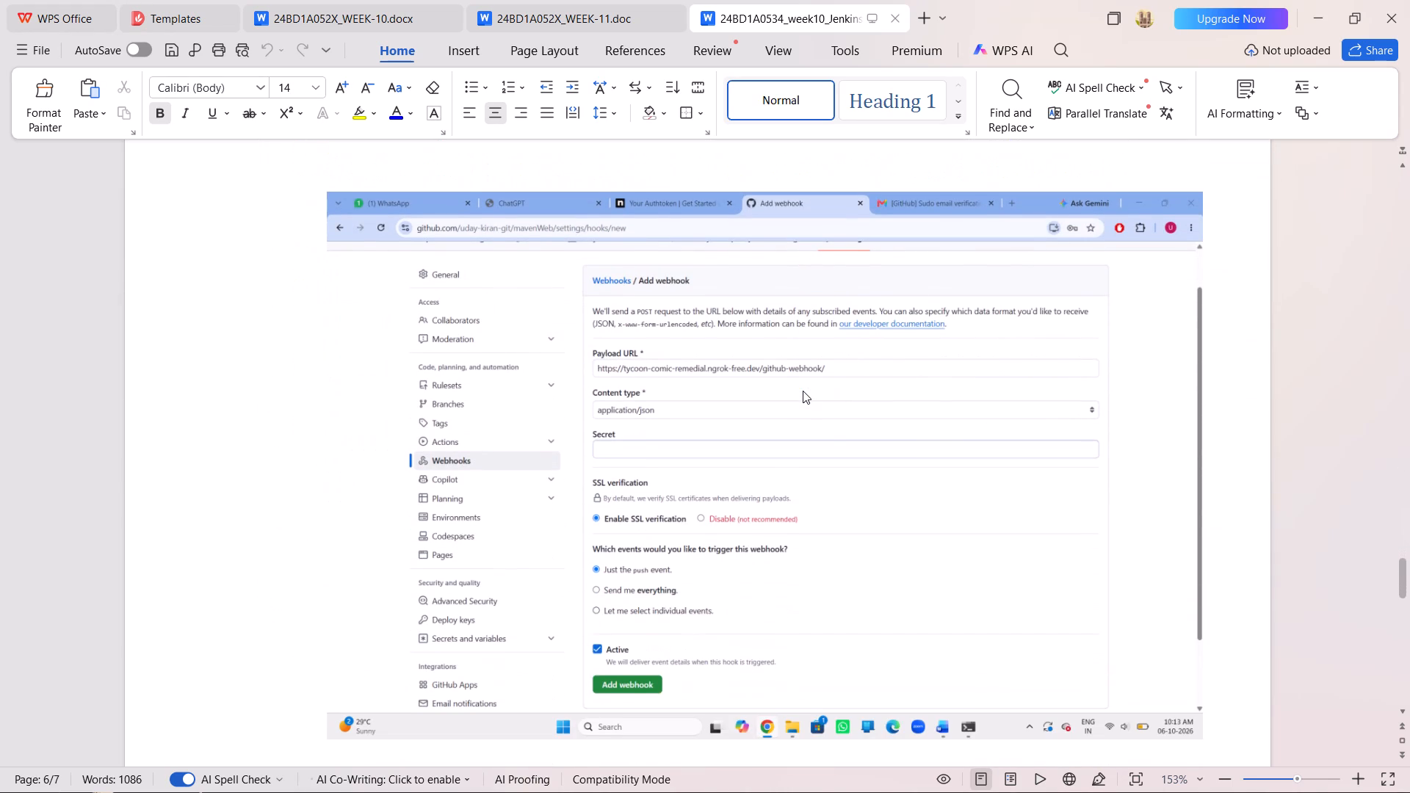
Start cropping the GitHub Add webhook screenshot that follows viva question 10.
left_click(803, 391)
scroll(803, 391, "down", 1)
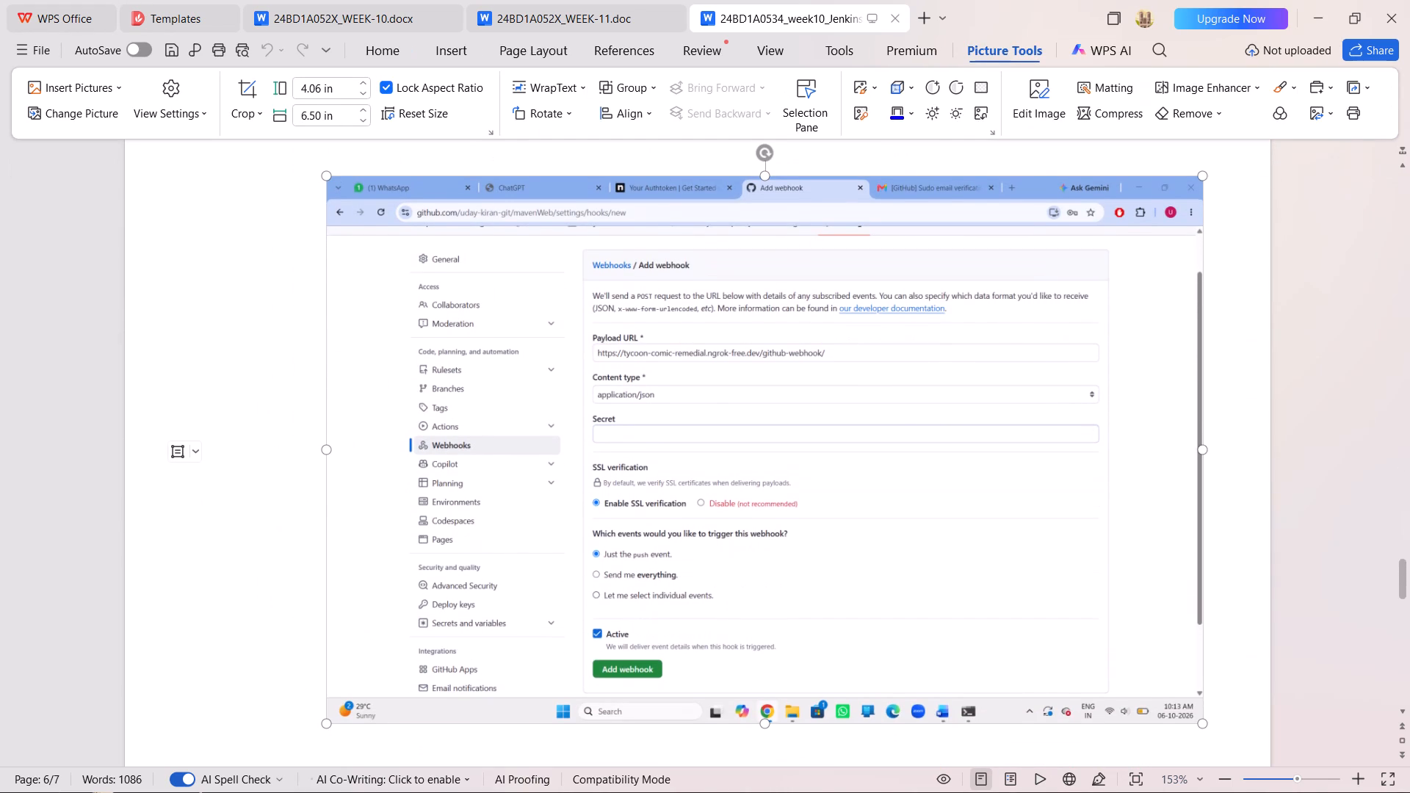
scroll(803, 391, "down", 1)
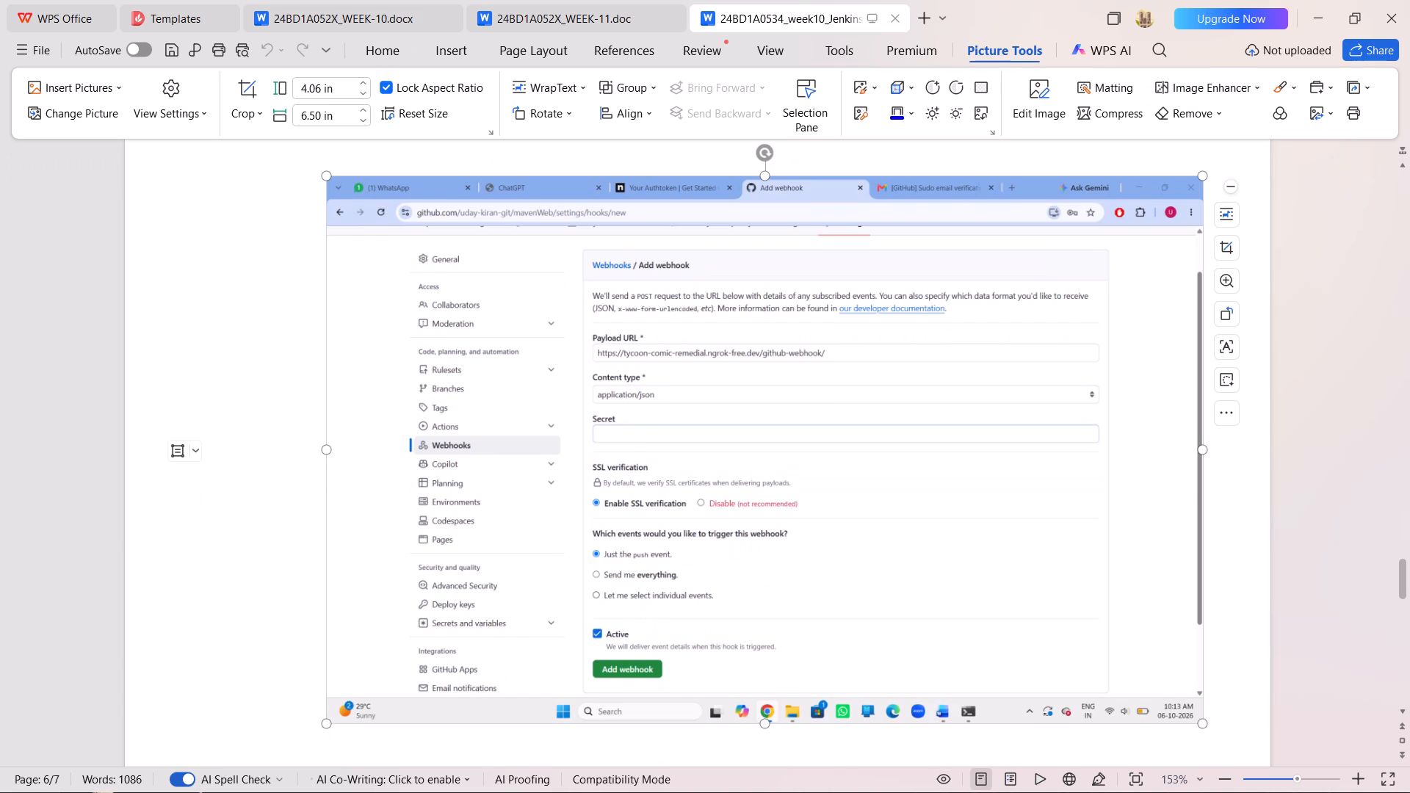
left_click(1235, 245)
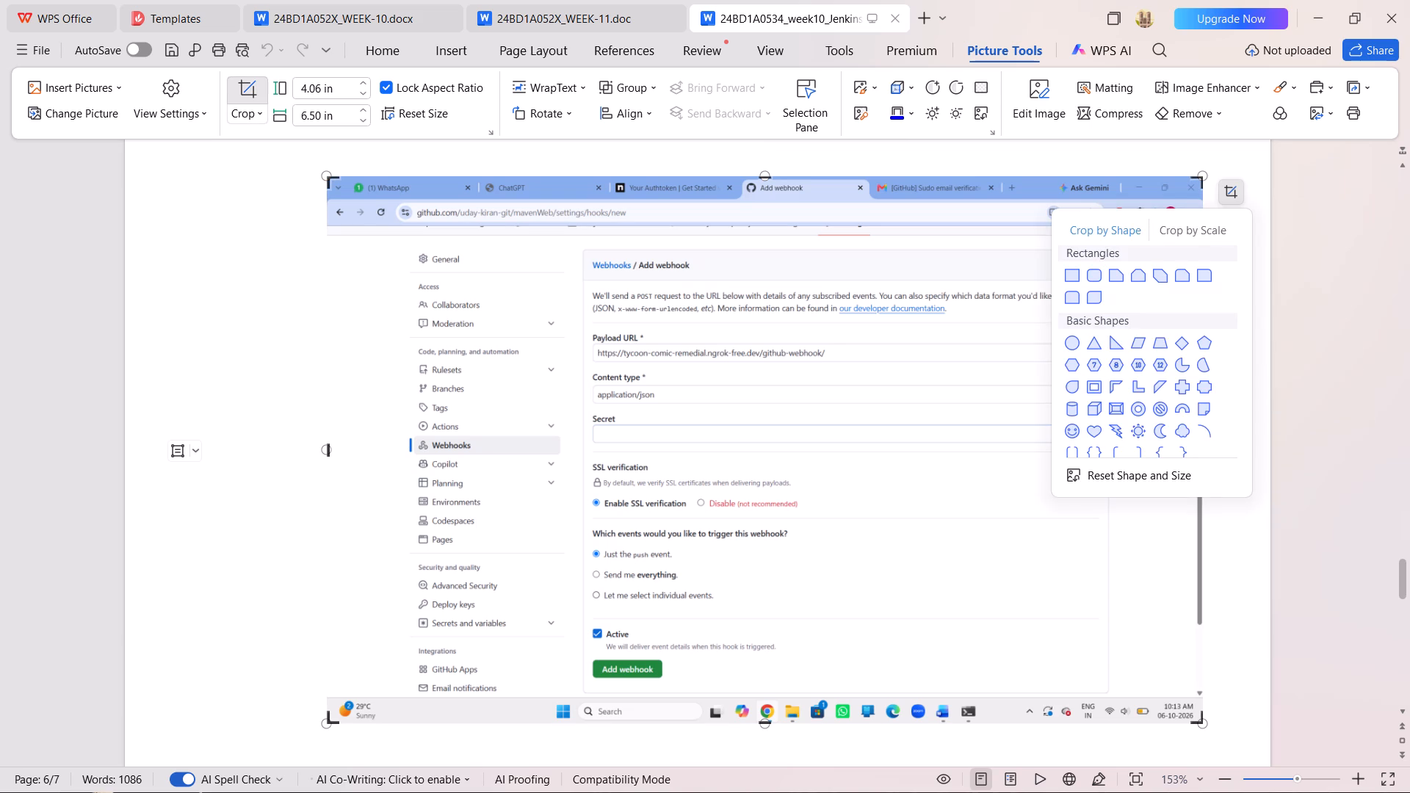
Crop the Add webhook screenshot to about 3.32 in high by 5.33 in wide, removing the browser bars, taskbar and outer margins.
left_click_drag(1199, 179, 1161, 248)
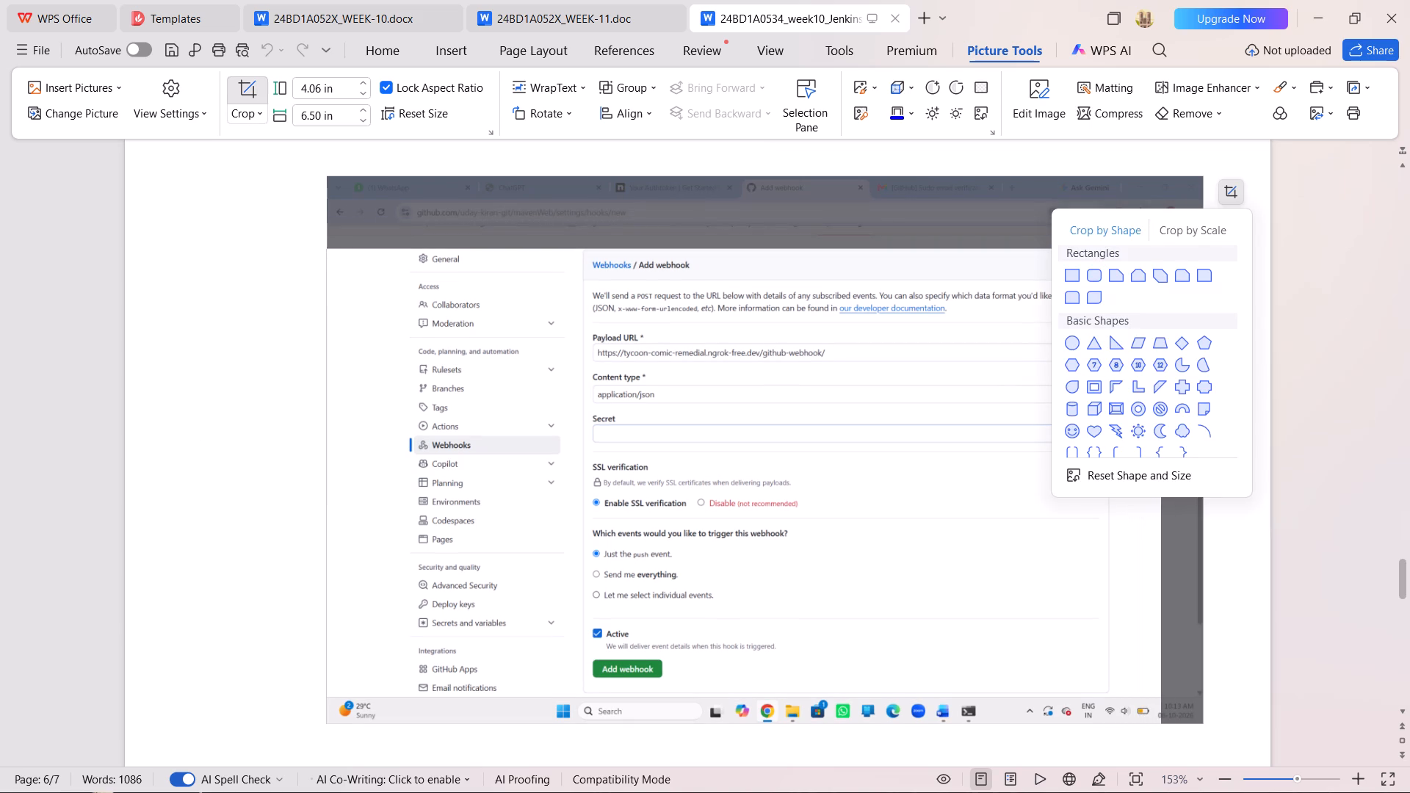
left_click_drag(1161, 248, 1148, 237)
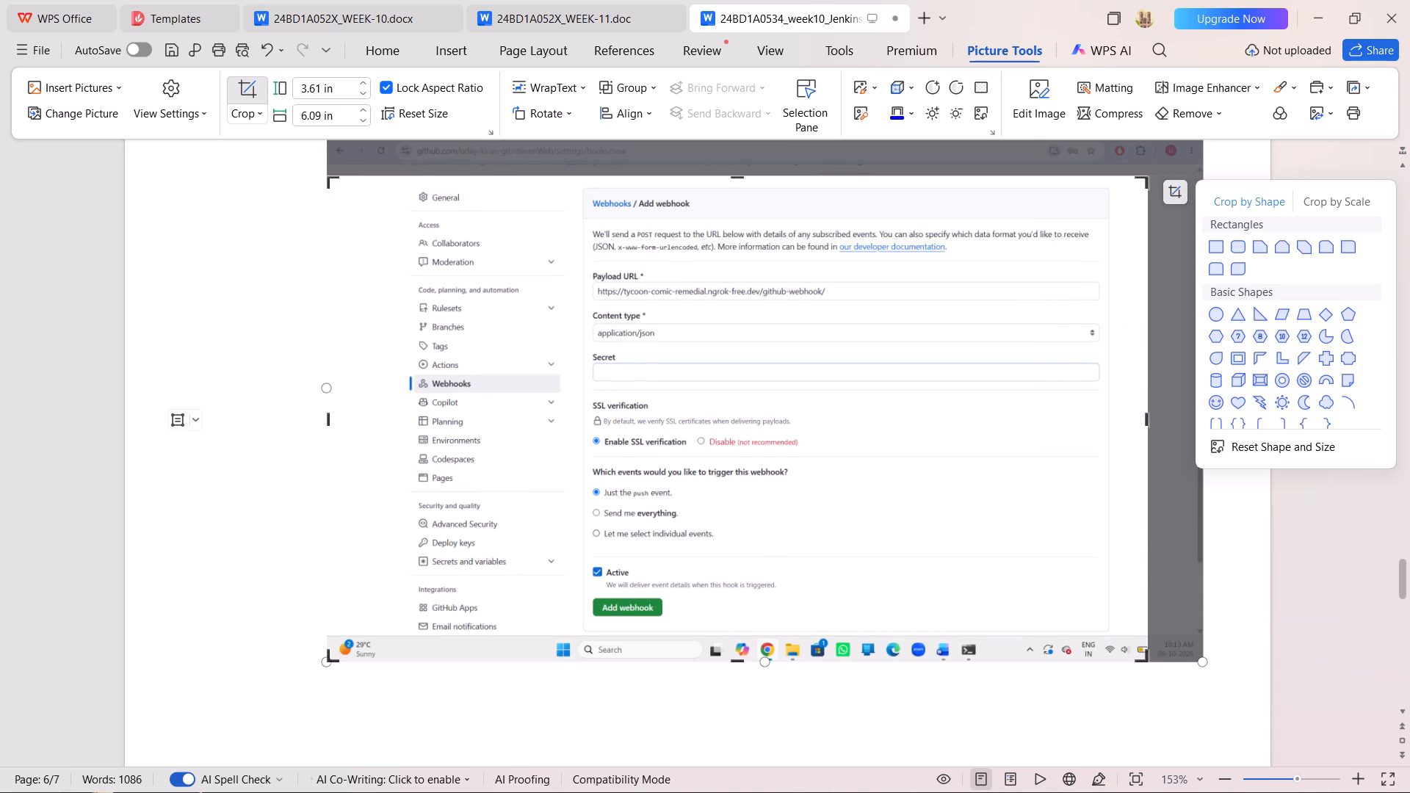
left_click_drag(1144, 660, 1144, 623)
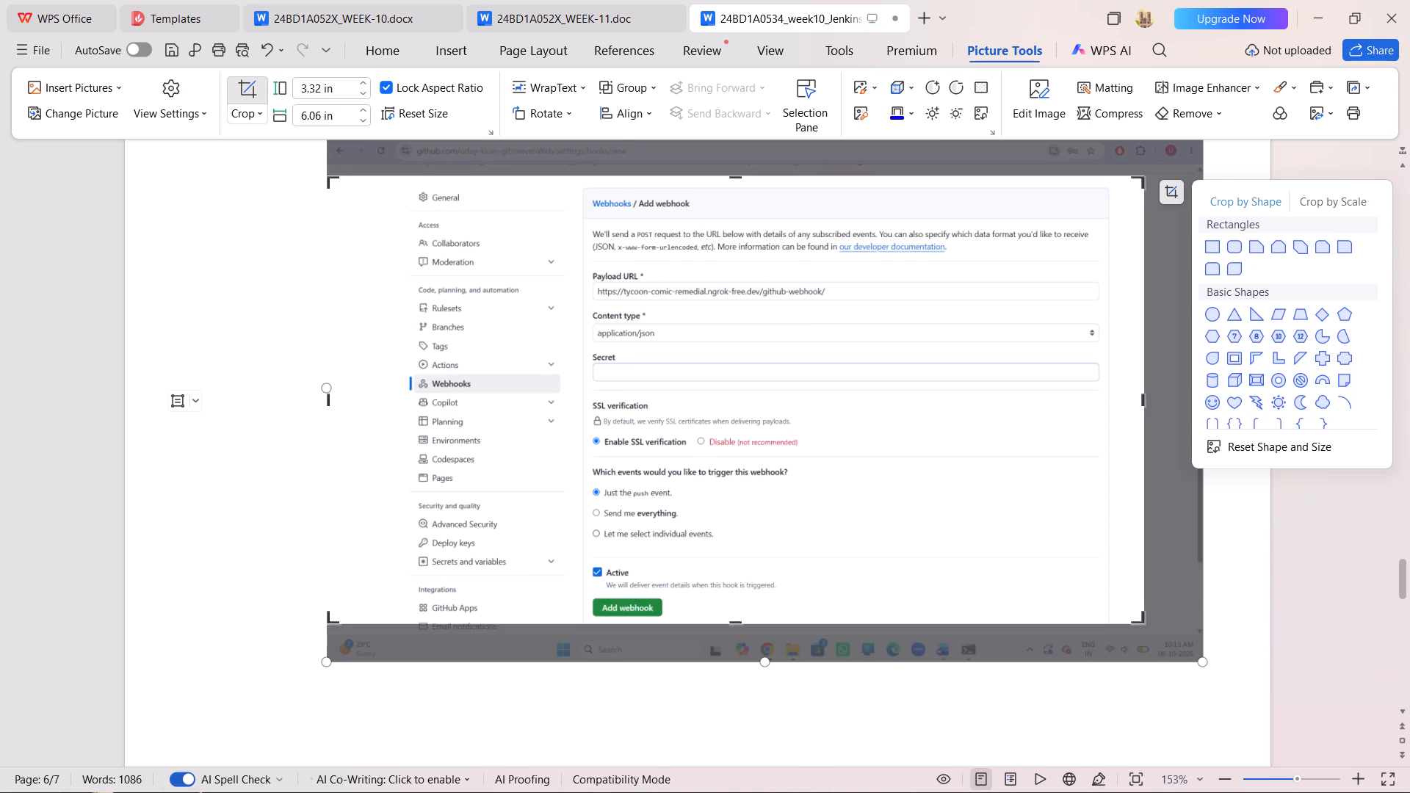
left_click_drag(329, 398, 426, 385)
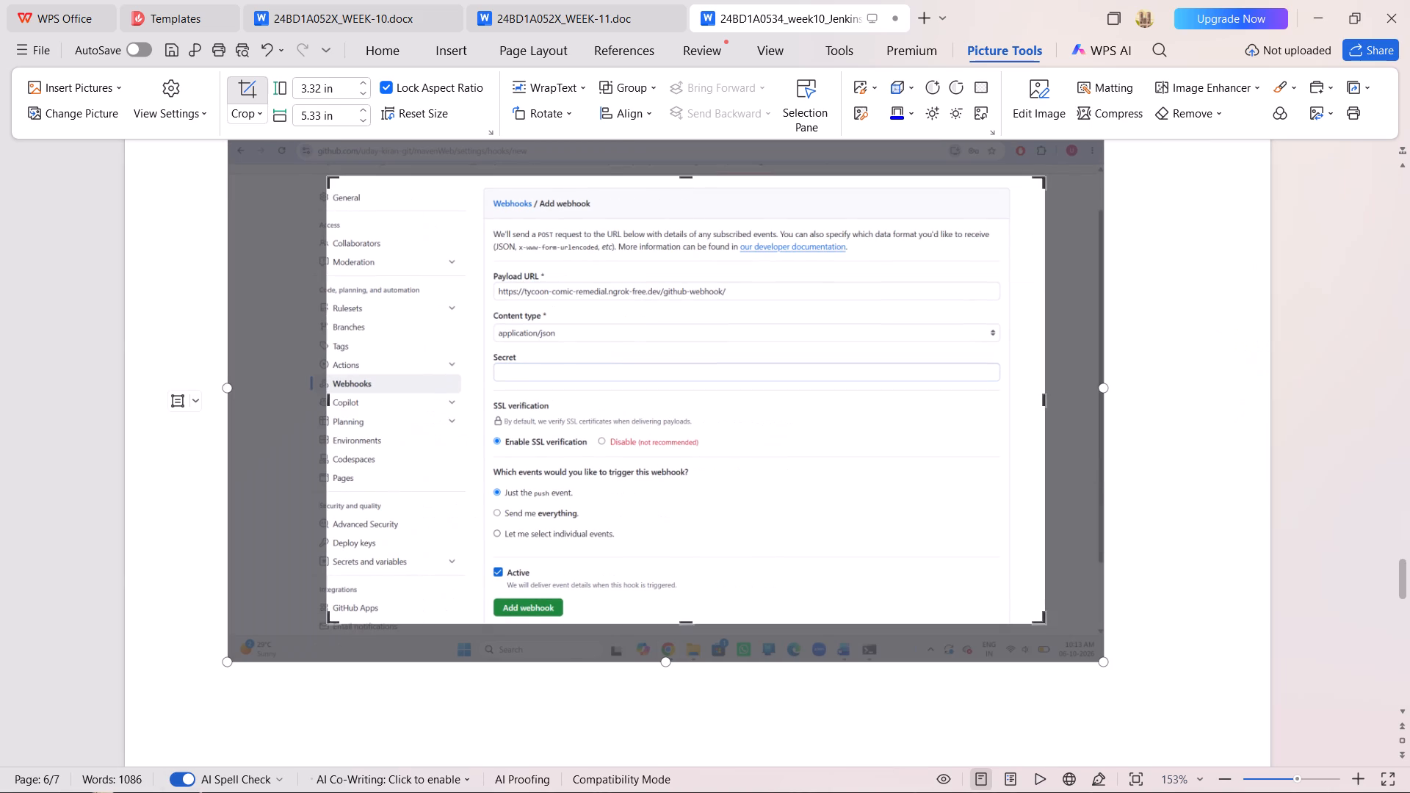
left_click(1251, 658)
Review the cropped webhook form and the screenshots on the following page.
scroll(1251, 658, "down", 6)
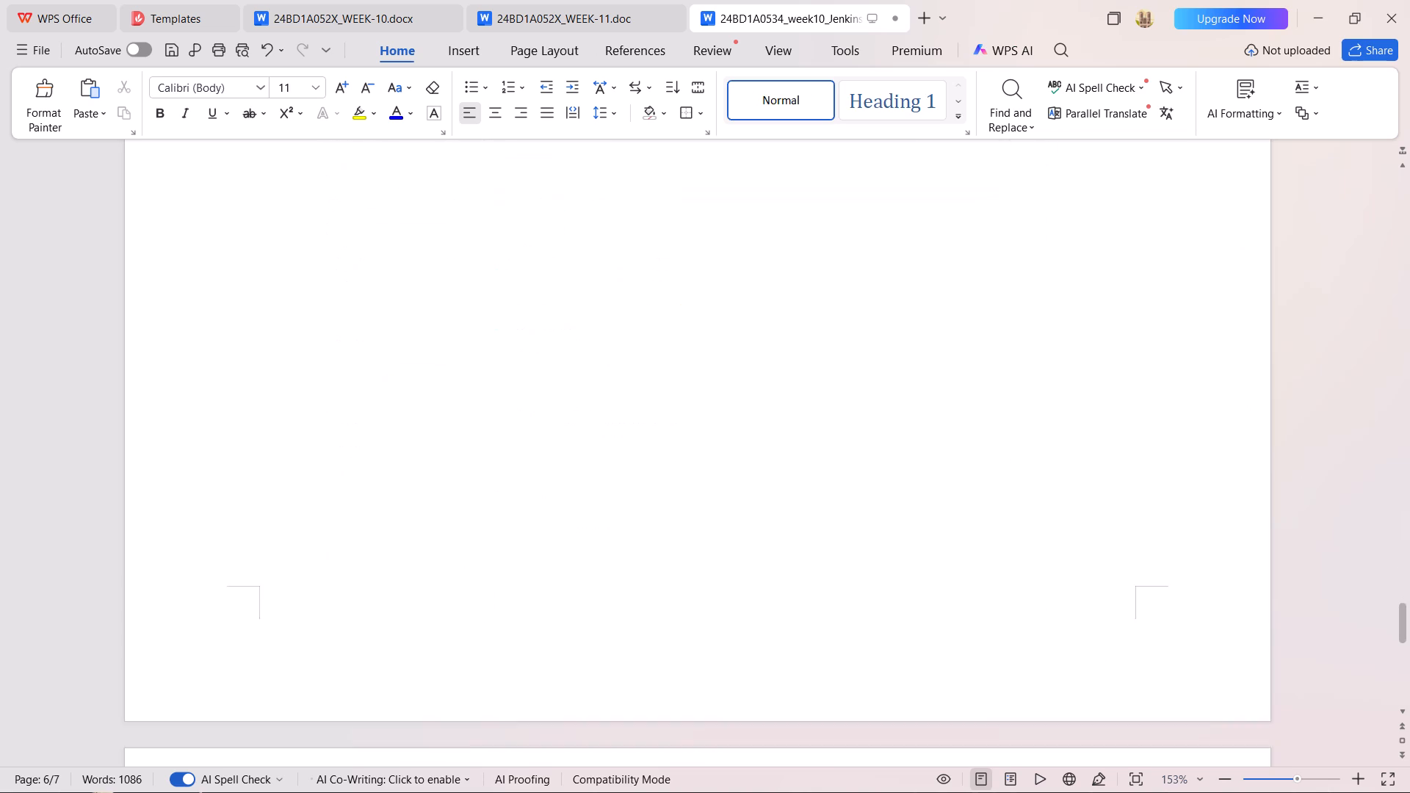
scroll(1251, 658, "down", 1)
scroll(1251, 658, "up", 2)
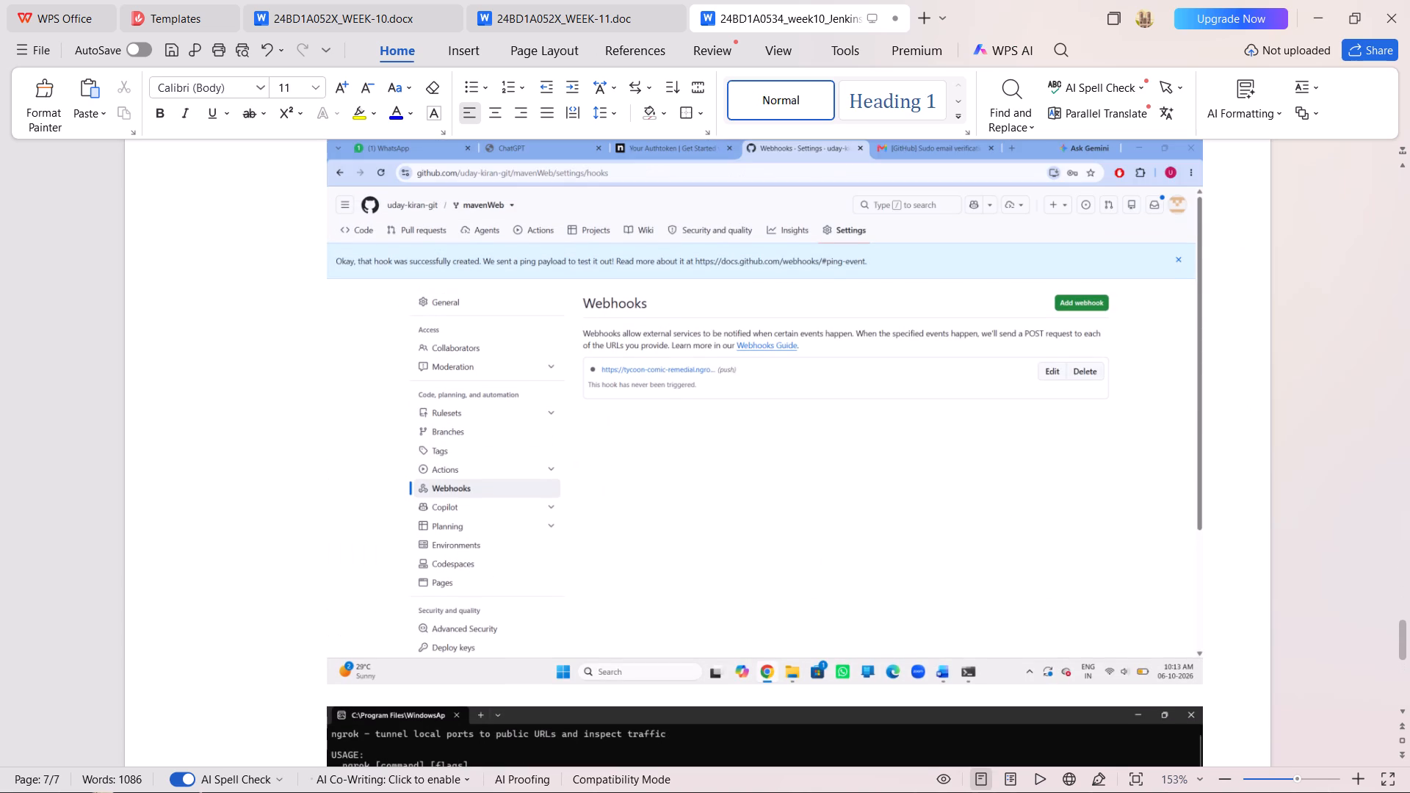
scroll(1251, 658, "up", 2)
scroll(1159, 561, "up", 5)
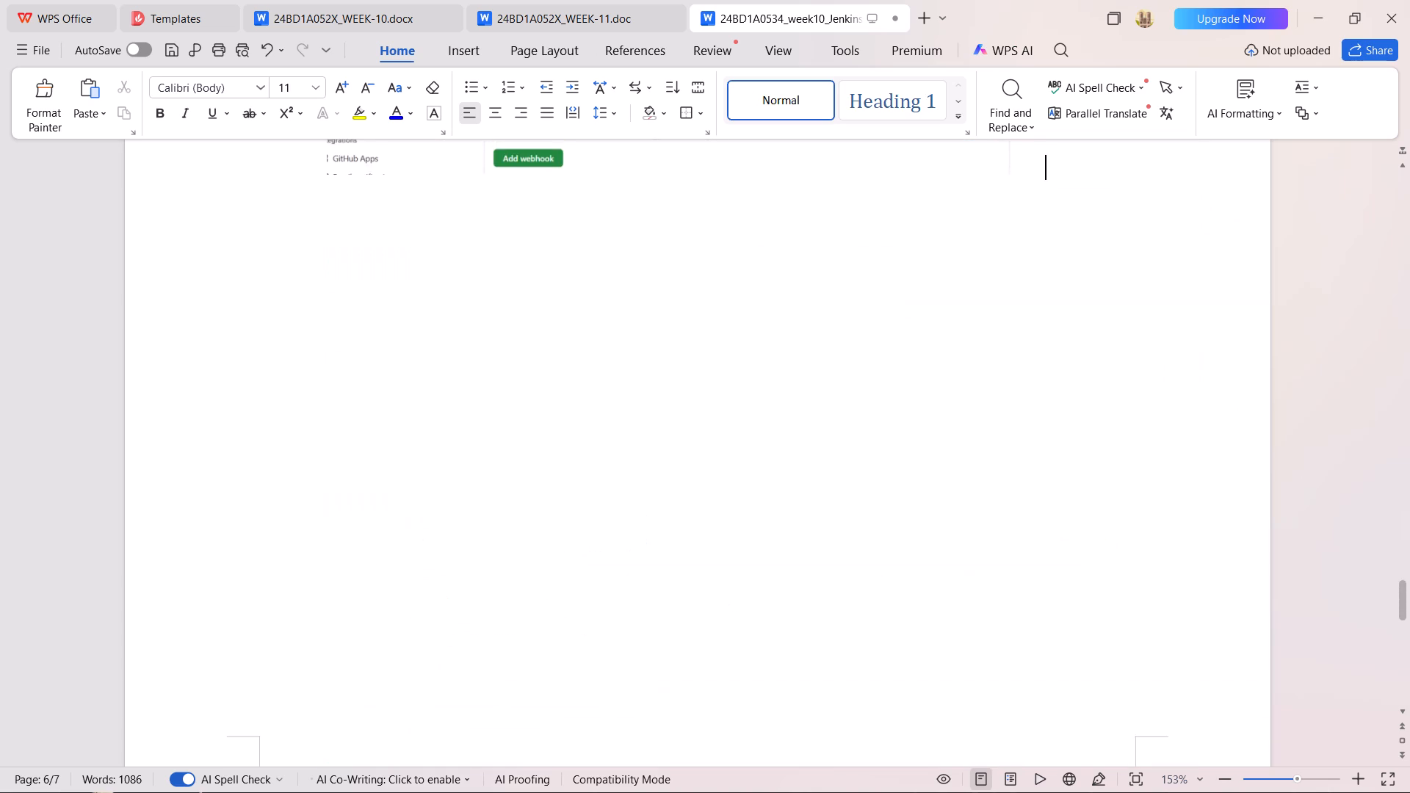
scroll(1159, 561, "up", 6)
Crop the Webhooks list screenshot to about 3.05 in high by 6.68 in wide, cutting off the browser header and the taskbar.
scroll(1159, 561, "down", 3)
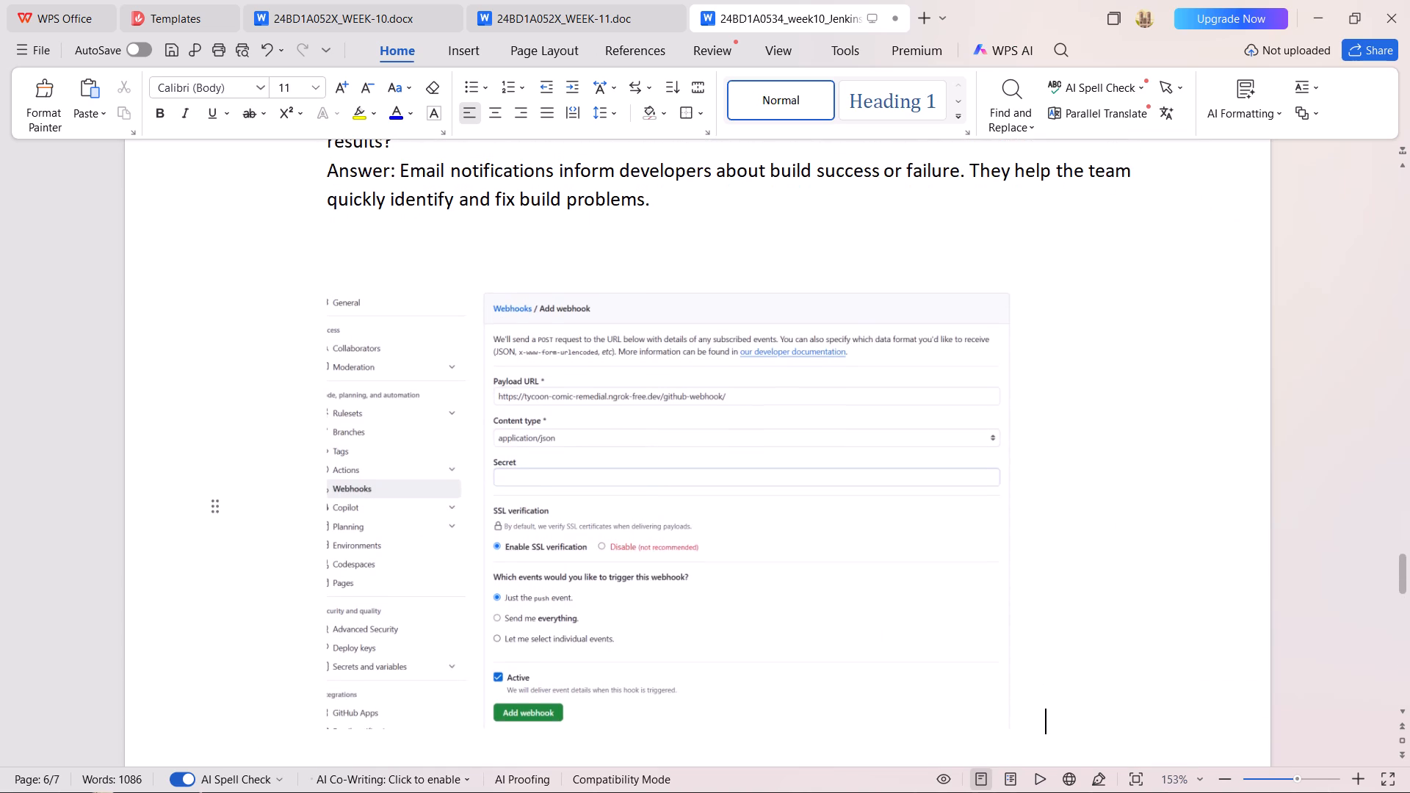
scroll(1159, 561, "down", 8)
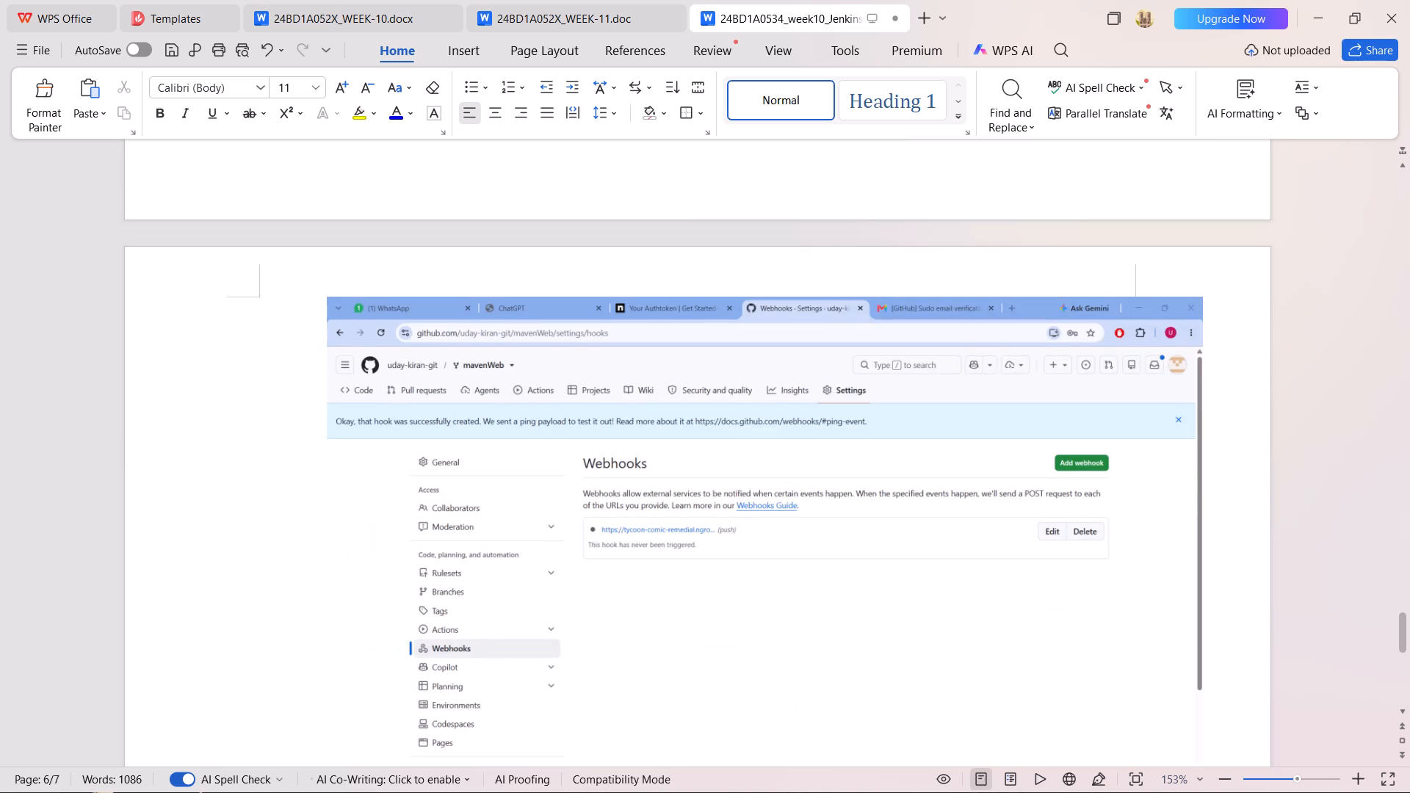
scroll(1159, 561, "down", 3)
left_click(904, 473)
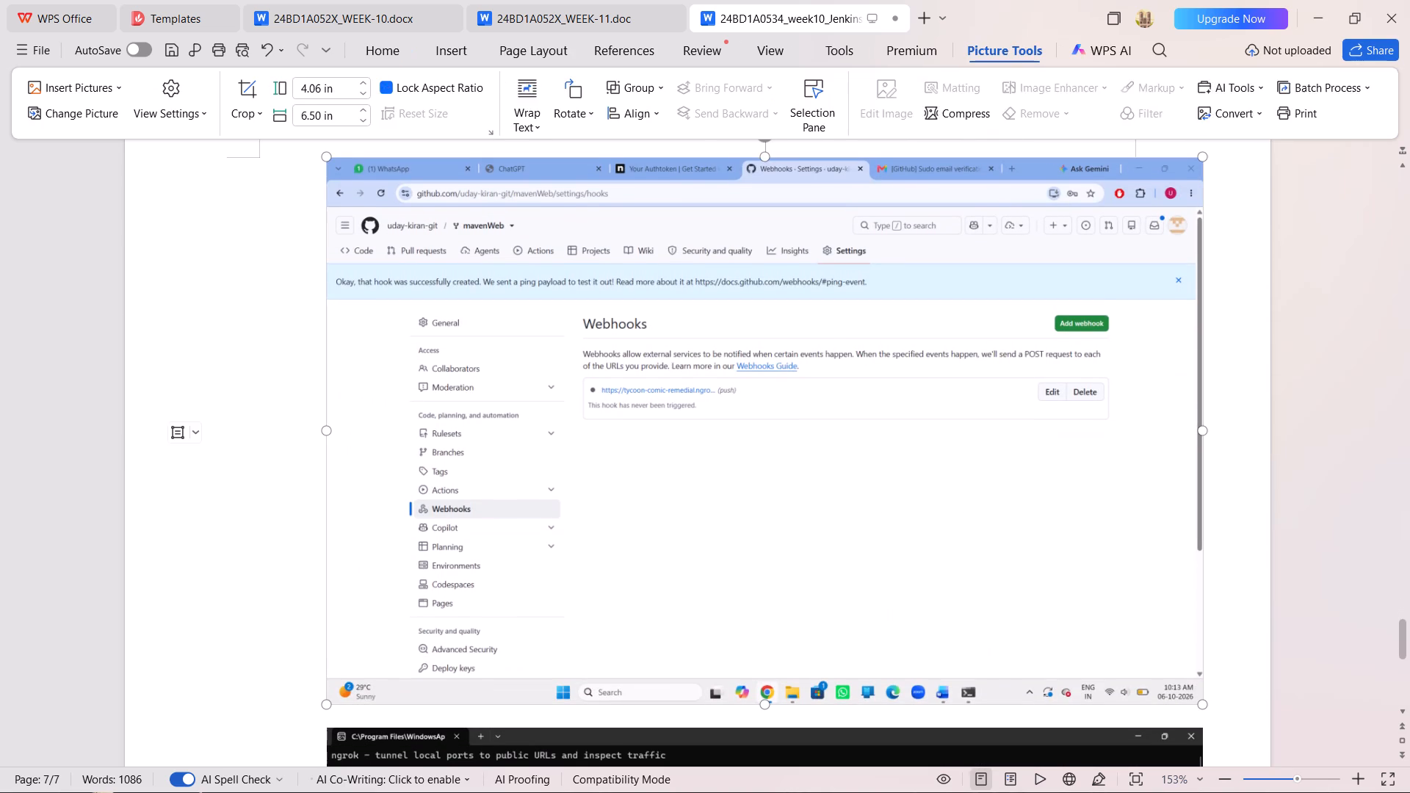
scroll(904, 473, "down", 1)
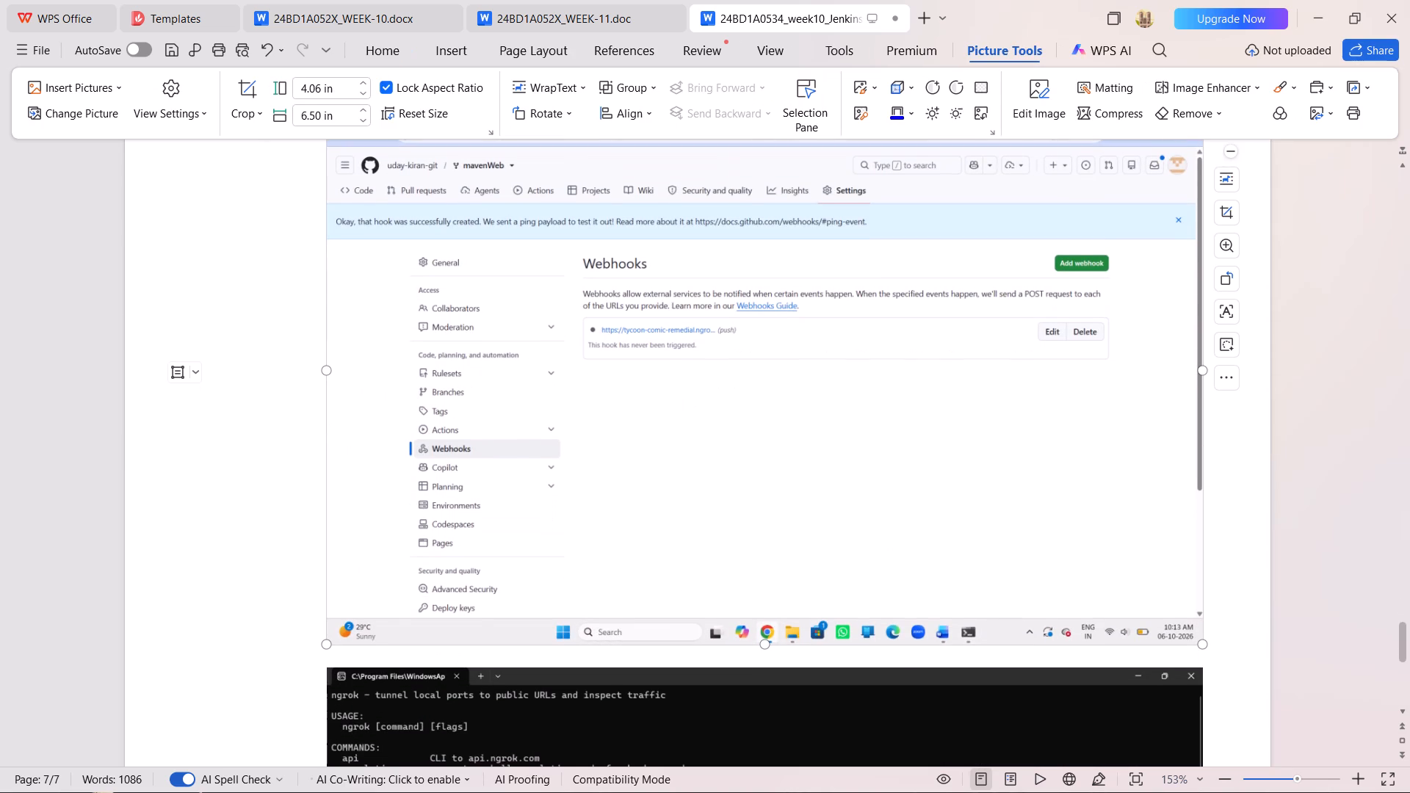
left_click(1226, 214)
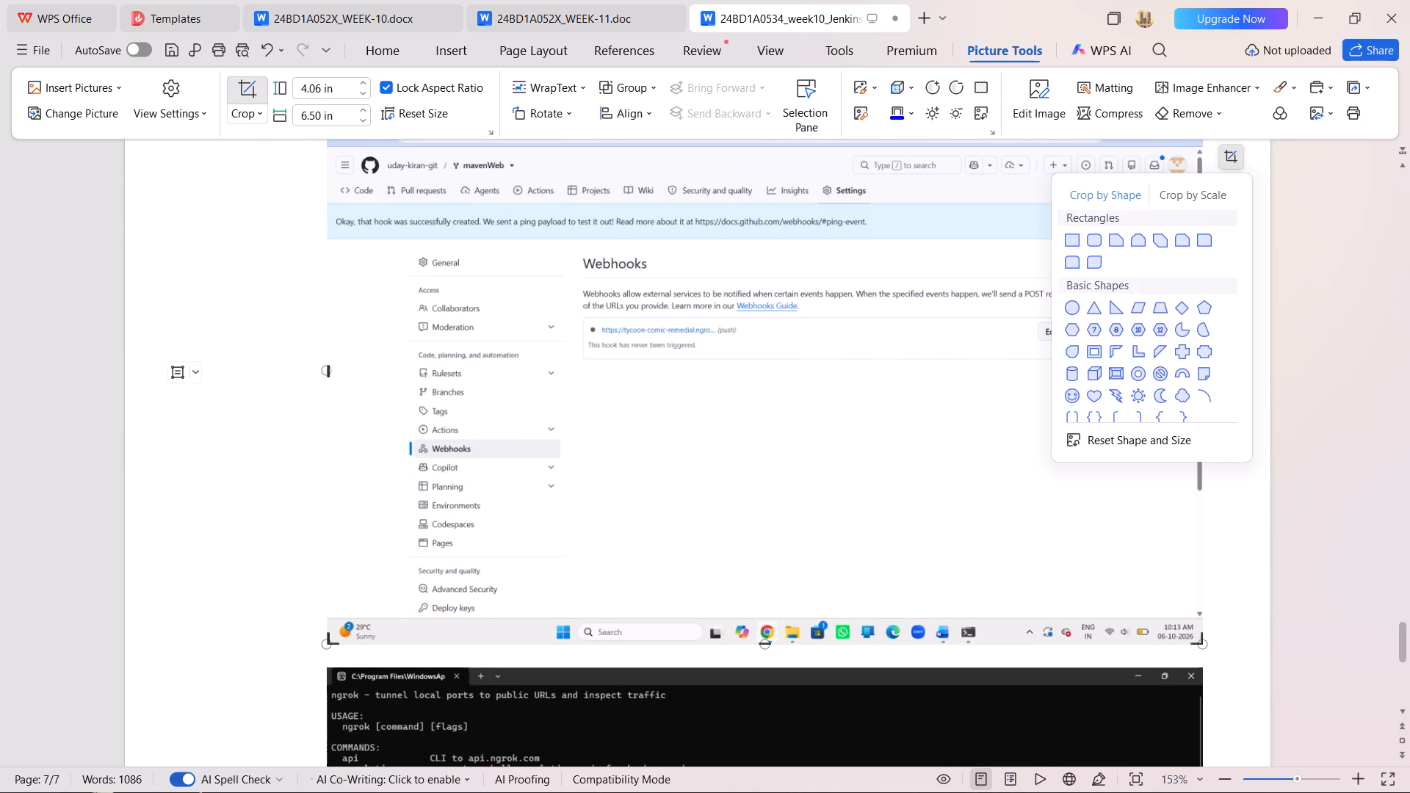
left_click_drag(1206, 643, 1204, 576)
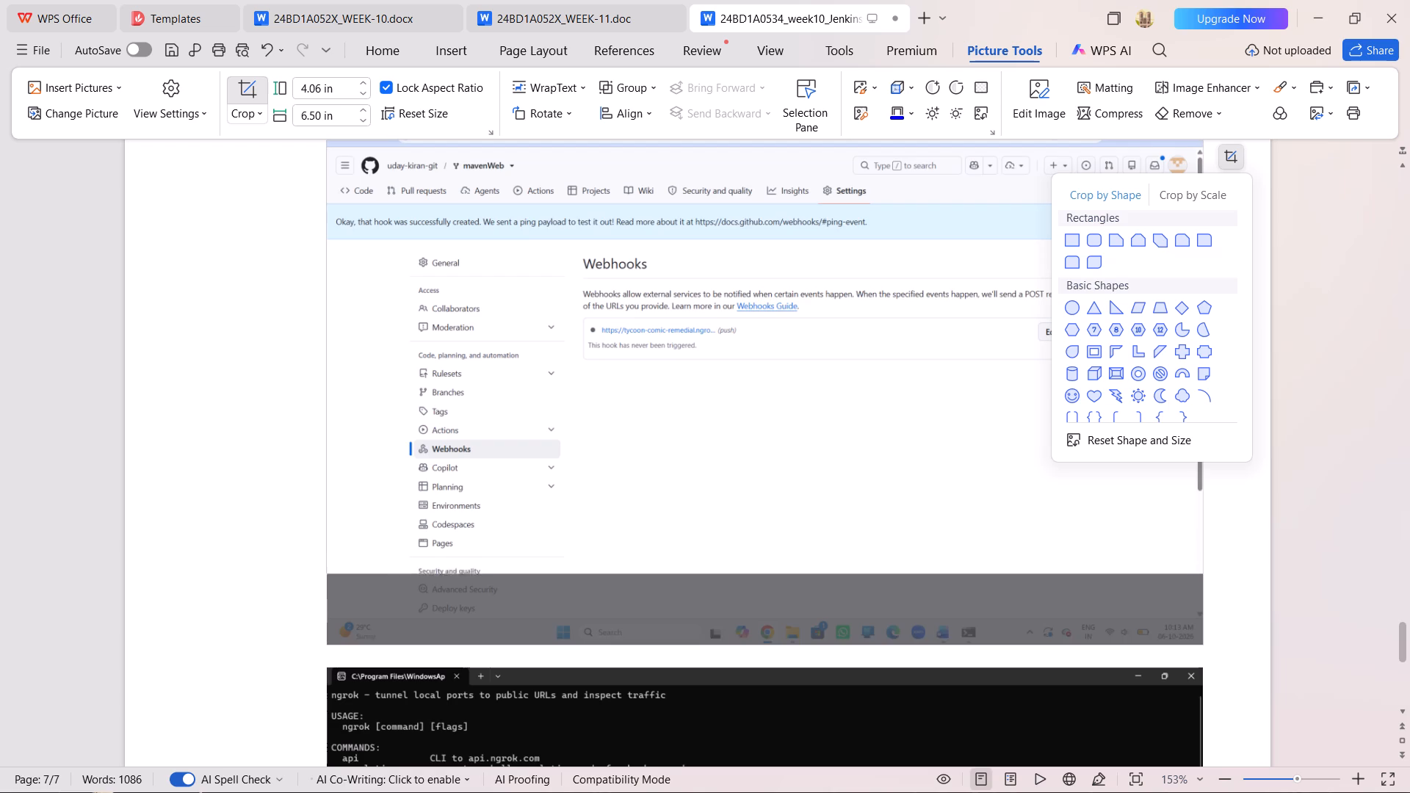
left_click_drag(1204, 576, 1204, 581)
scroll(1192, 355, "up", 4)
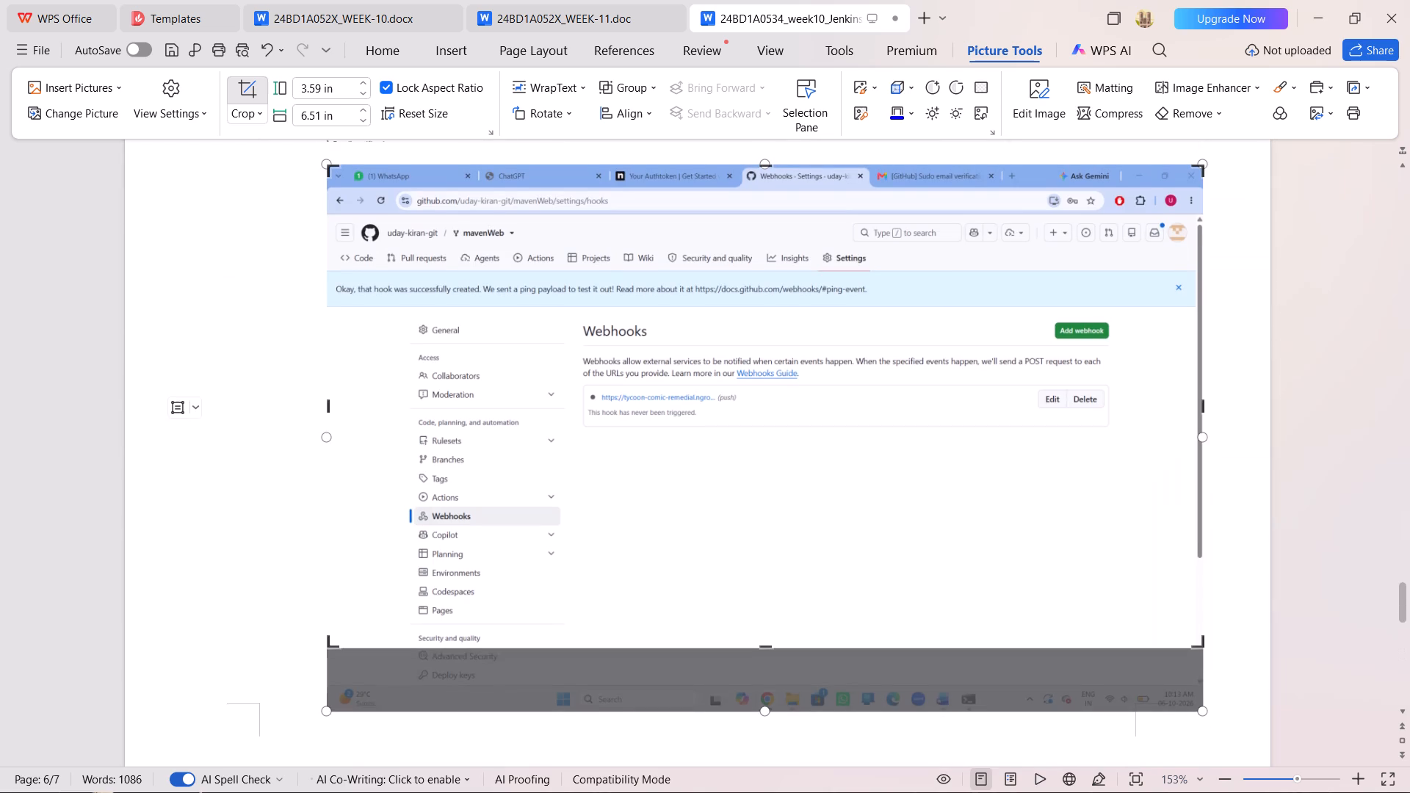
scroll(1192, 355, "up", 2)
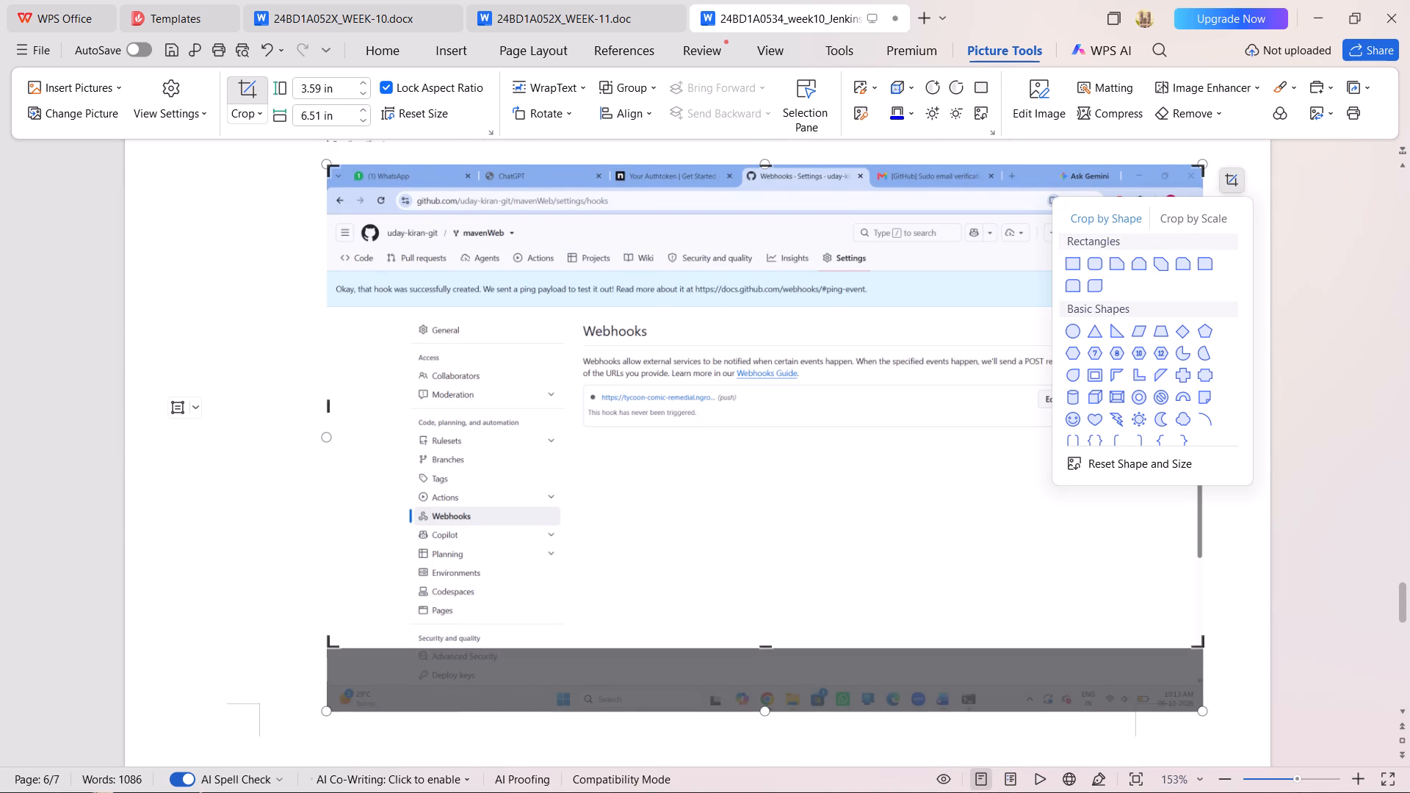
left_click_drag(1206, 165, 1228, 241)
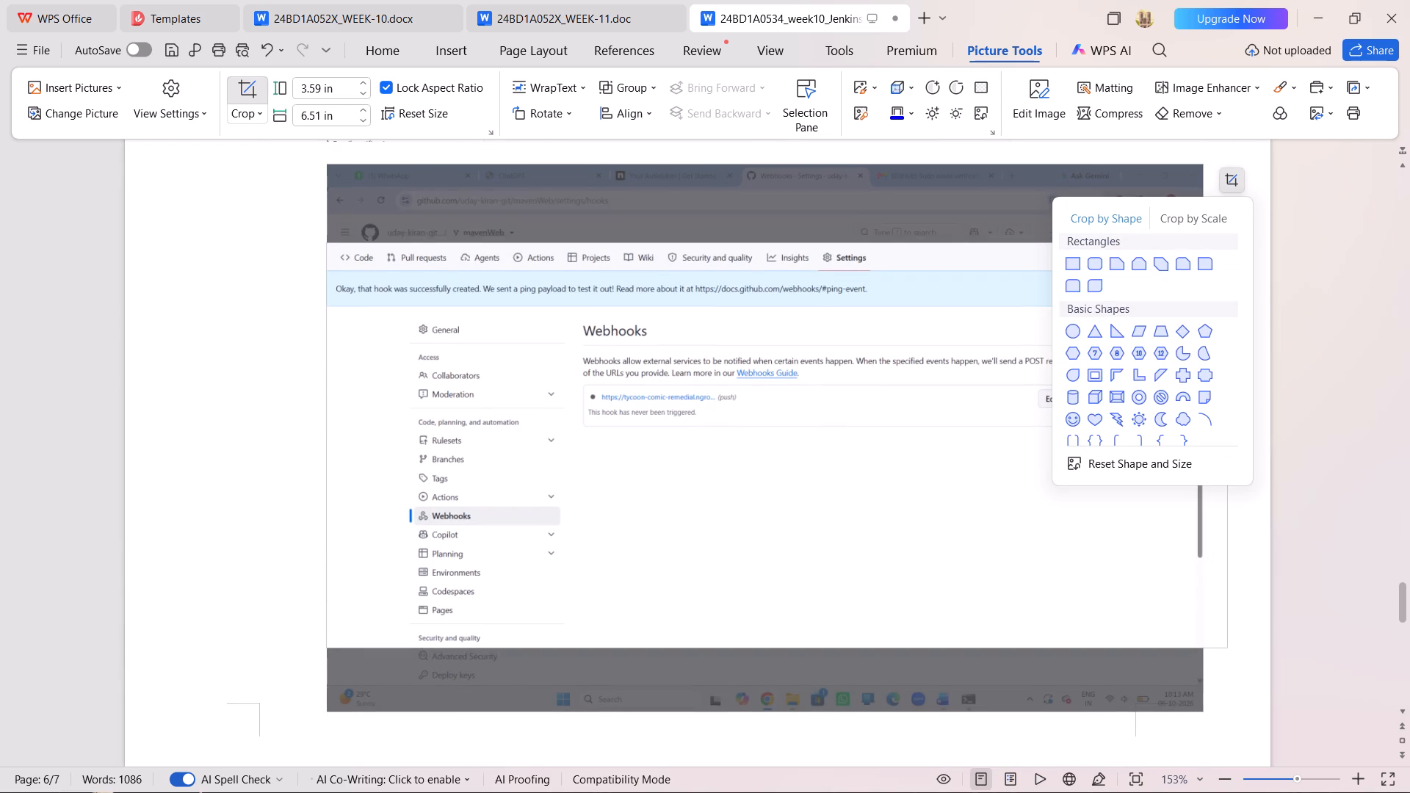
left_click_drag(1228, 241, 1228, 237)
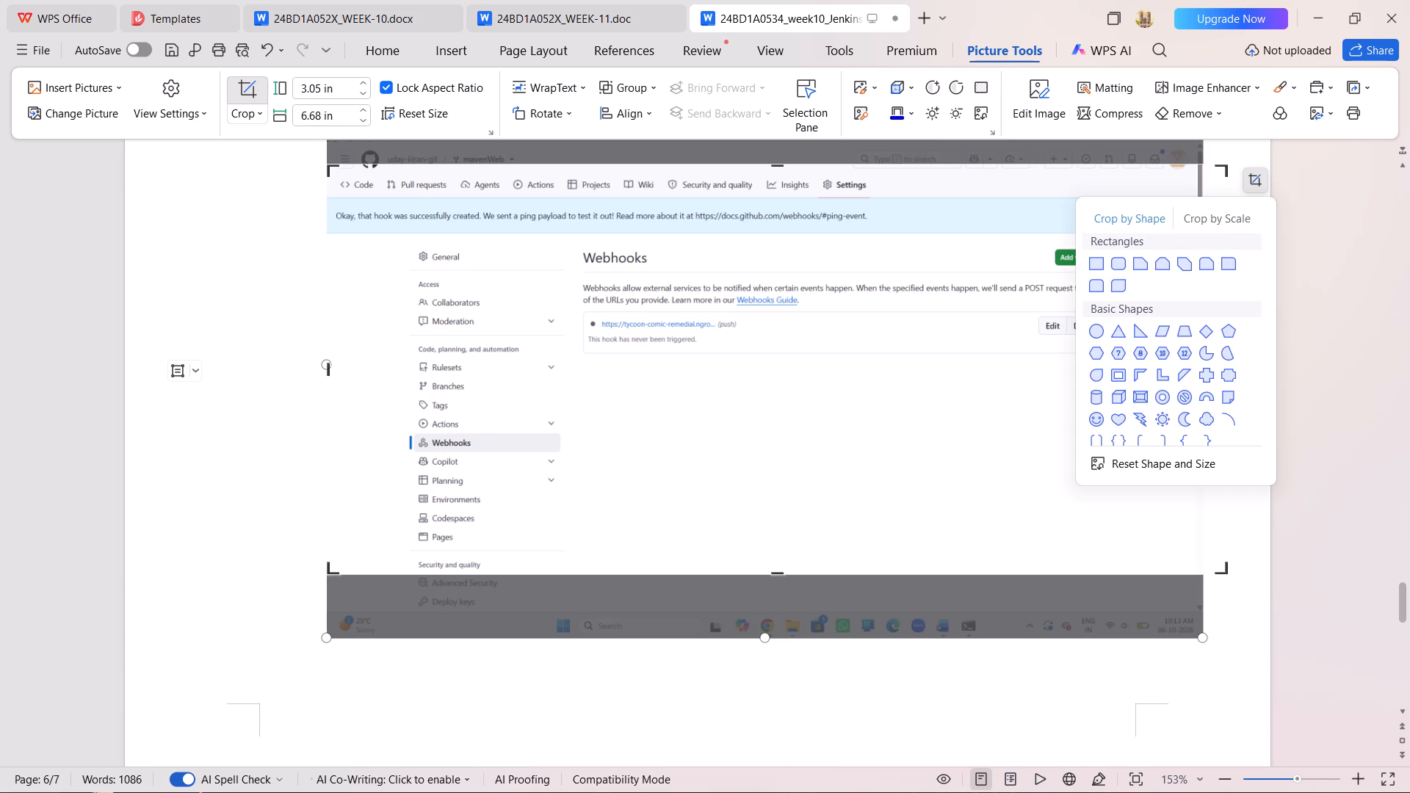
left_click(1223, 614)
Save the document with the two cropped webhook screenshots.
scroll(1223, 614, "up", 2)
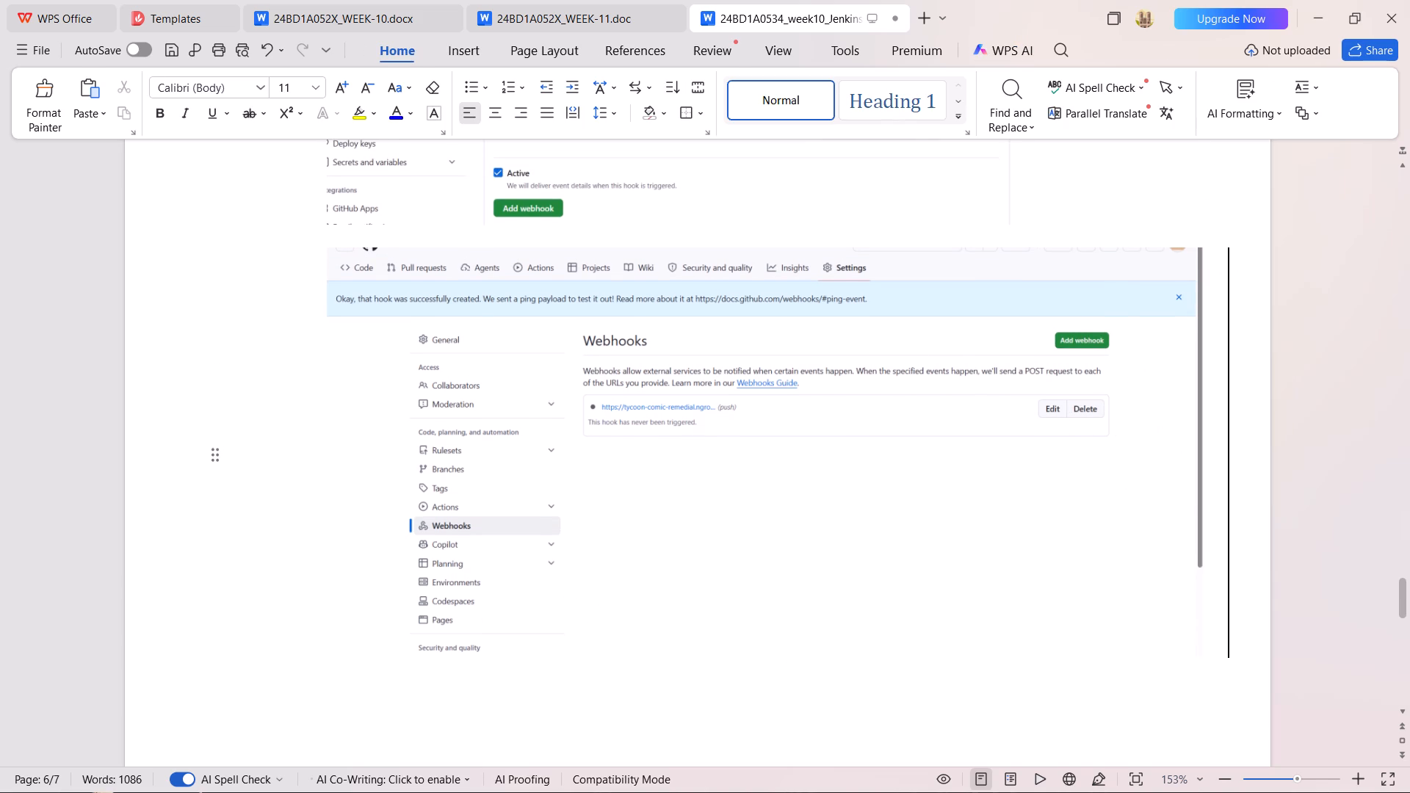
scroll(1223, 614, "up", 1)
key("ctrl+s")
Crop the ngrok terminal screenshot on the last page to its upper-left portion, about 1.99 in high by 2.52 in wide.
scroll(1223, 614, "down", 1)
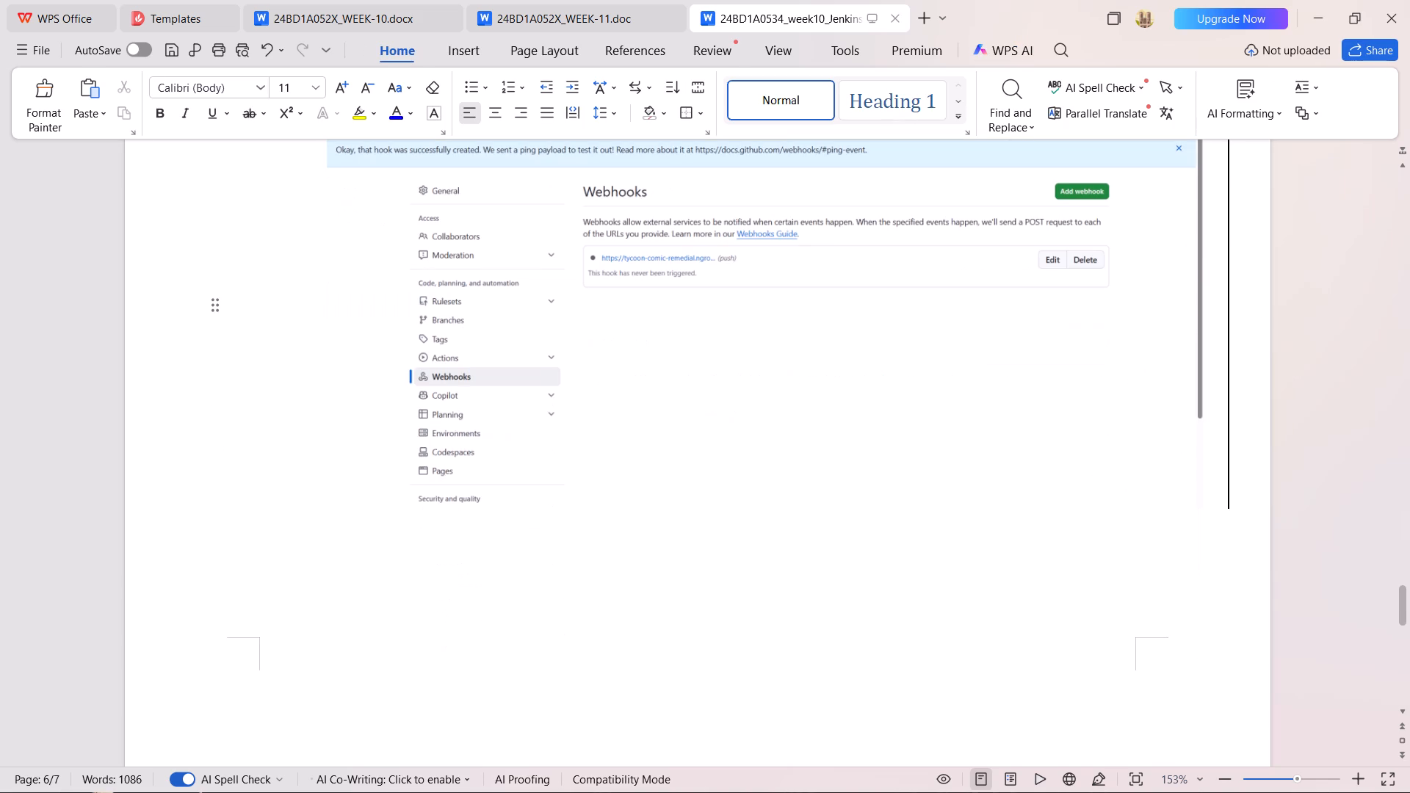
scroll(1107, 606, "down", 1)
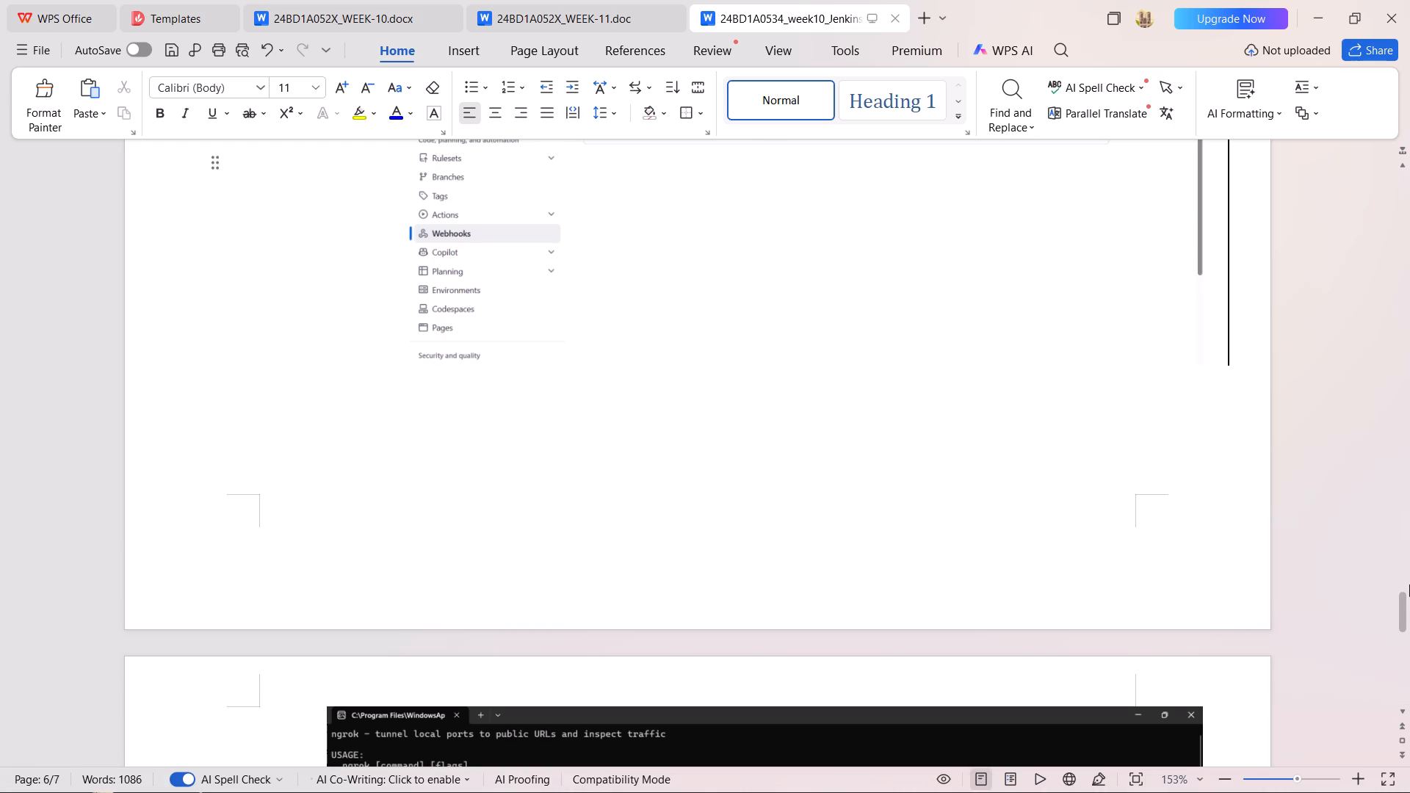
scroll(1409, 584, "down", 1)
scroll(1409, 584, "up", 1)
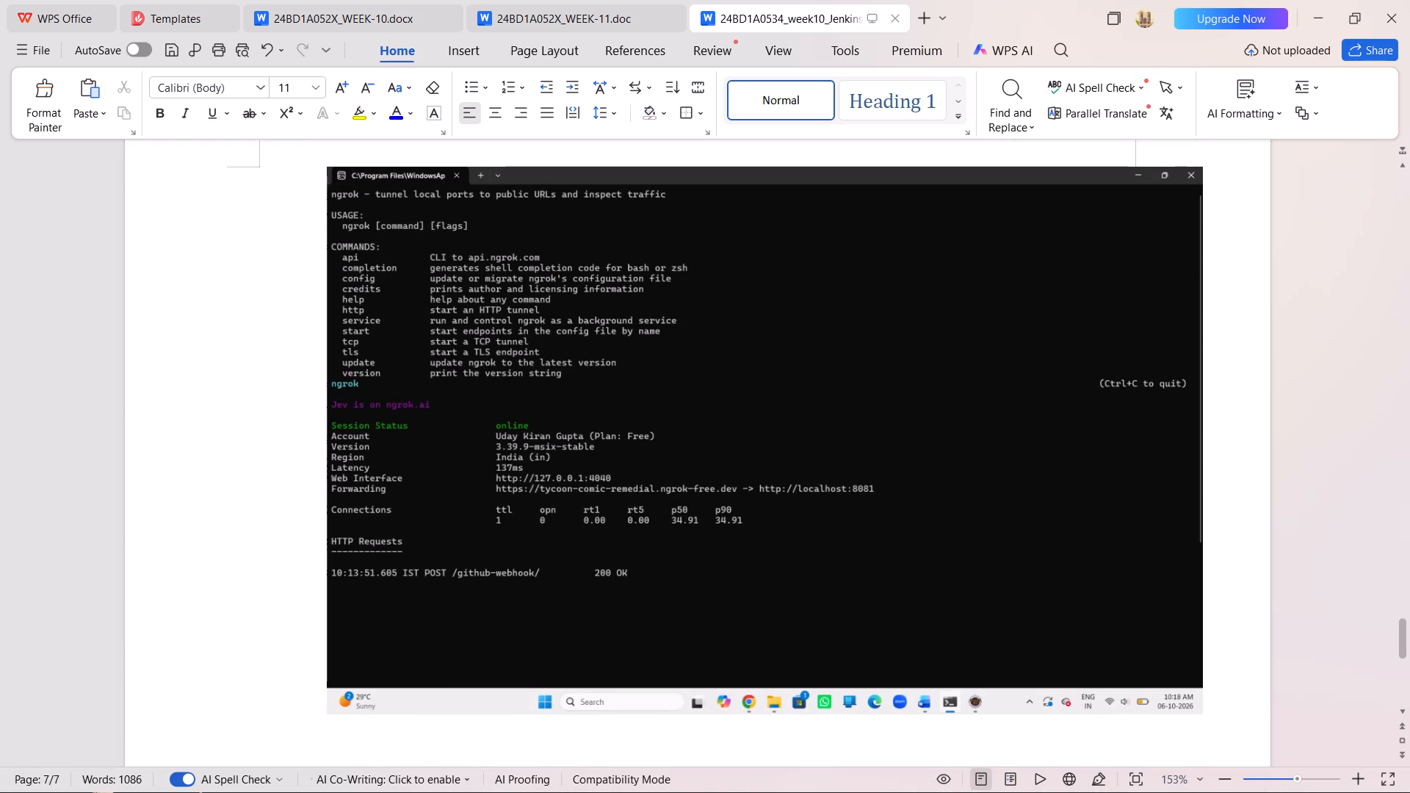
left_click(1072, 536)
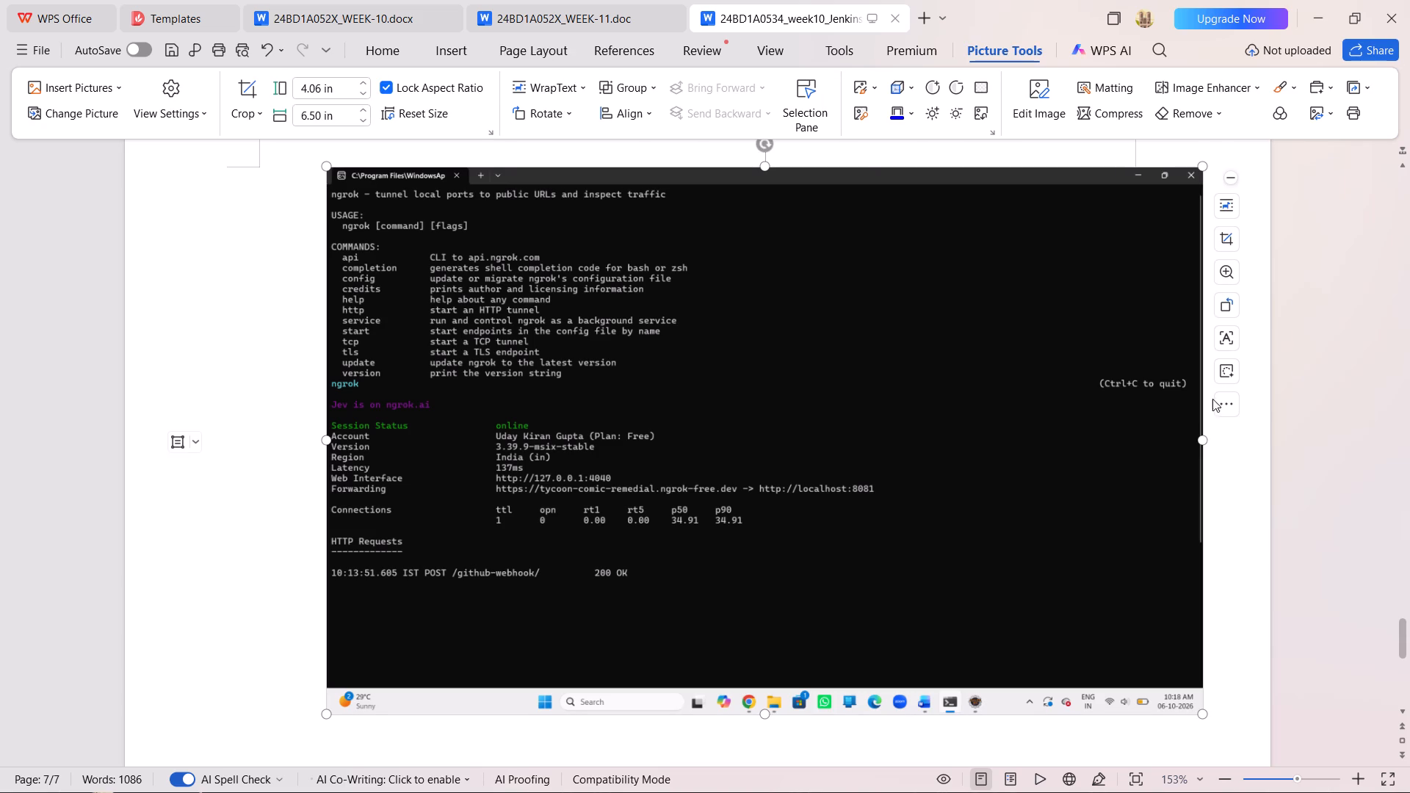
left_click(1229, 242)
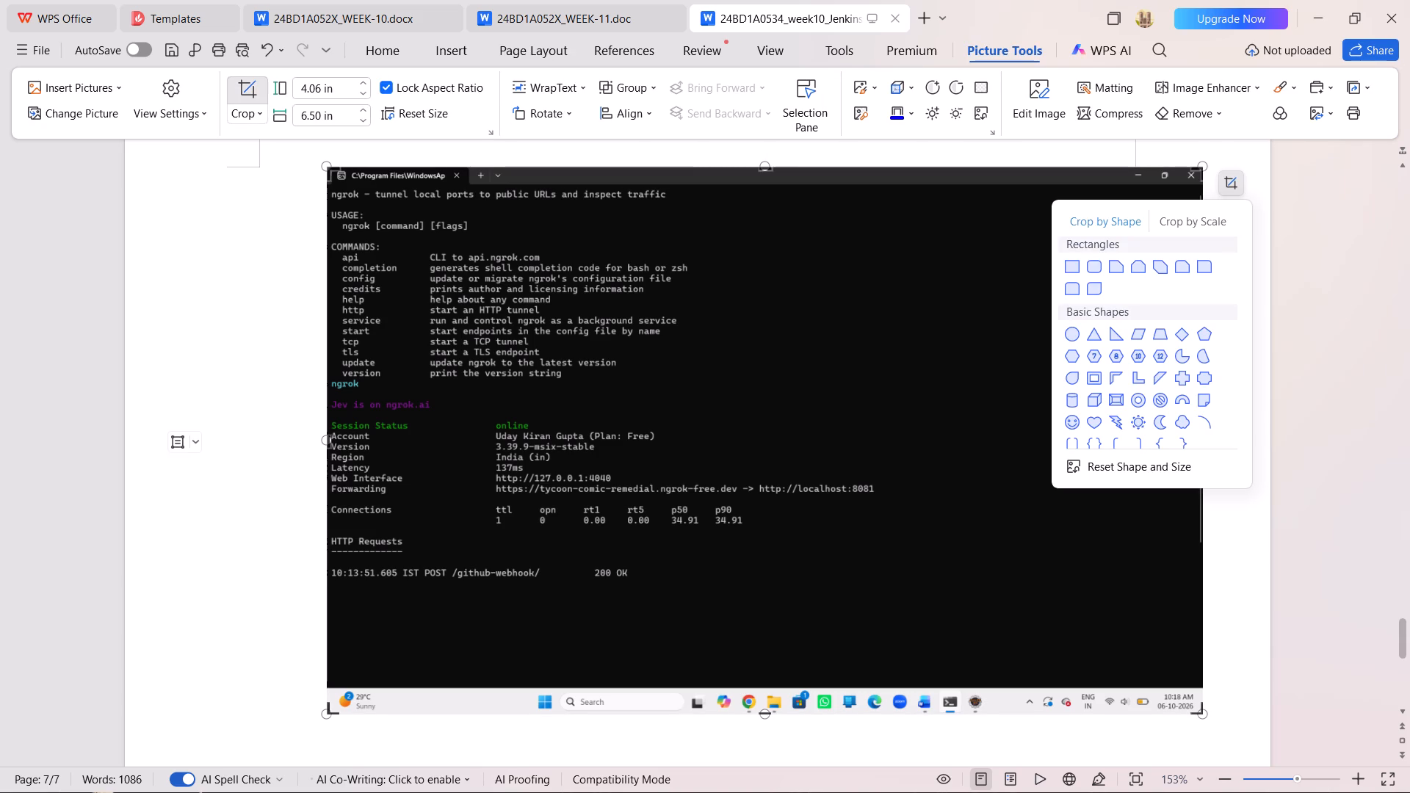
left_click_drag(1198, 713, 670, 619)
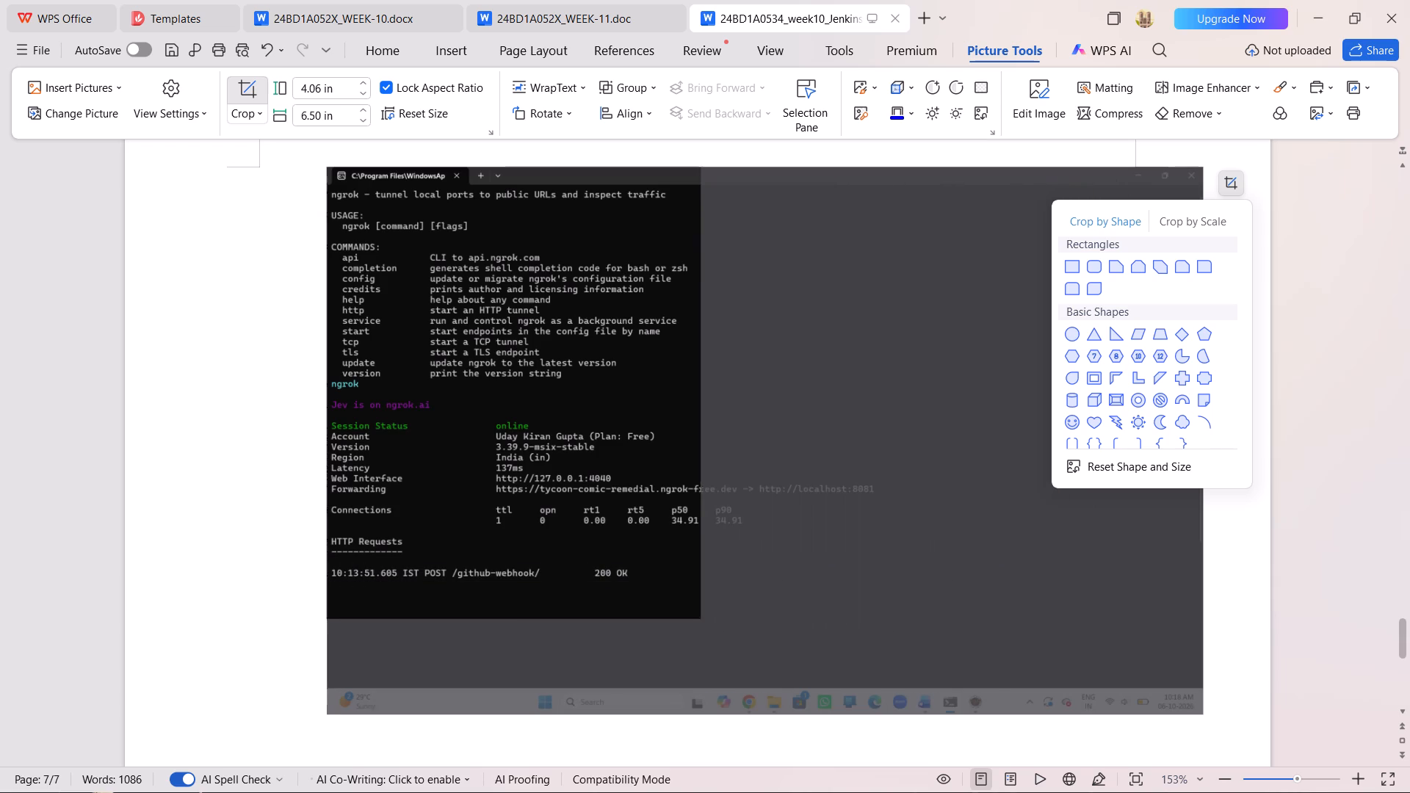
left_click_drag(670, 619, 665, 430)
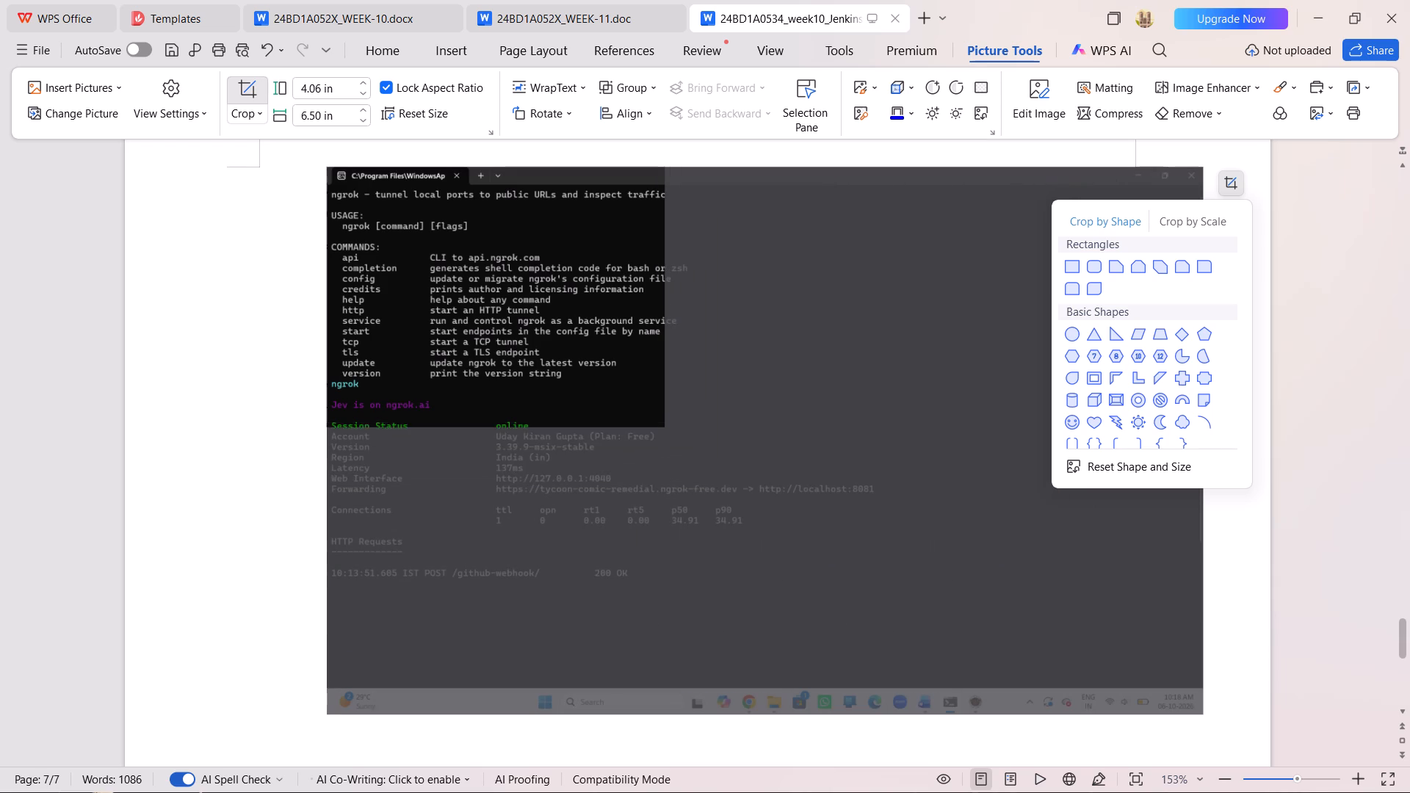
left_click_drag(665, 430, 665, 433)
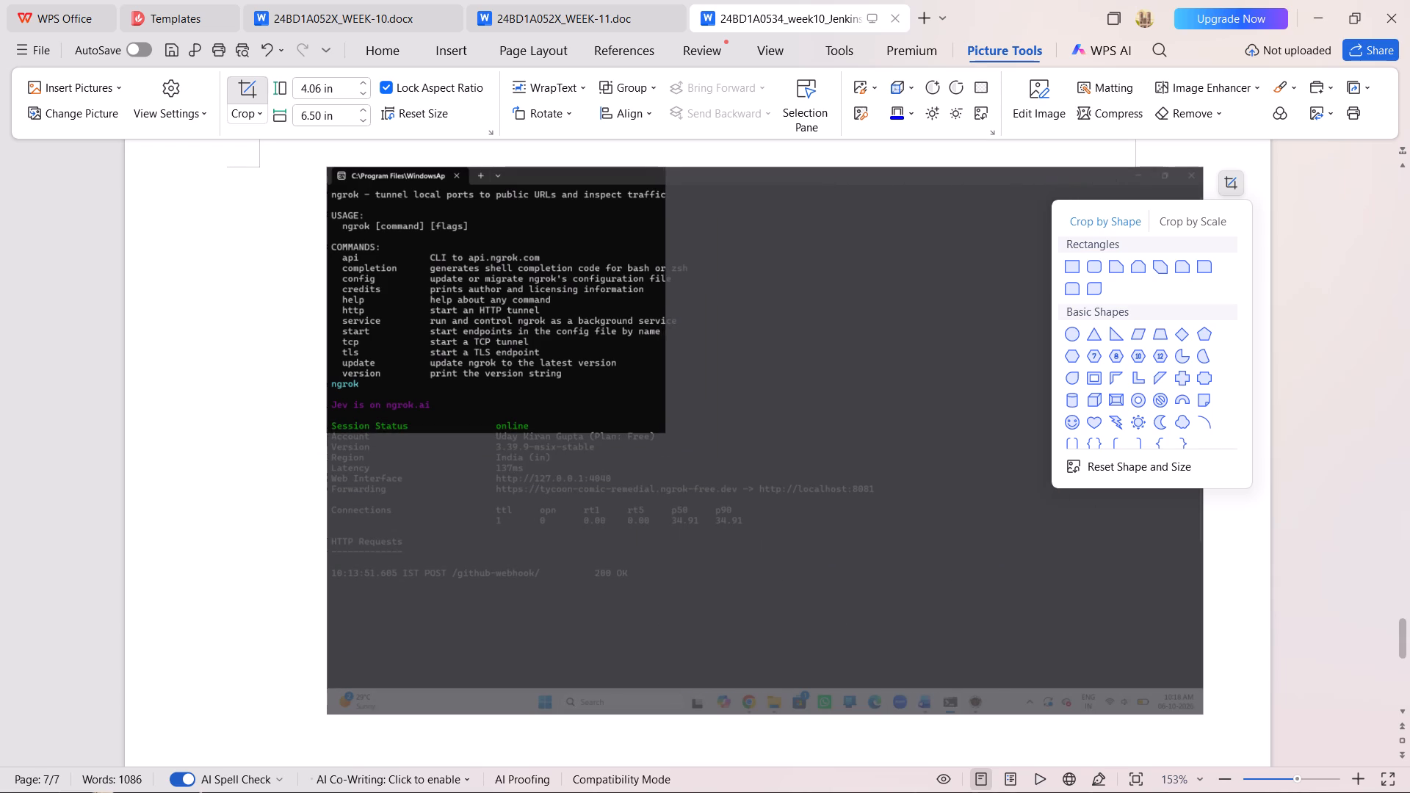
left_click_drag(665, 433, 666, 435)
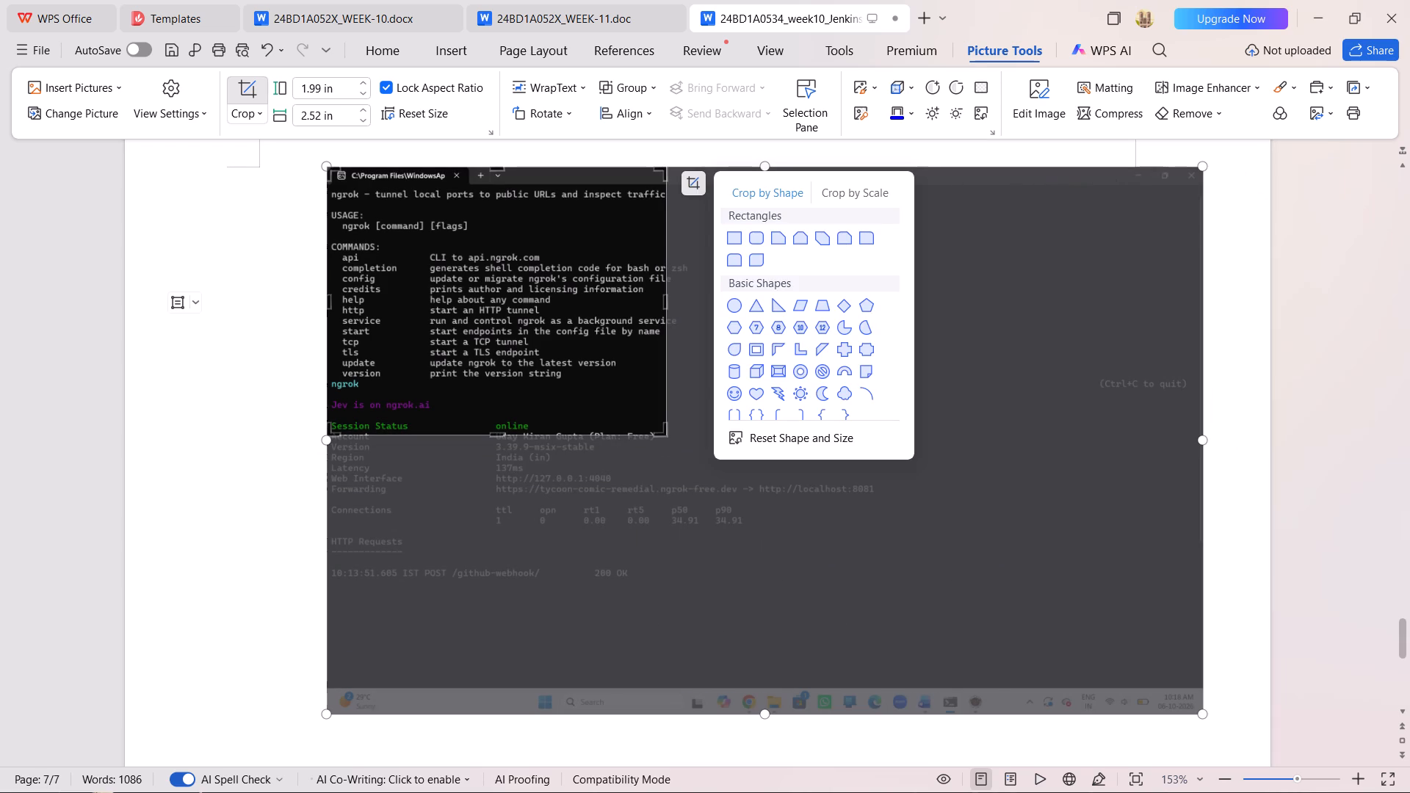
left_click(251, 440)
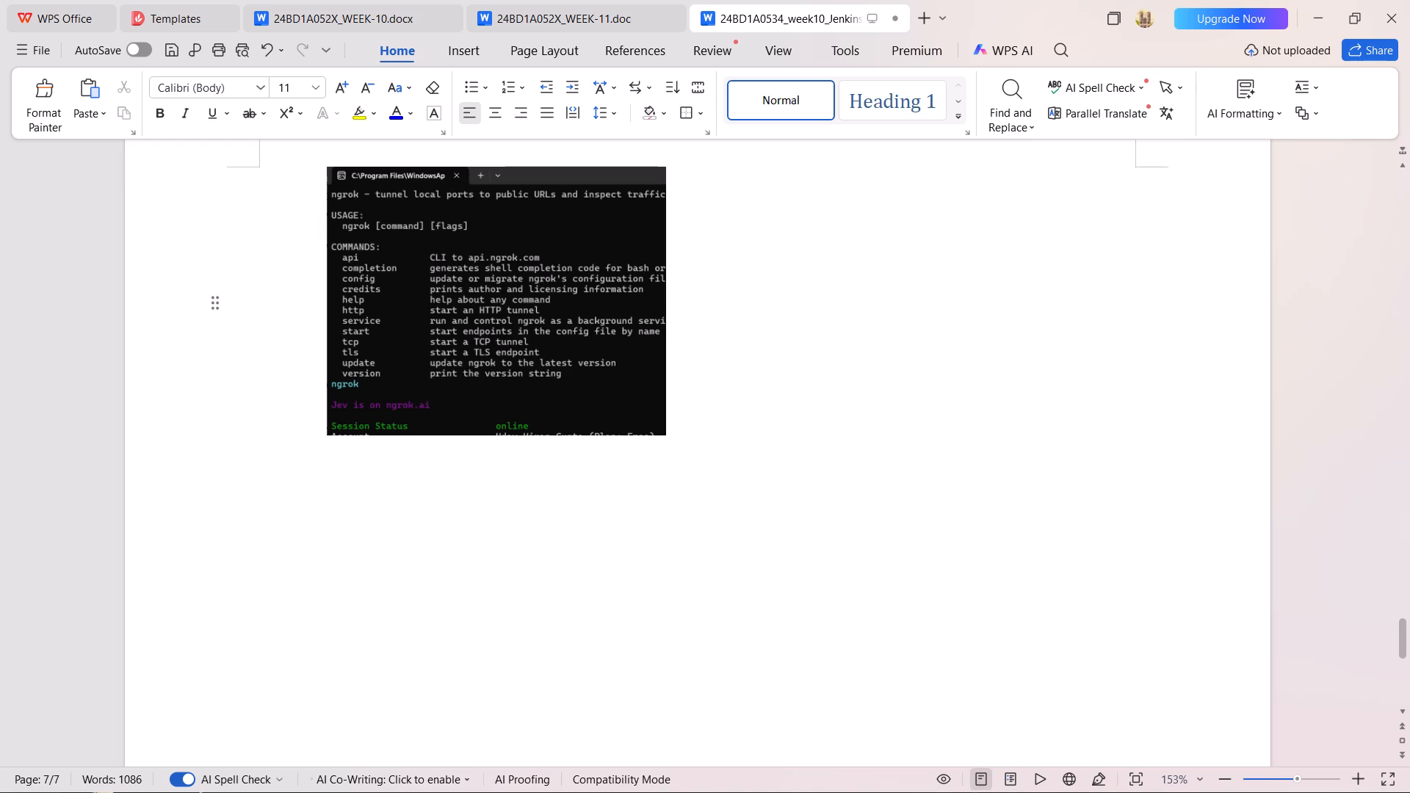
Check the final pages and save the document with the cropped terminal screenshot.
scroll(444, 501, "down", 7)
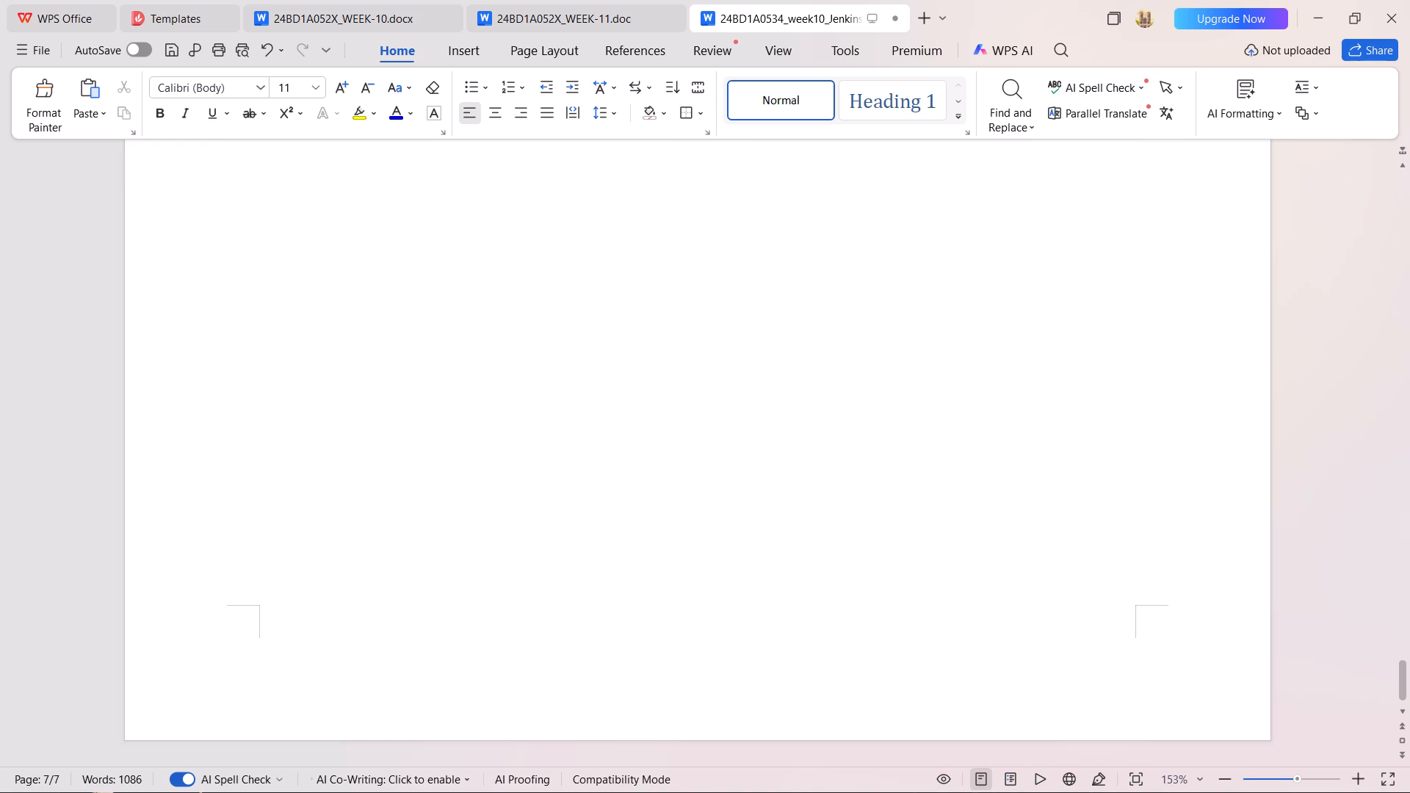
scroll(444, 501, "down", 5)
scroll(444, 501, "up", 12)
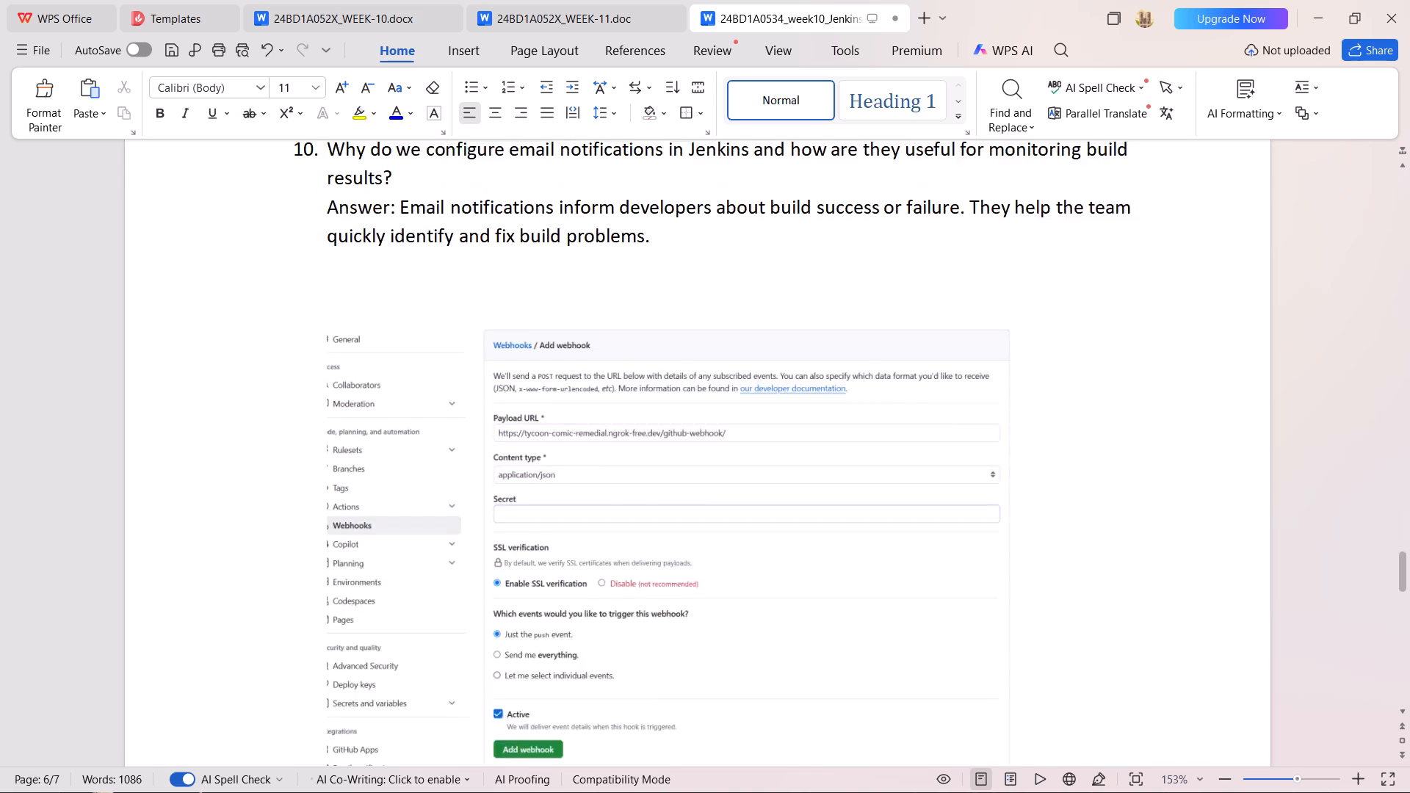
scroll(444, 501, "up", 1)
key("ctrl+s")
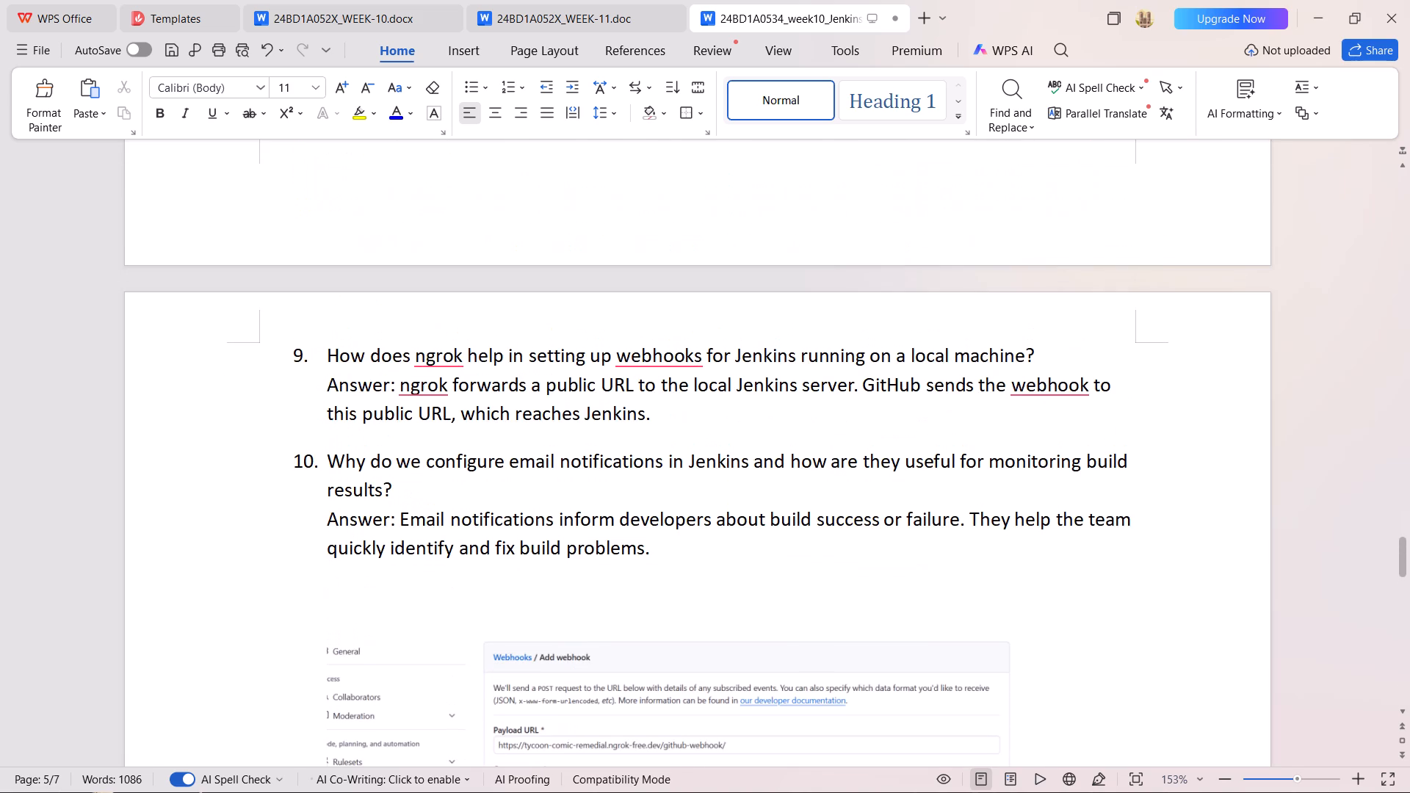
left_click(35, 59)
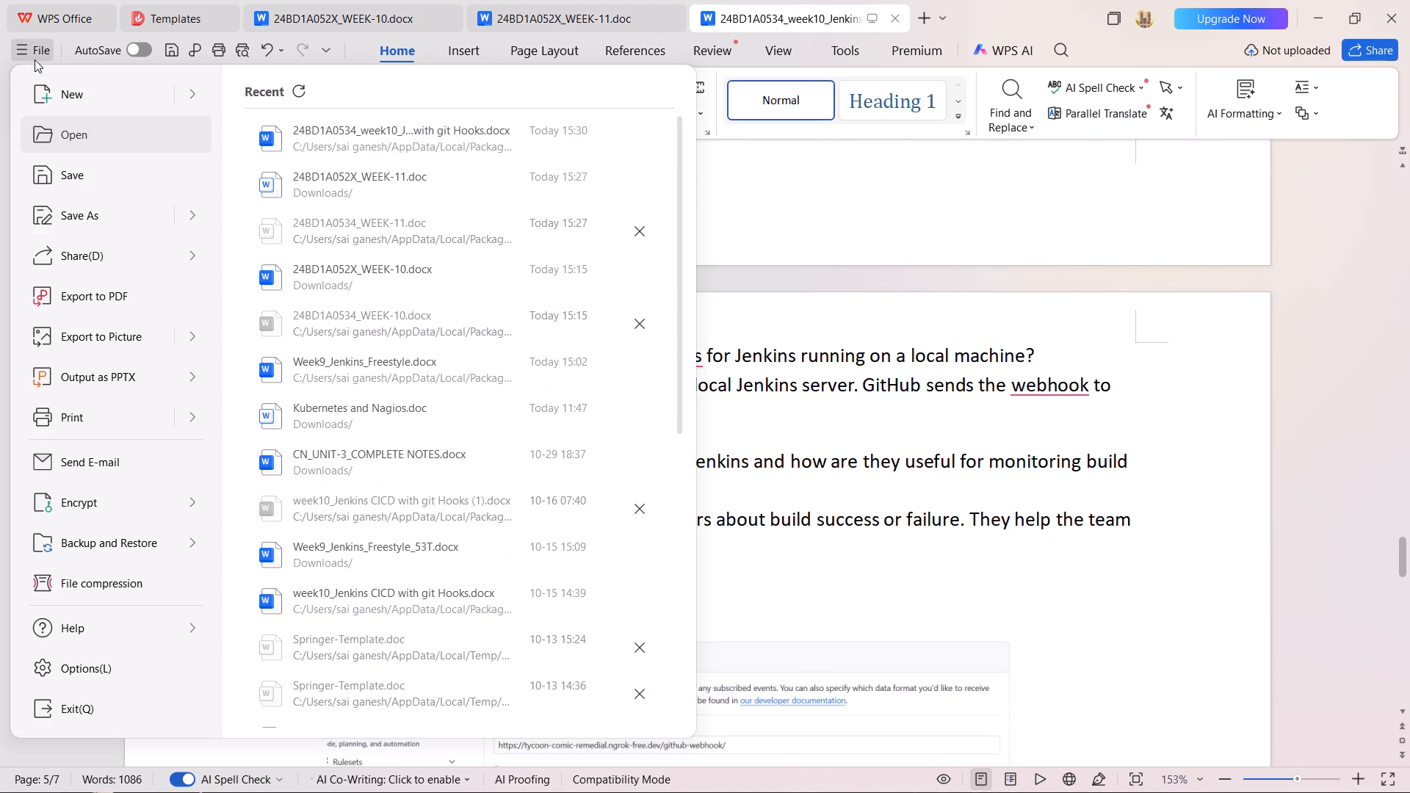
left_click(126, 214)
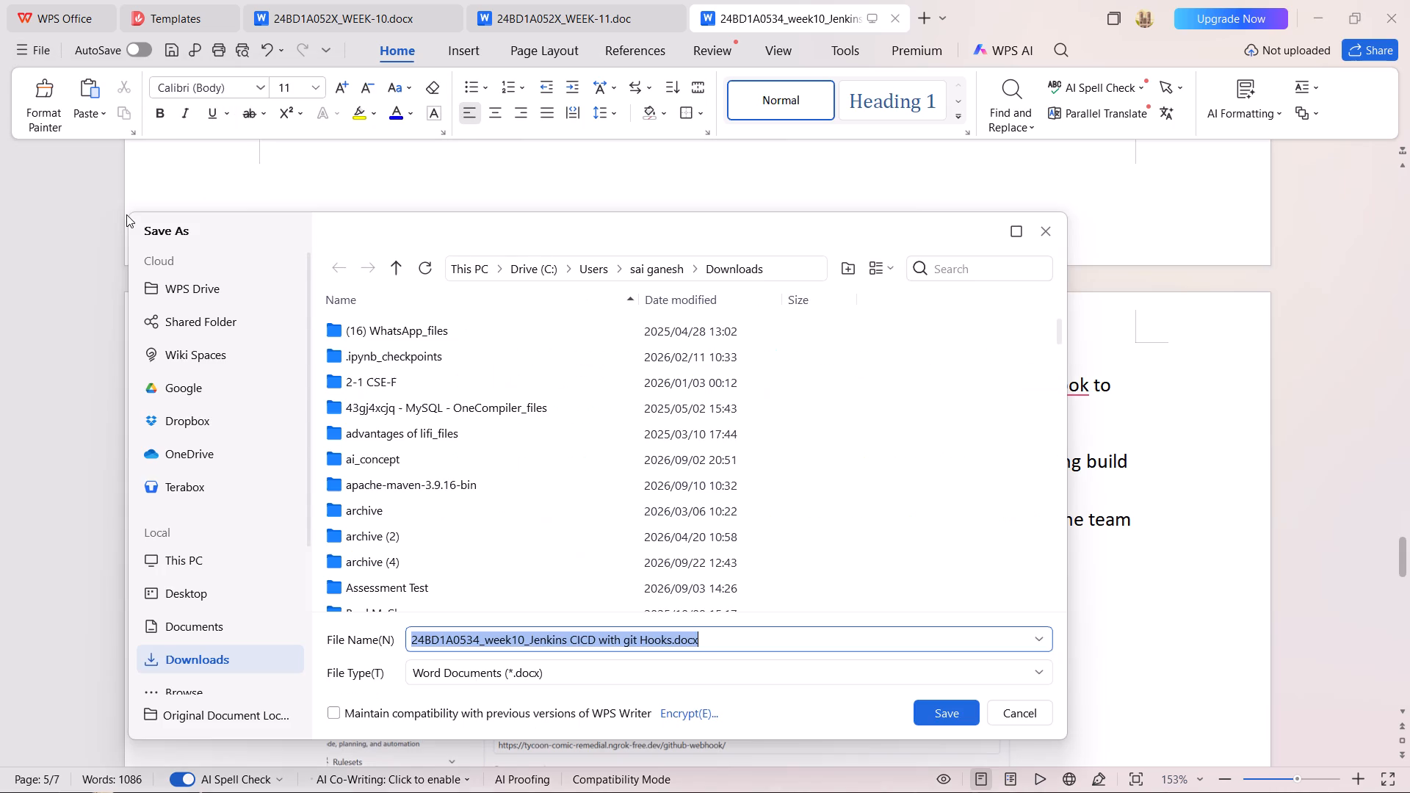
left_click(480, 640)
key("BackSpace")
key("BackSpace")
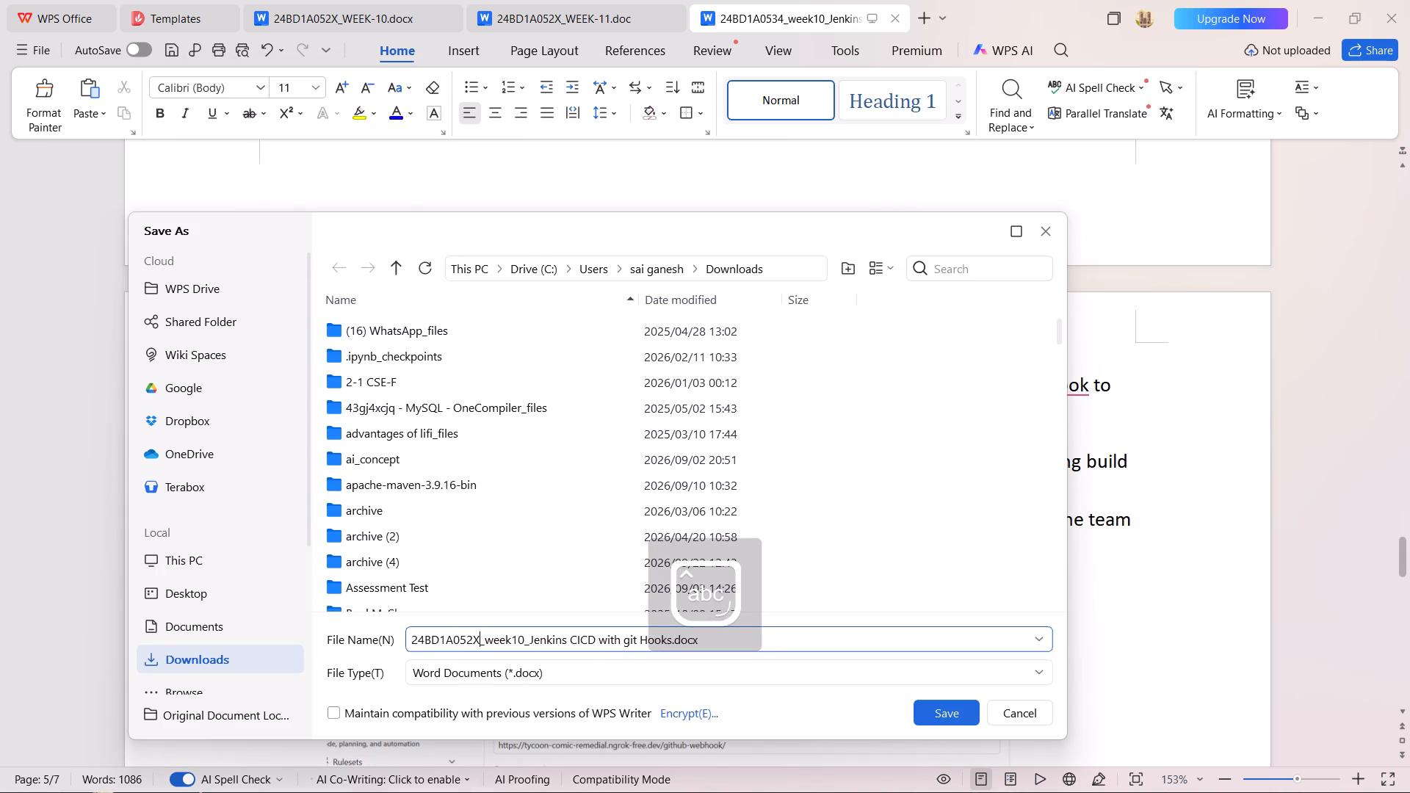
left_click(941, 713)
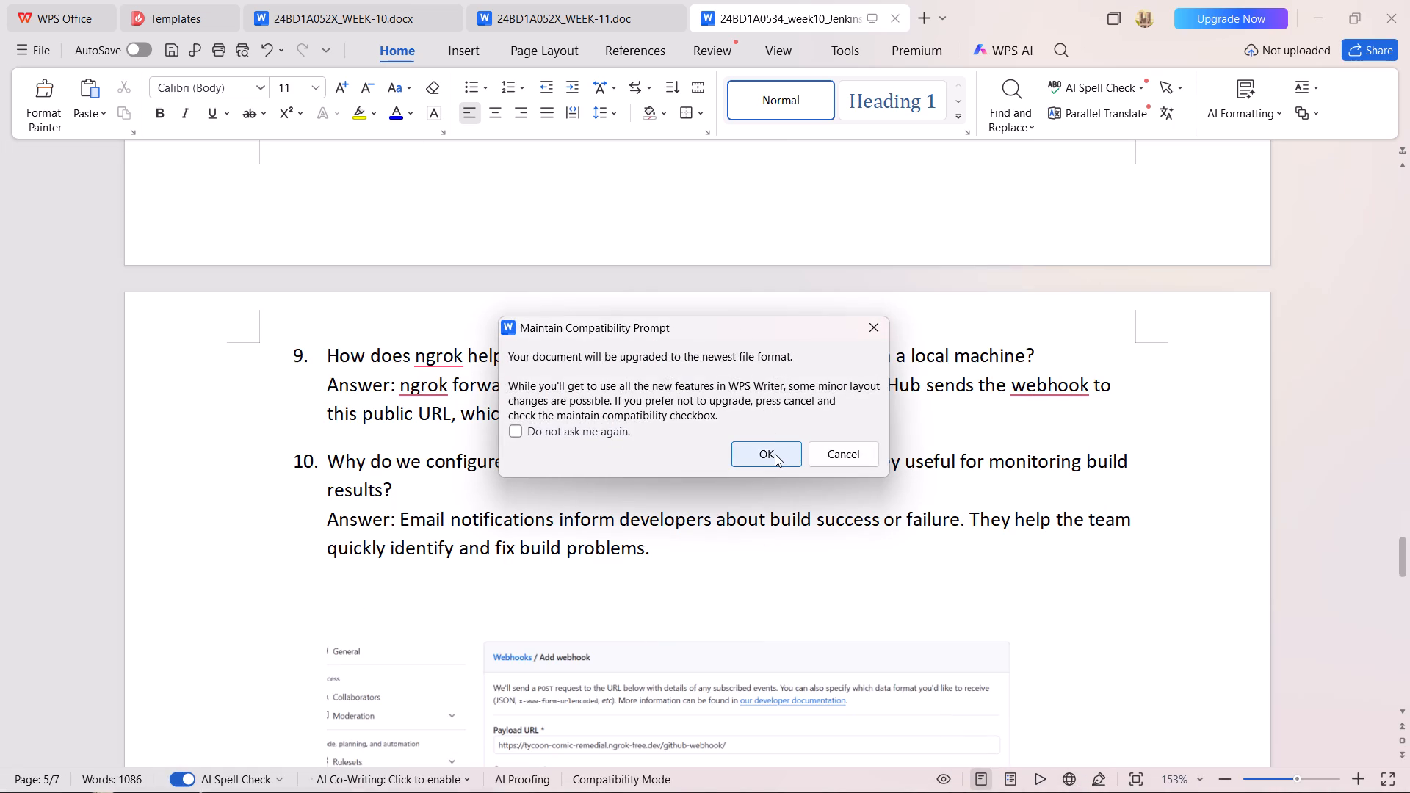
left_click(775, 454)
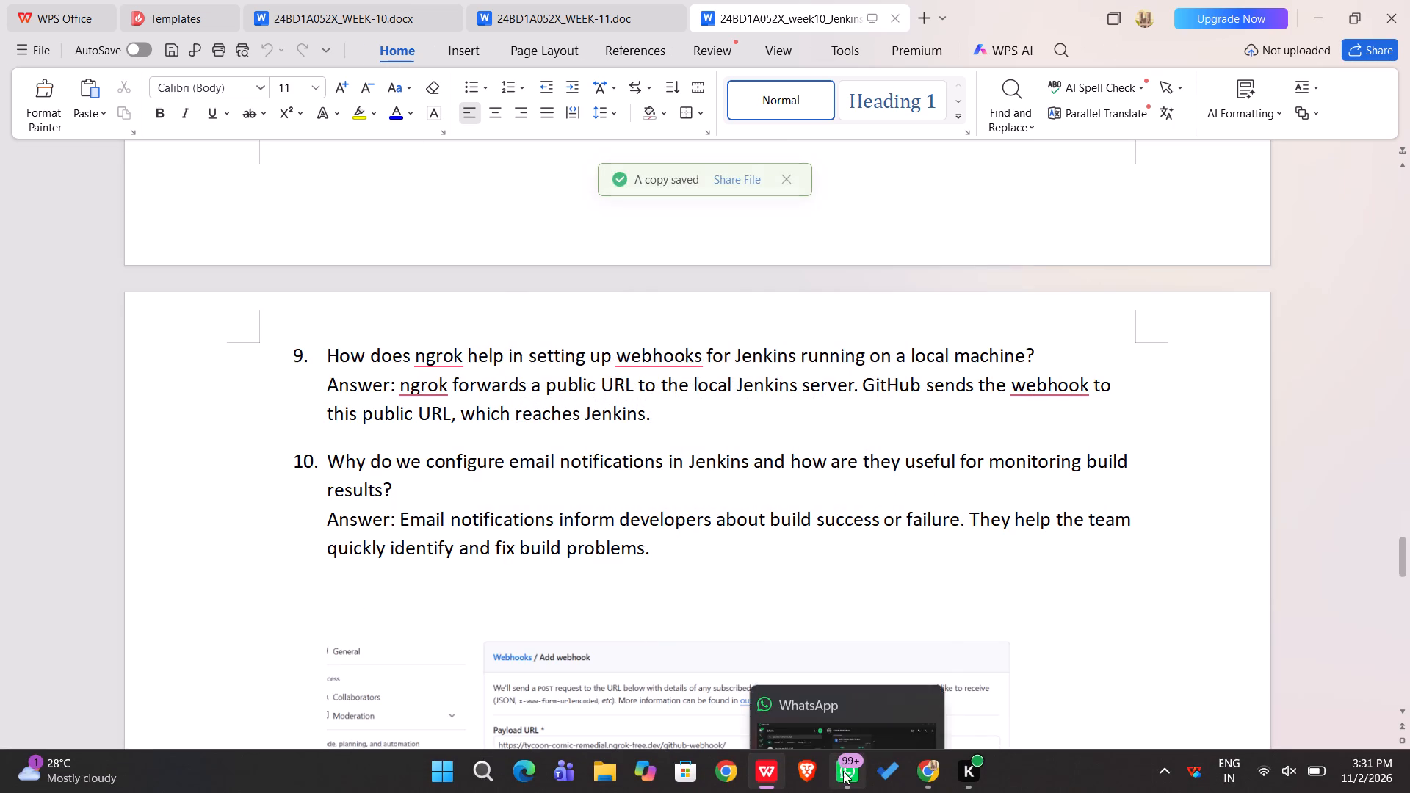
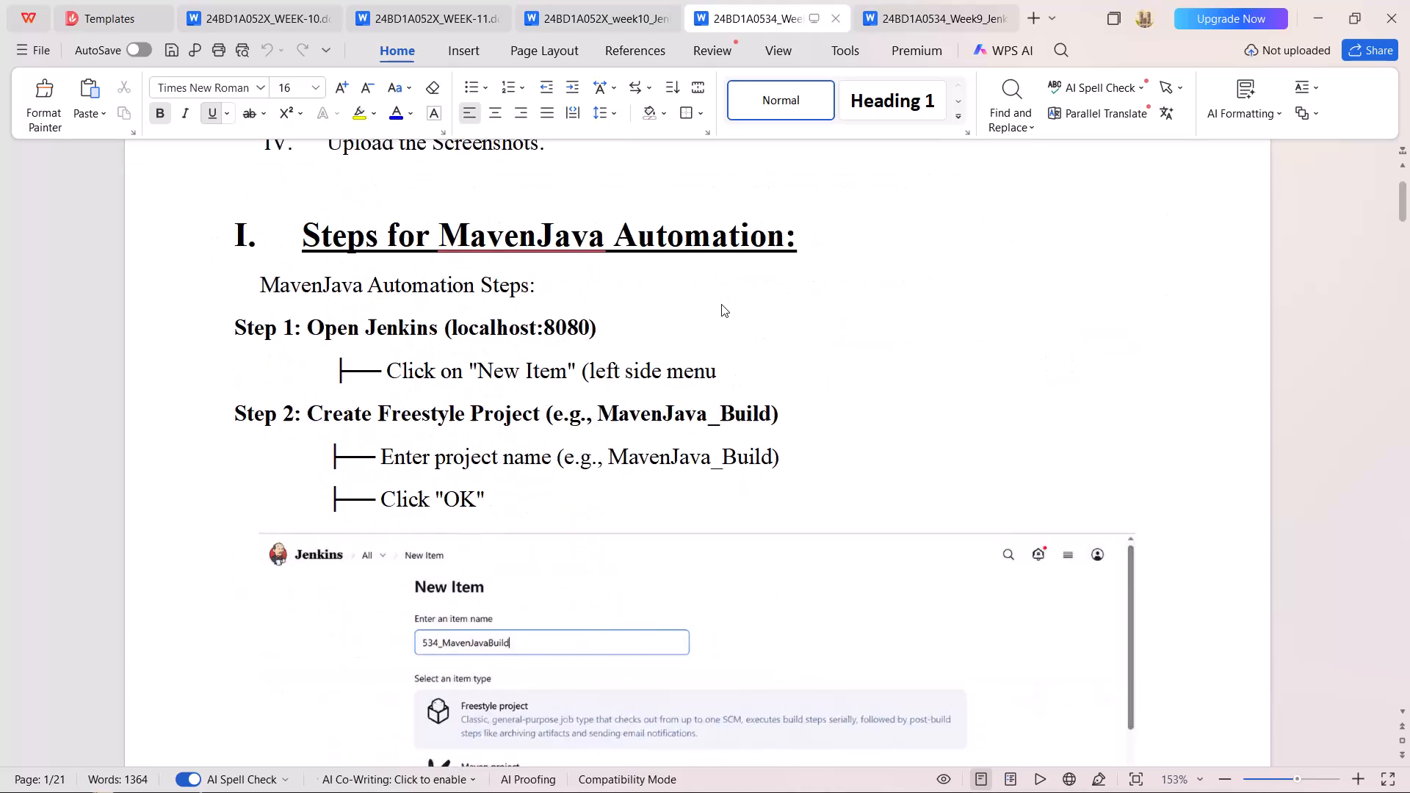
Crop the left side of the New Item screenshot under Step 2, leaving it about 5.18 in wide.
scroll(721, 304, "down", 1)
scroll(721, 304, "up", 2)
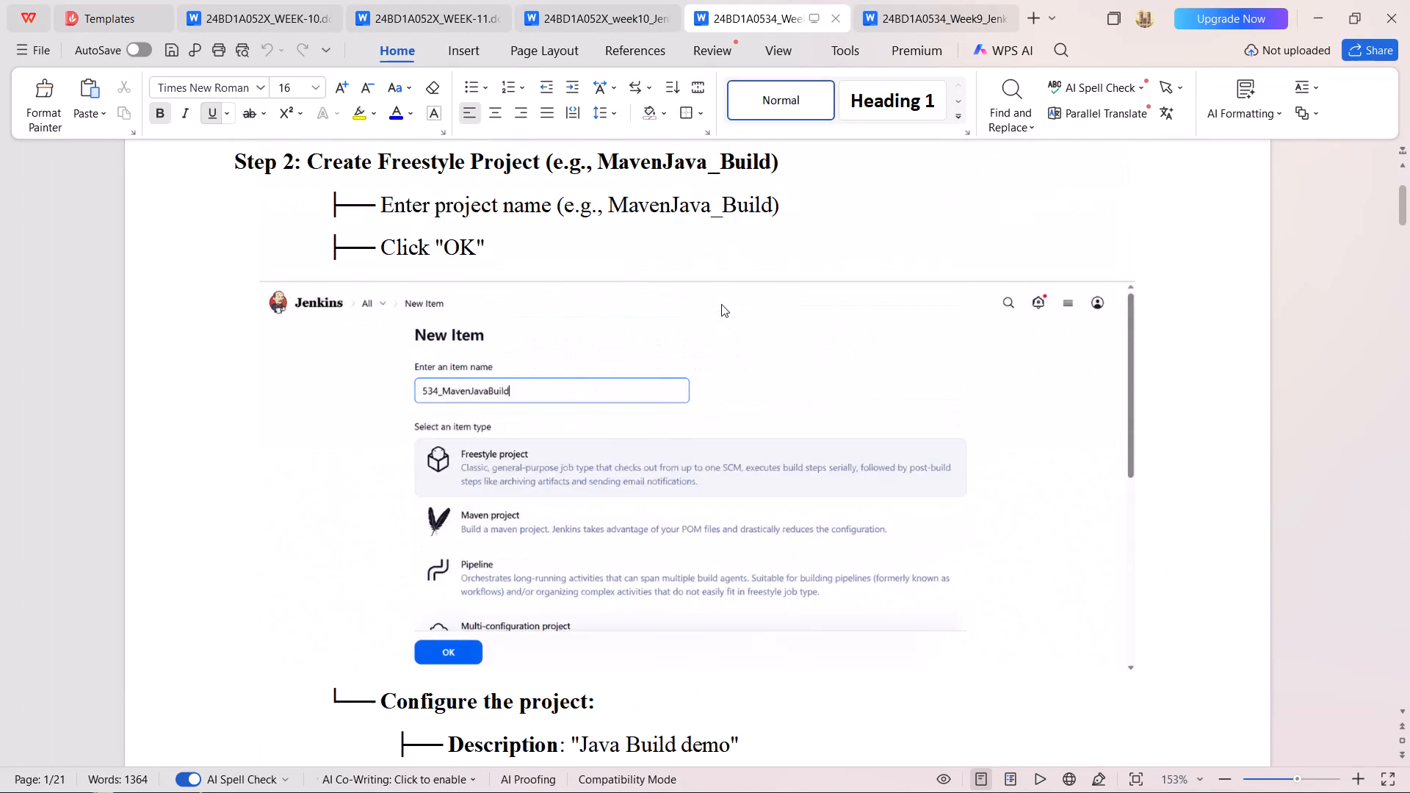
scroll(690, 354, "down", 3)
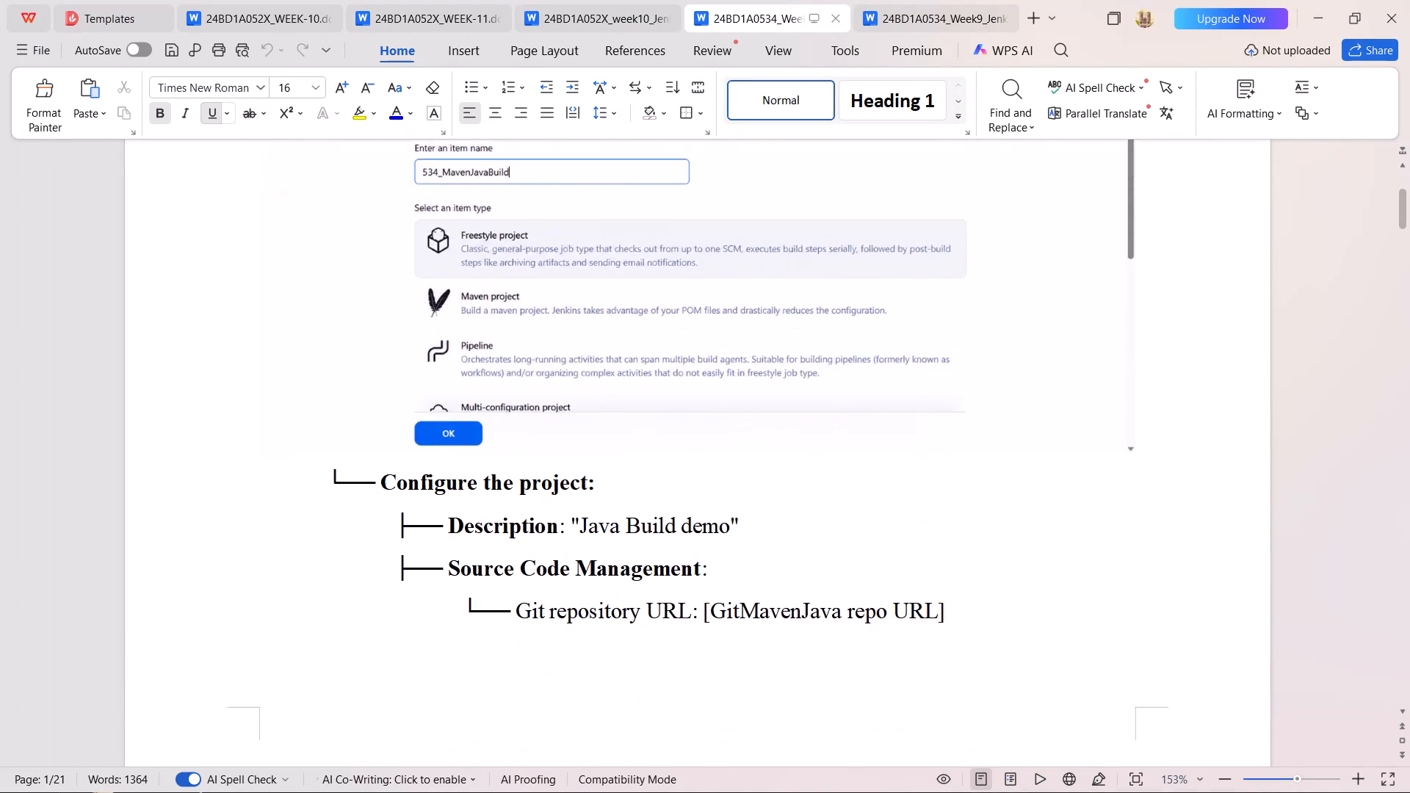
scroll(690, 354, "down", 2)
scroll(690, 354, "up", 3)
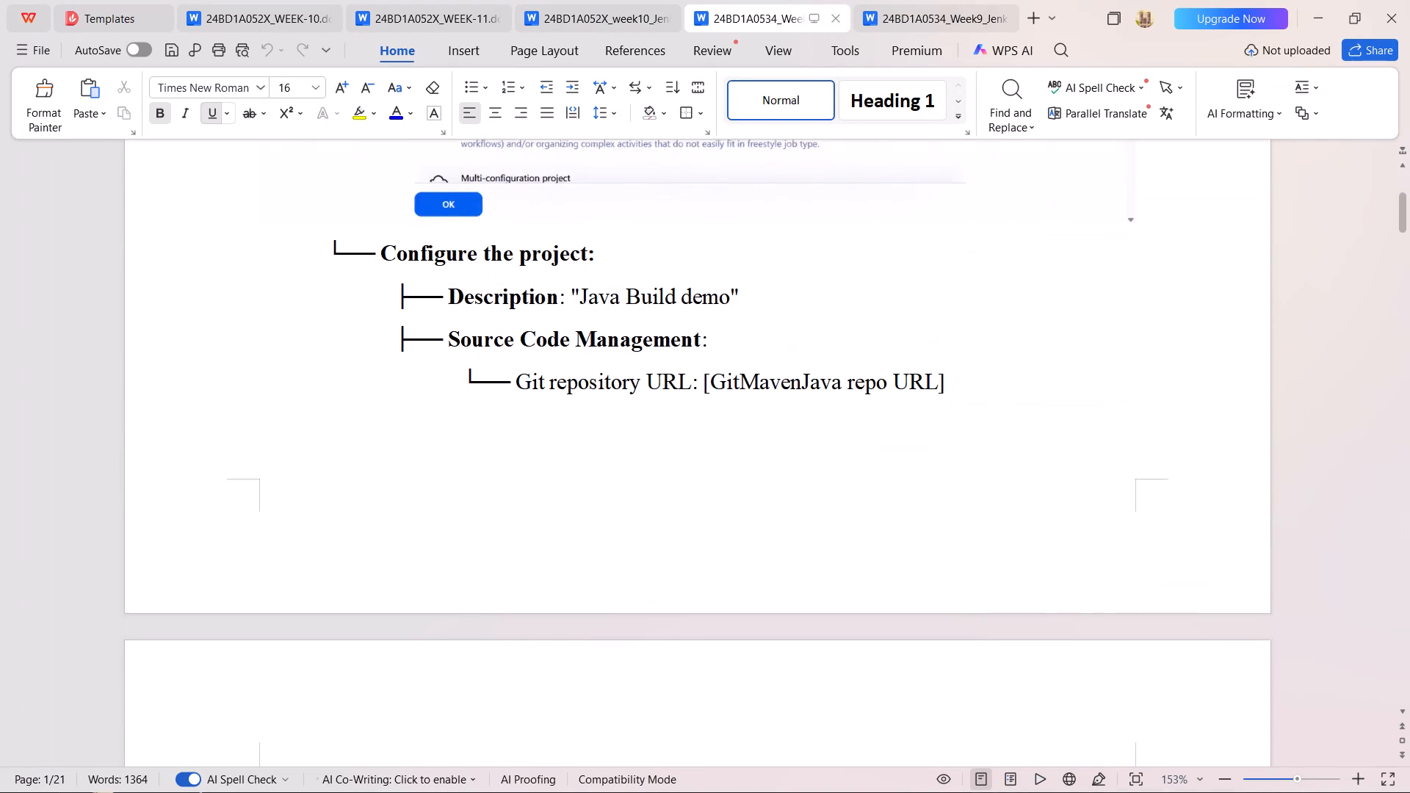
scroll(690, 354, "up", 5)
left_click(690, 354)
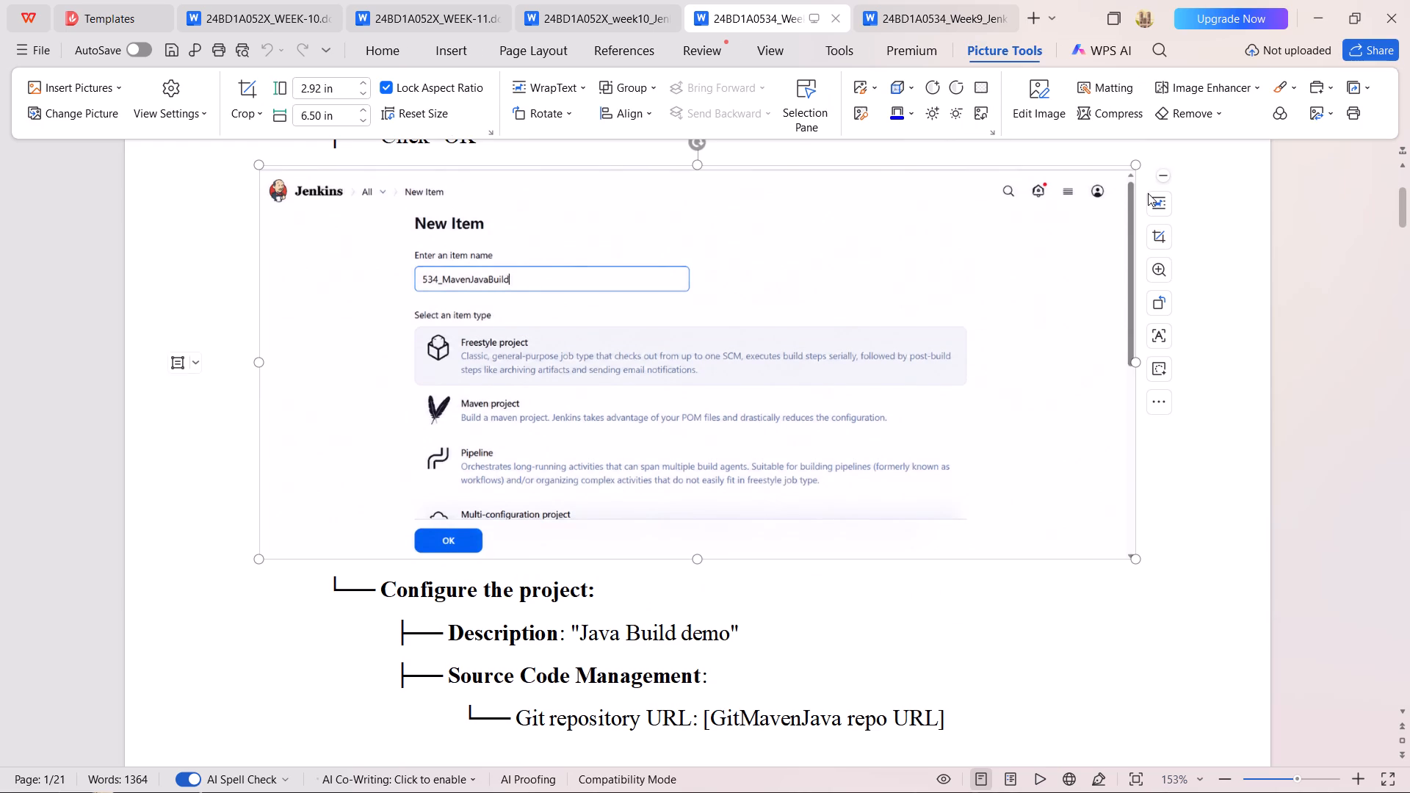
left_click(1153, 235)
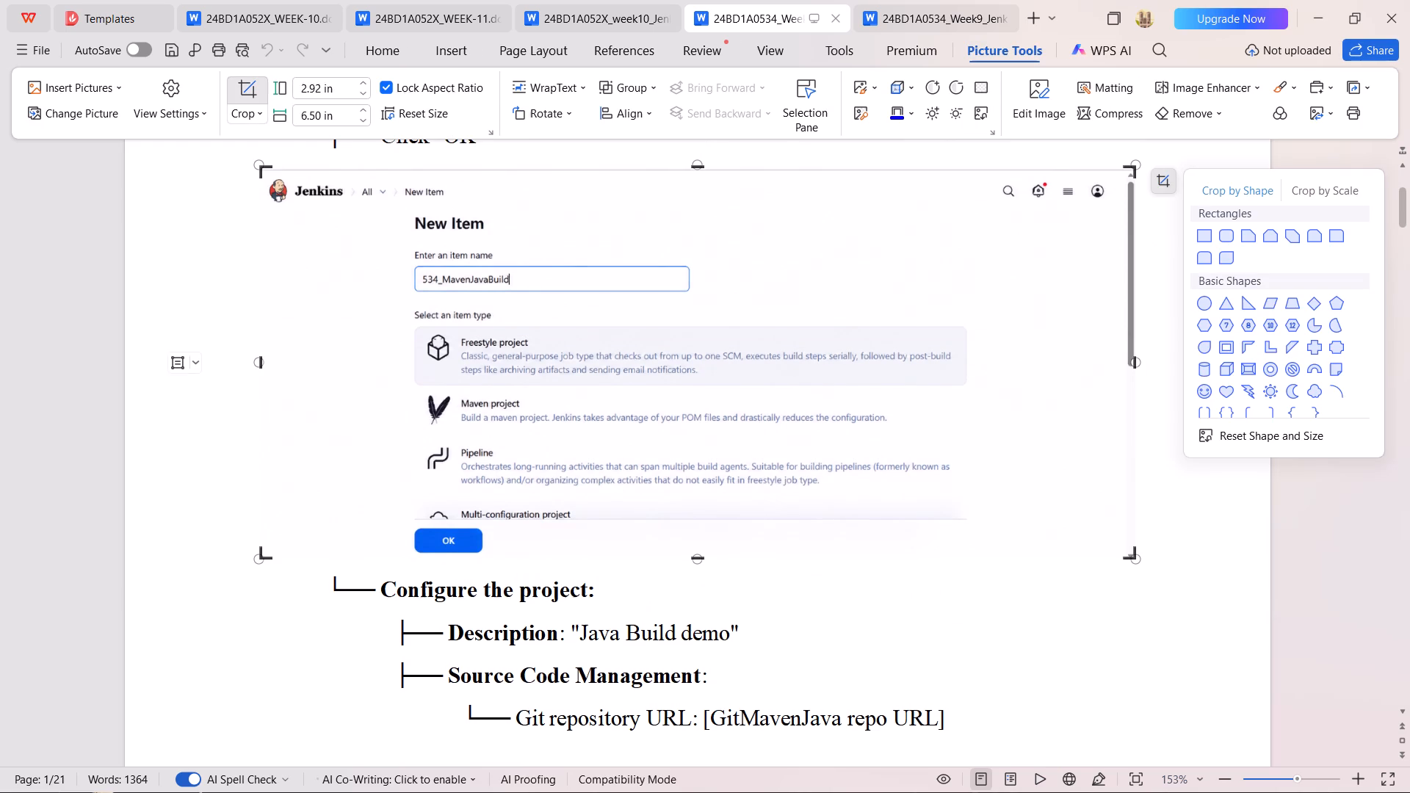
left_click_drag(258, 358, 462, 379)
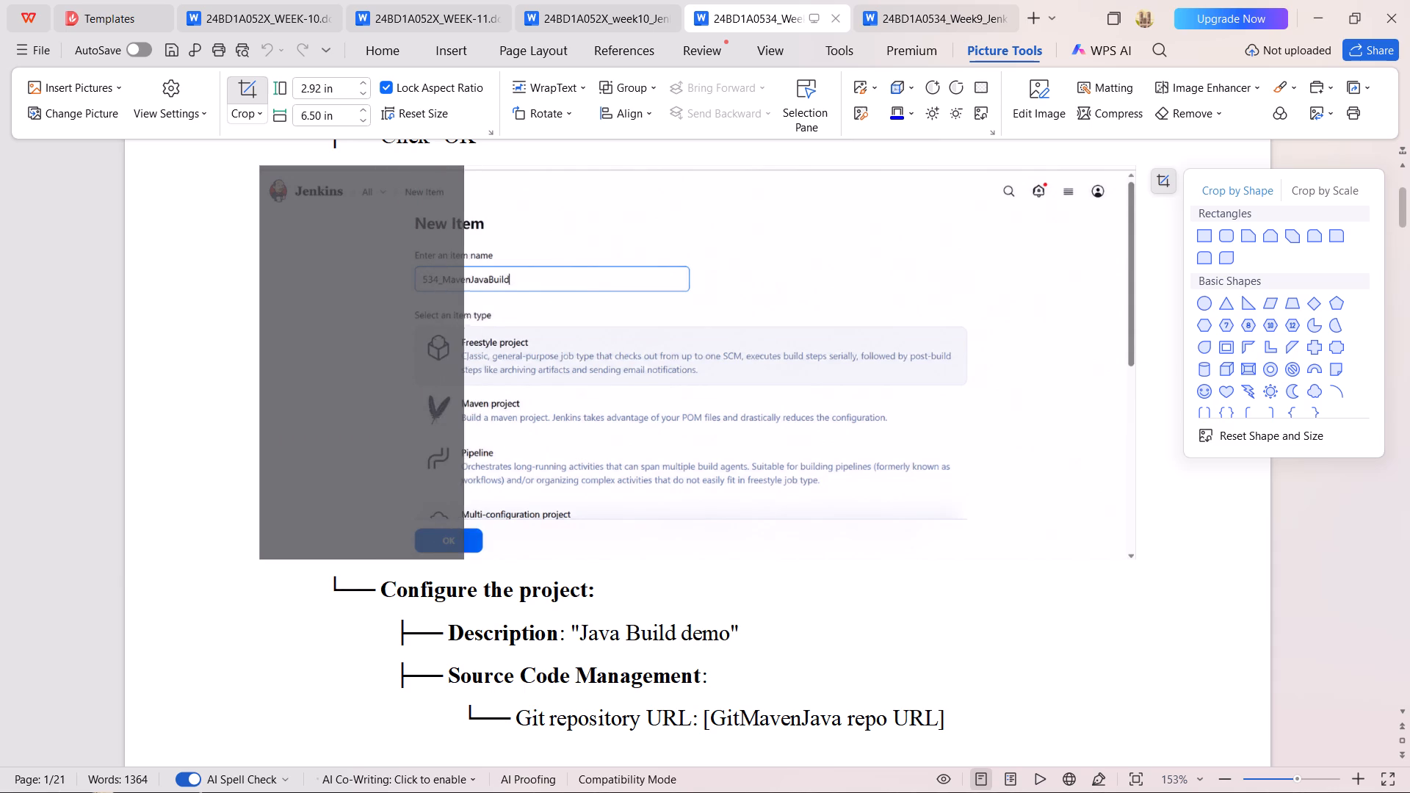
left_click_drag(462, 379, 438, 383)
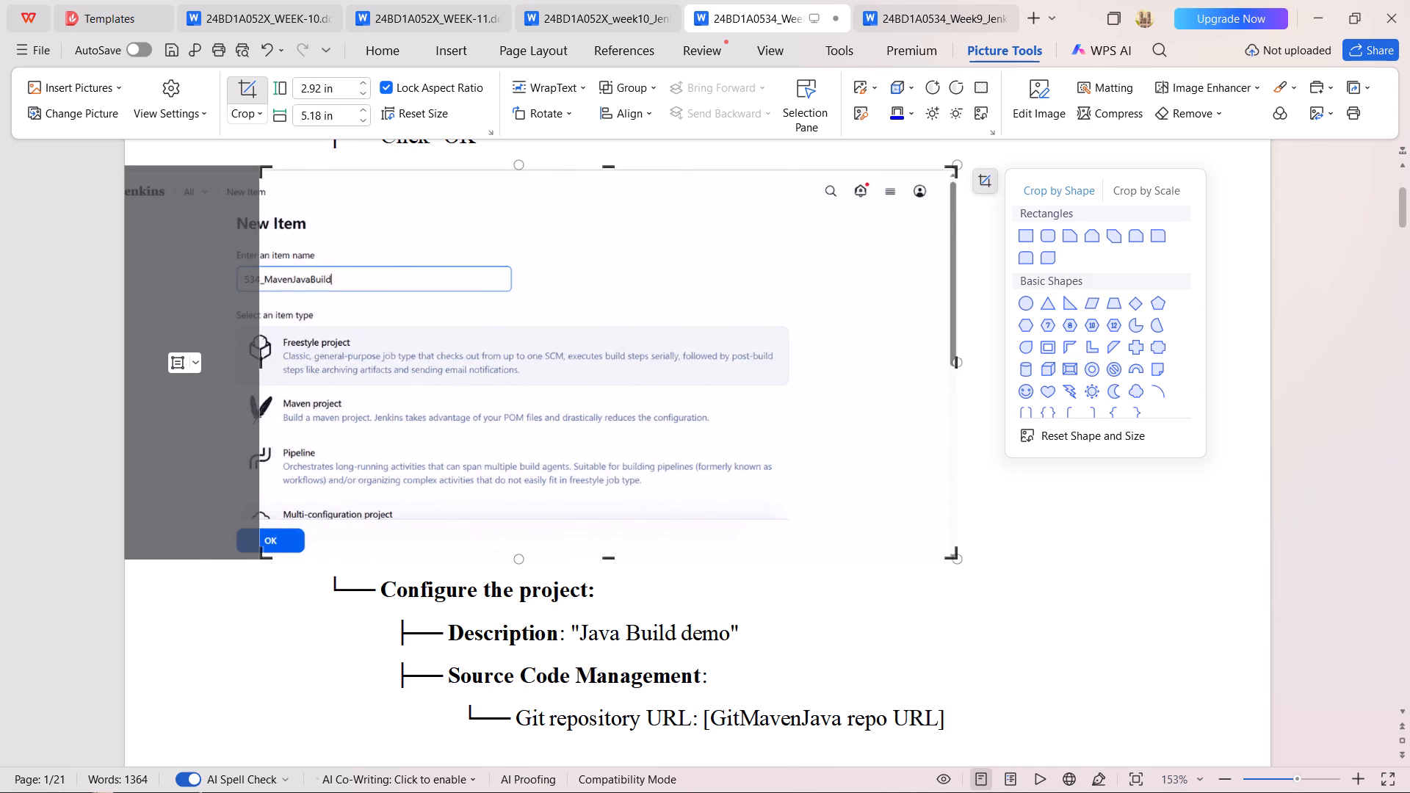
left_click(212, 631)
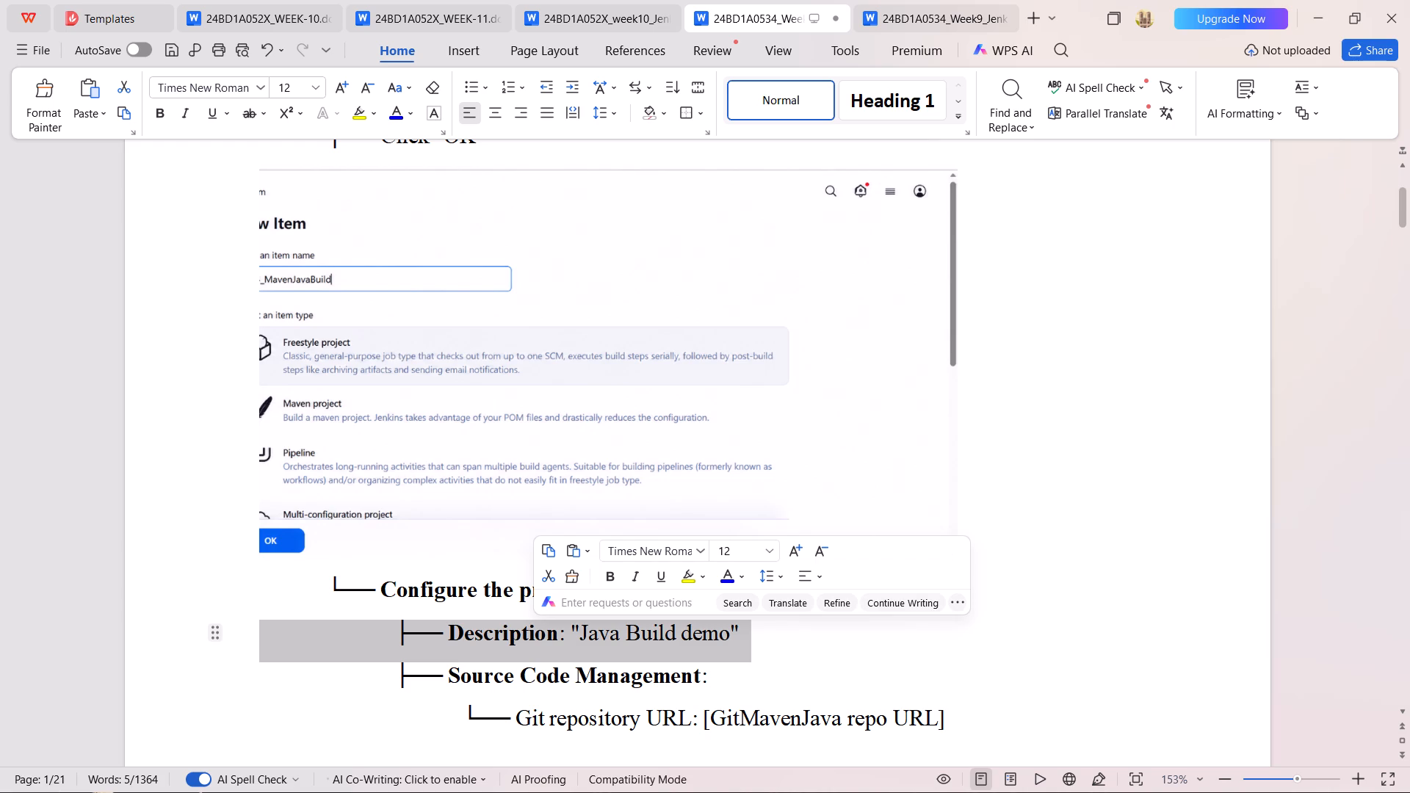
scroll(212, 631, "down", 3)
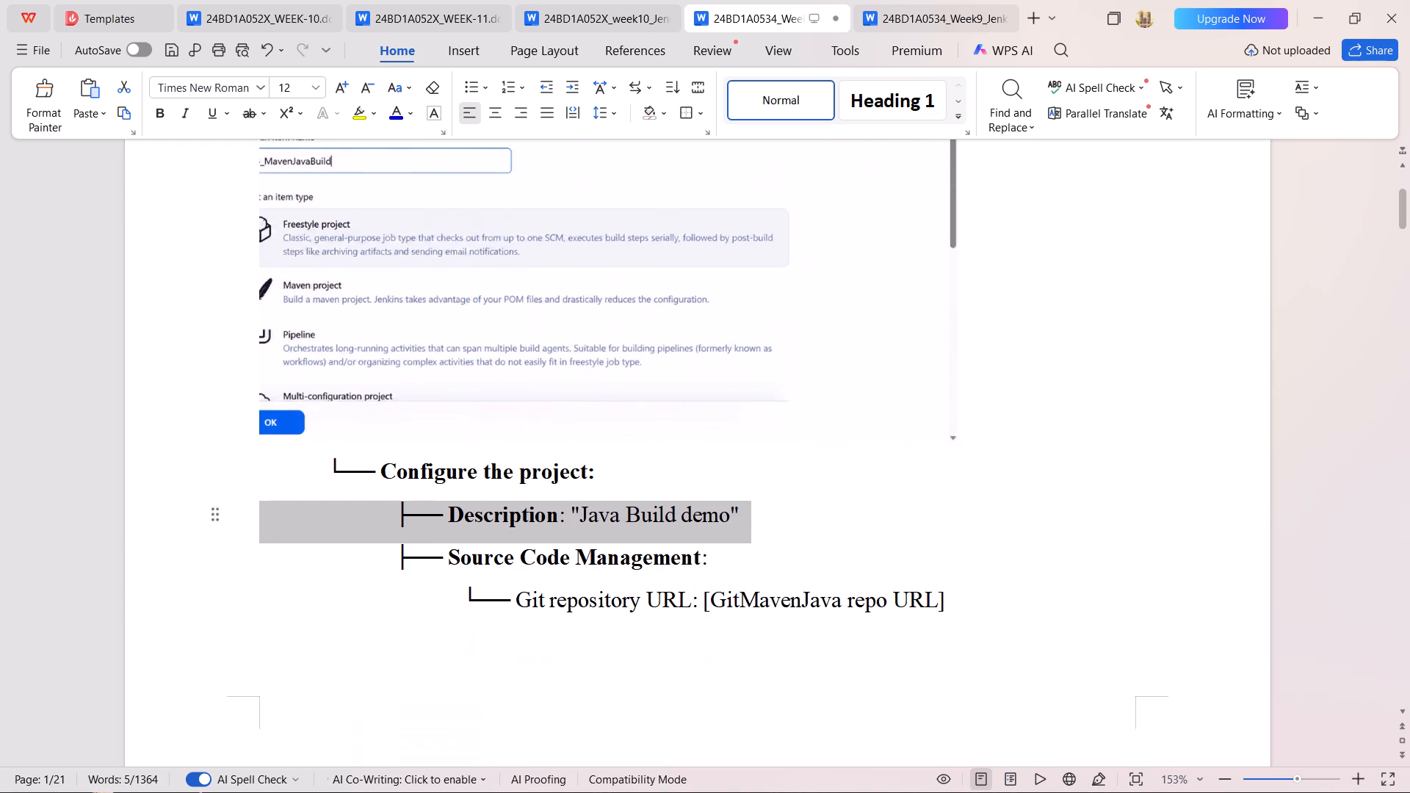
scroll(212, 631, "down", 4)
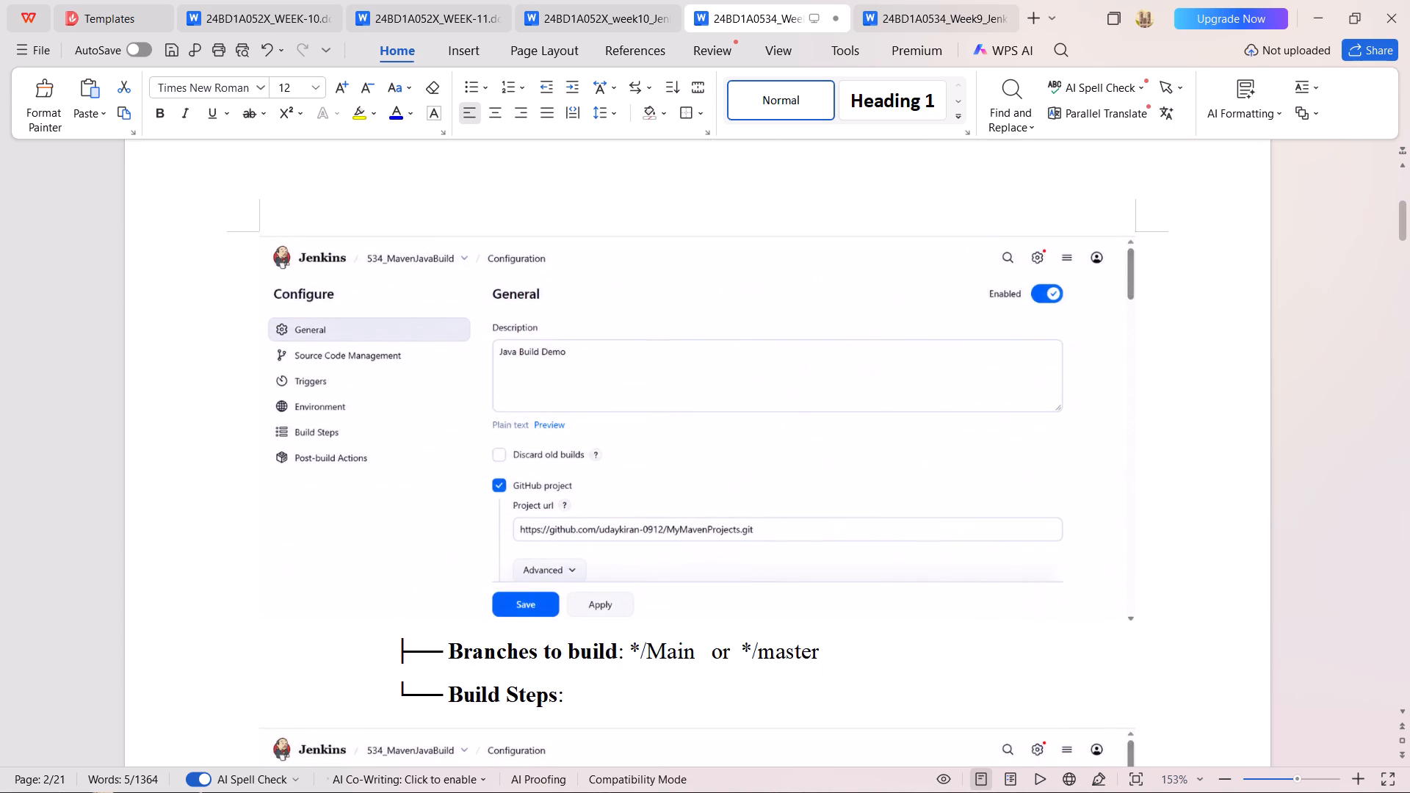
left_click(559, 488)
key("ctrl+c")
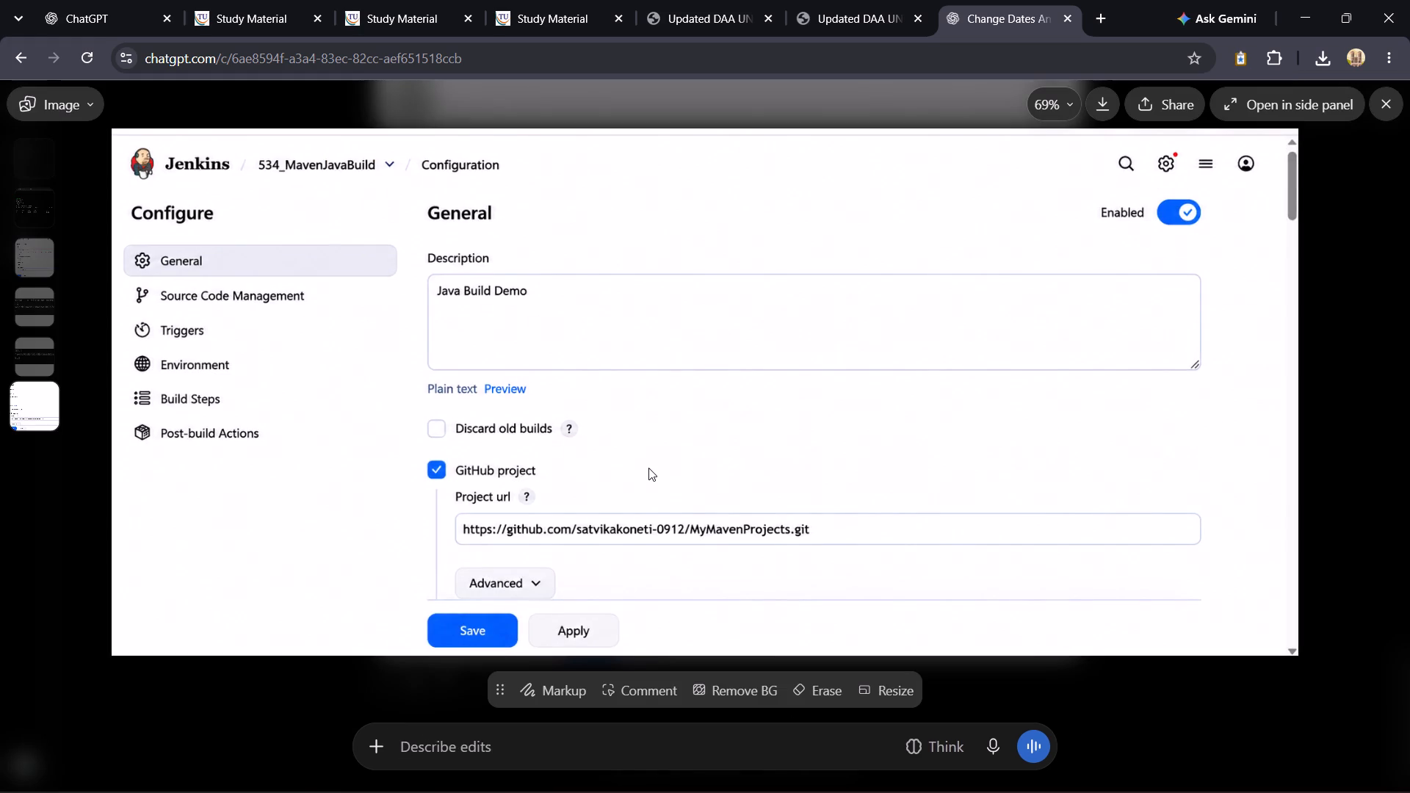
right_click(648, 468)
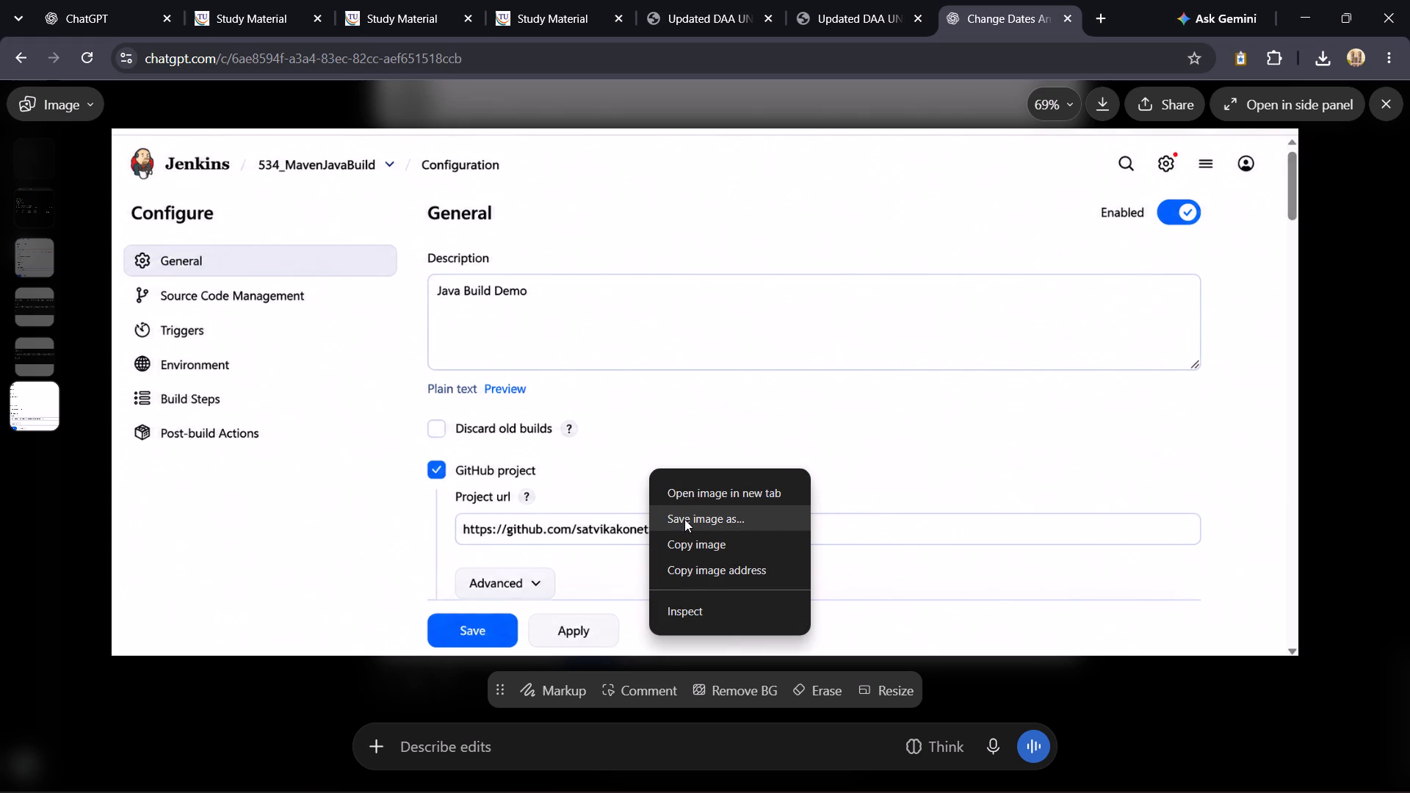
left_click(689, 550)
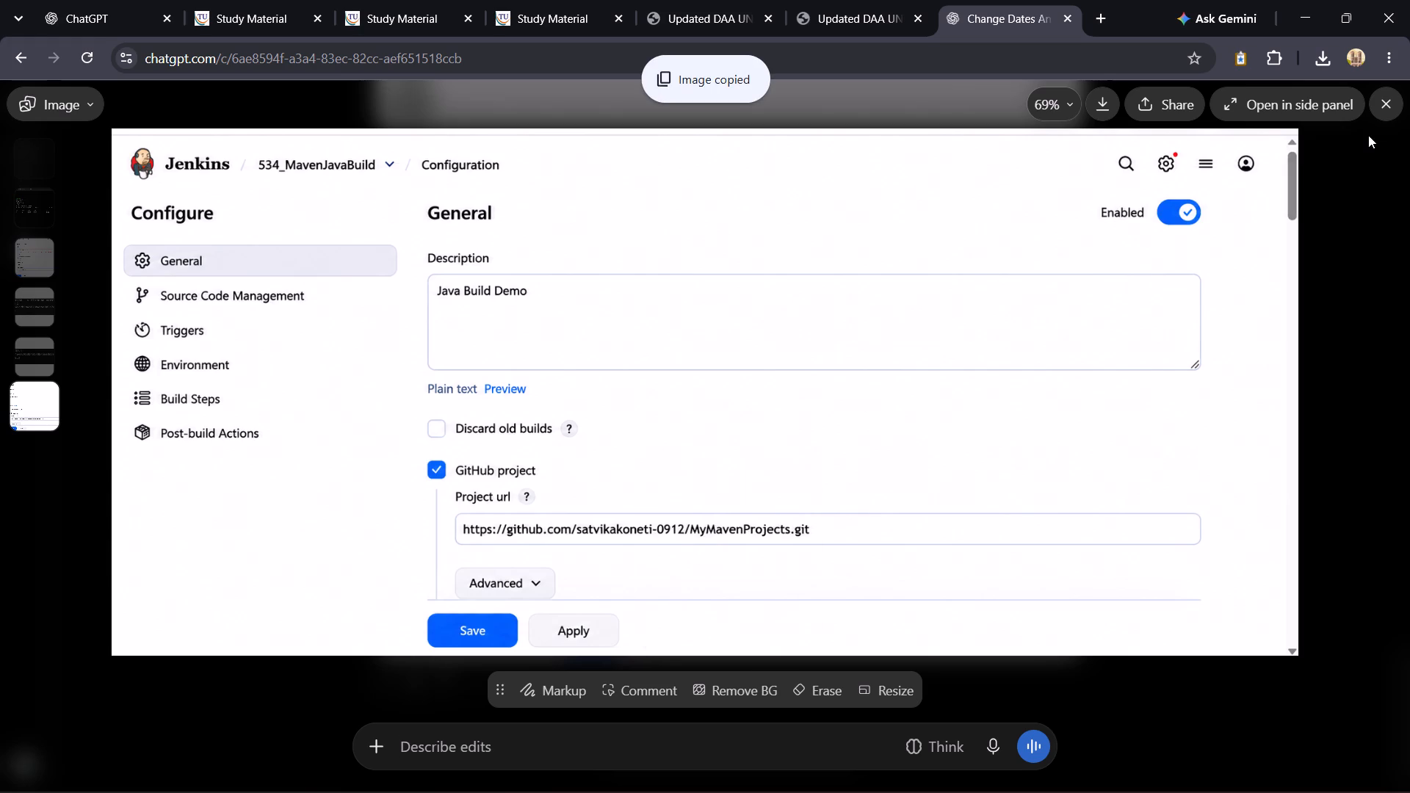
left_click(1385, 105)
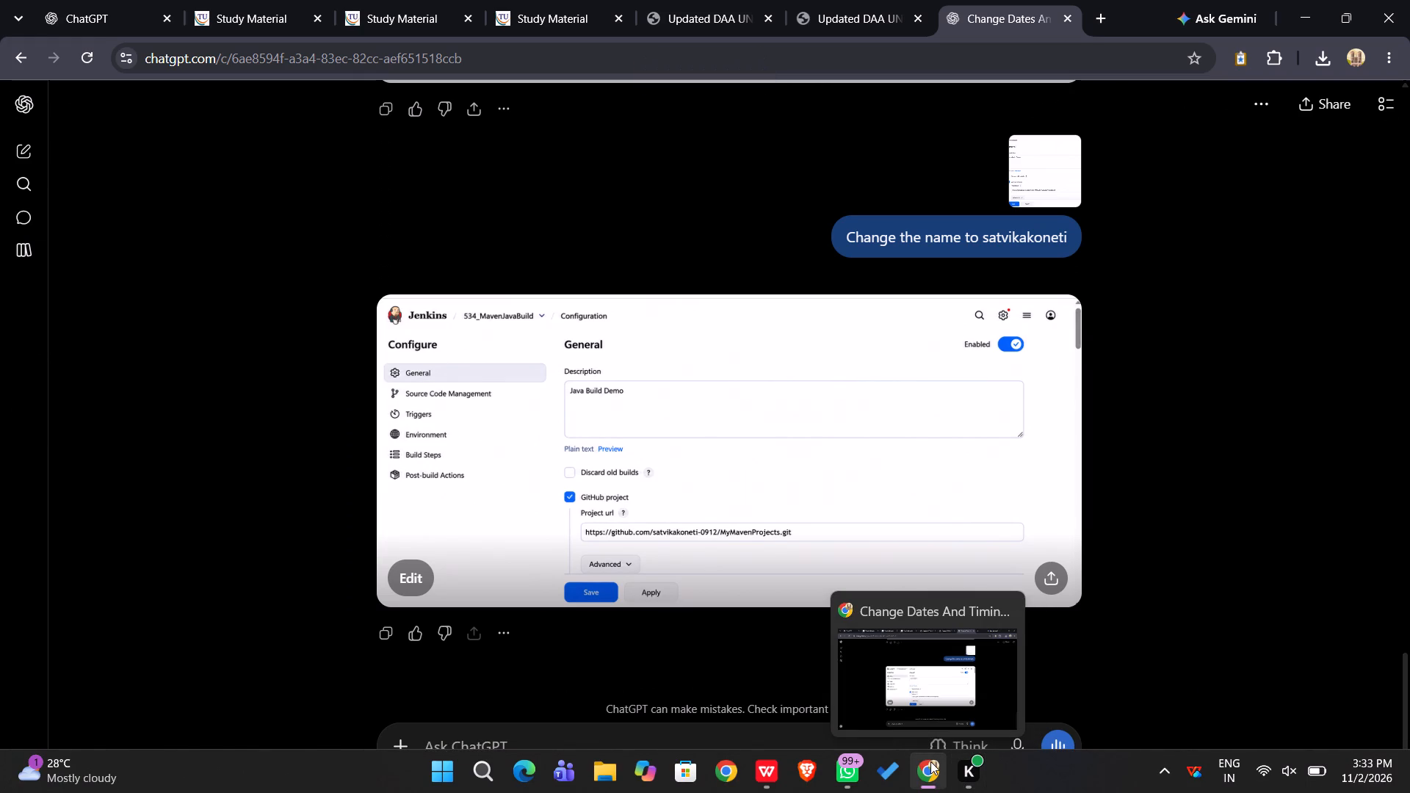
Back in WPS Office, insert the copied image as Picture (PNG) on a new line below the original General configuration screenshot.
left_click(763, 775)
scroll(711, 375, "up", 2)
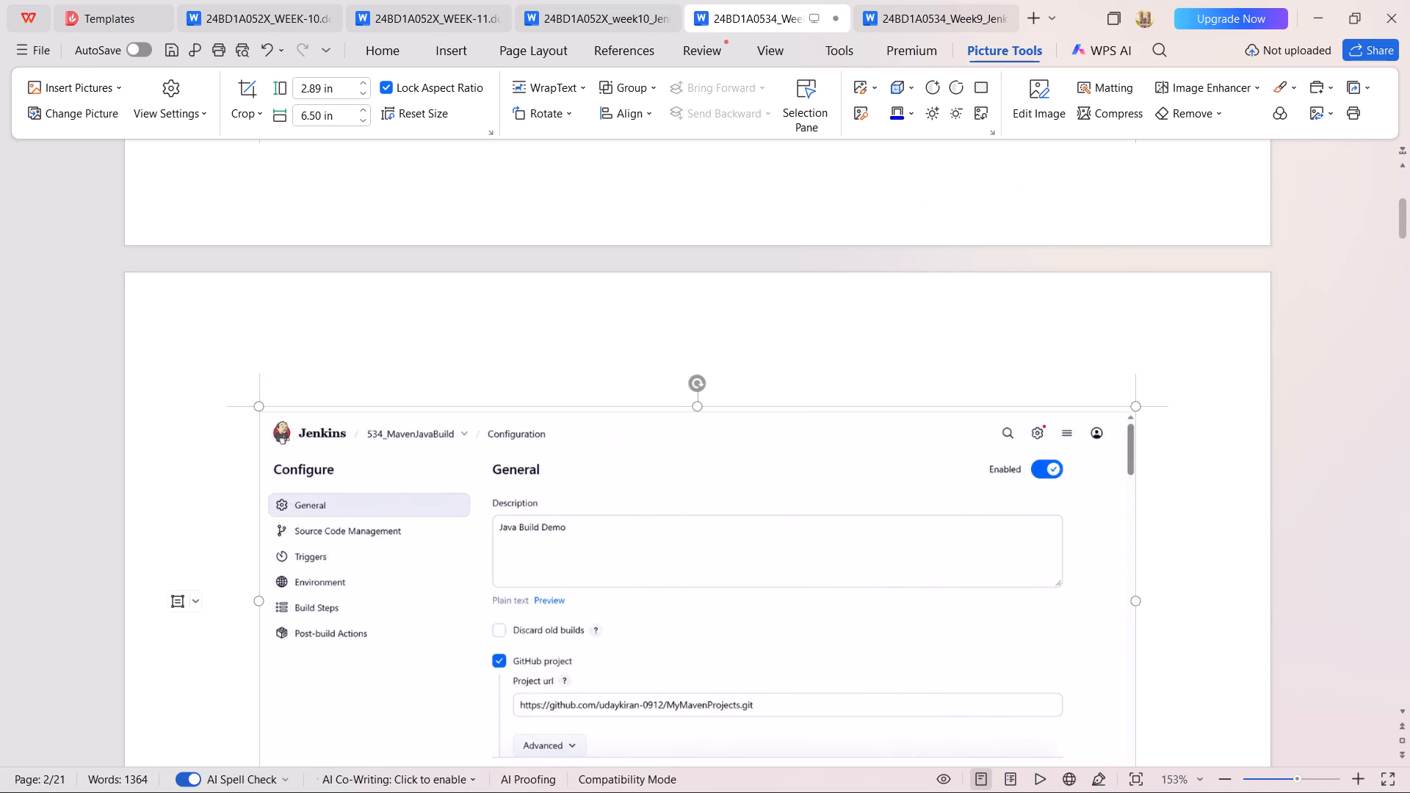
left_click(374, 355)
left_click(374, 355)
scroll(374, 355, "down", 3)
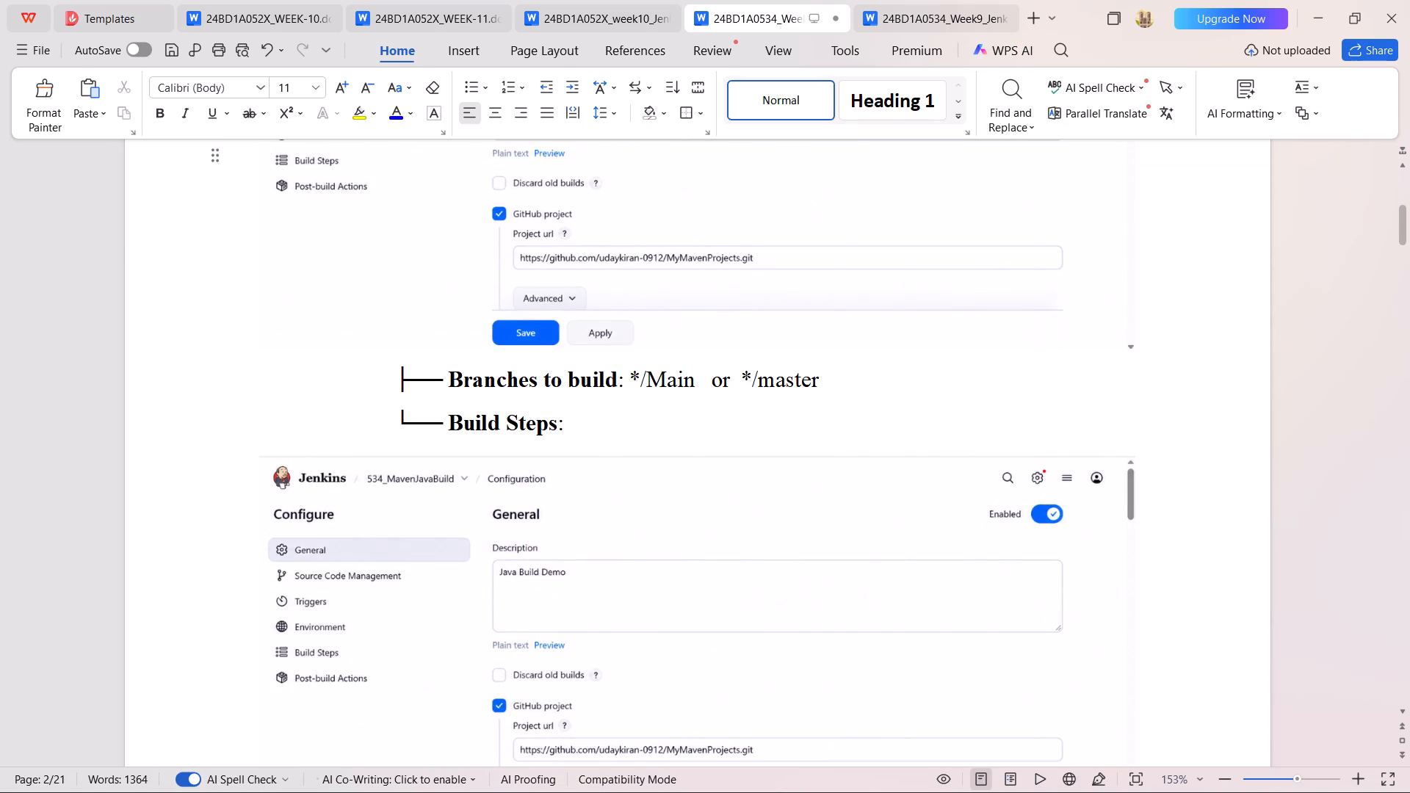
left_click(1151, 336)
key("Return")
key("ctrl+v")
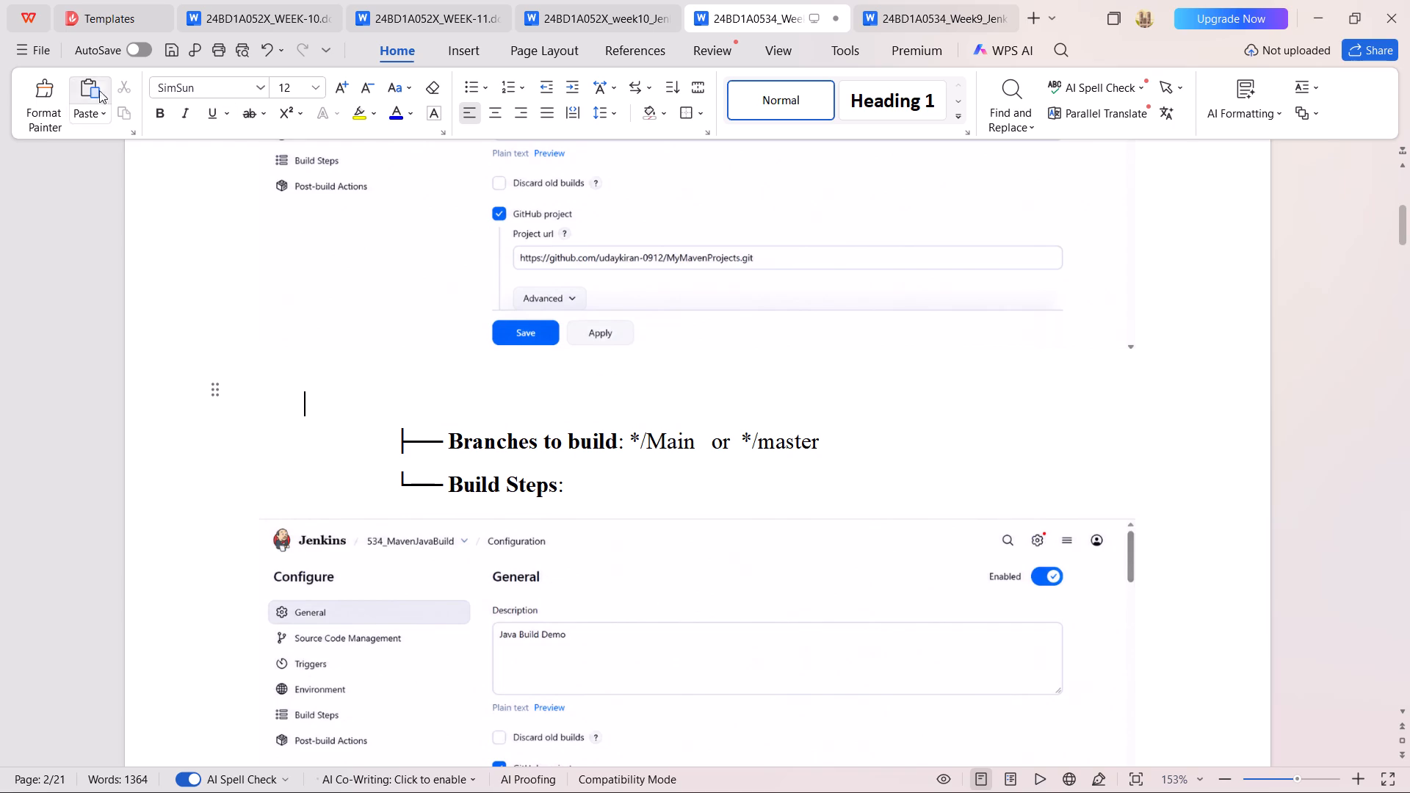
left_click(88, 112)
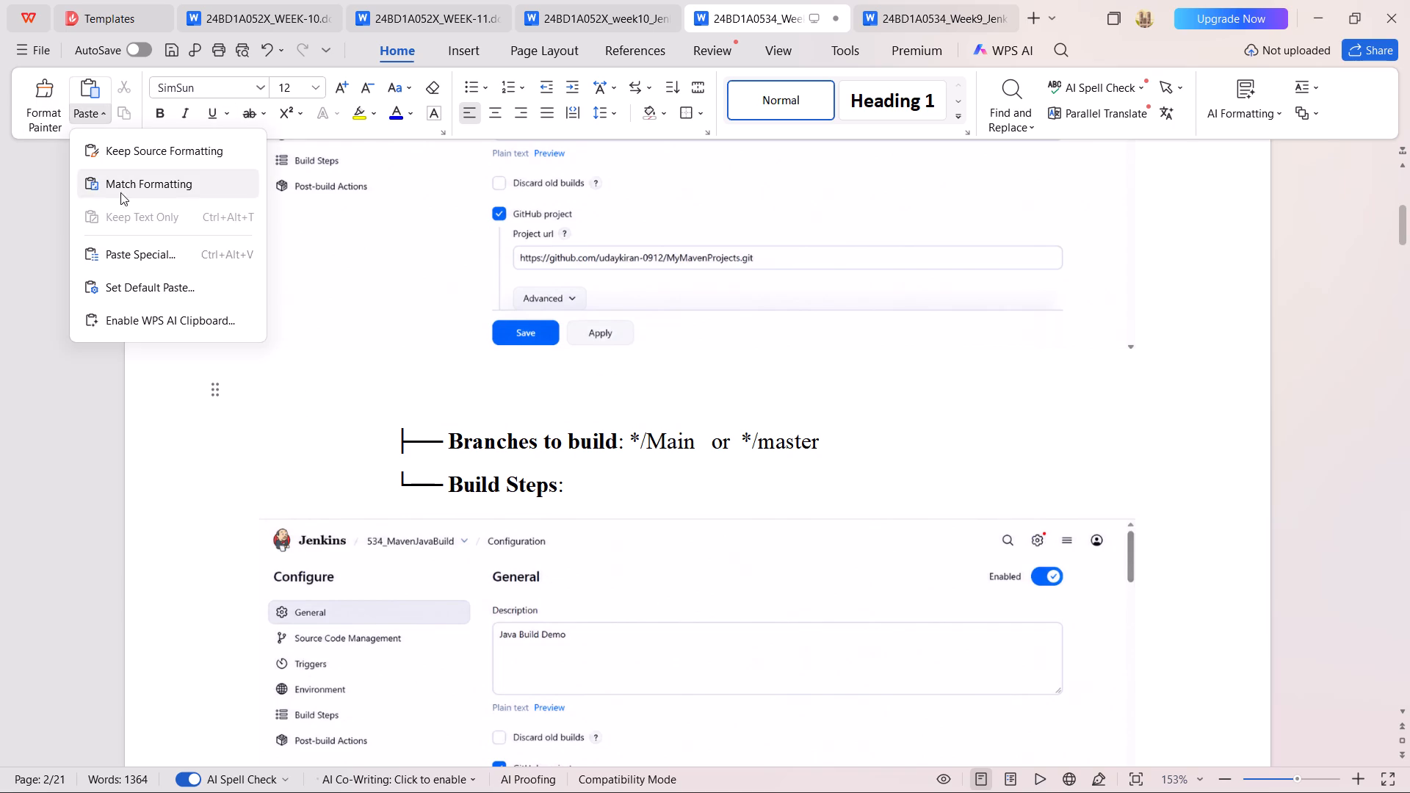
left_click(130, 257)
left_click(812, 343)
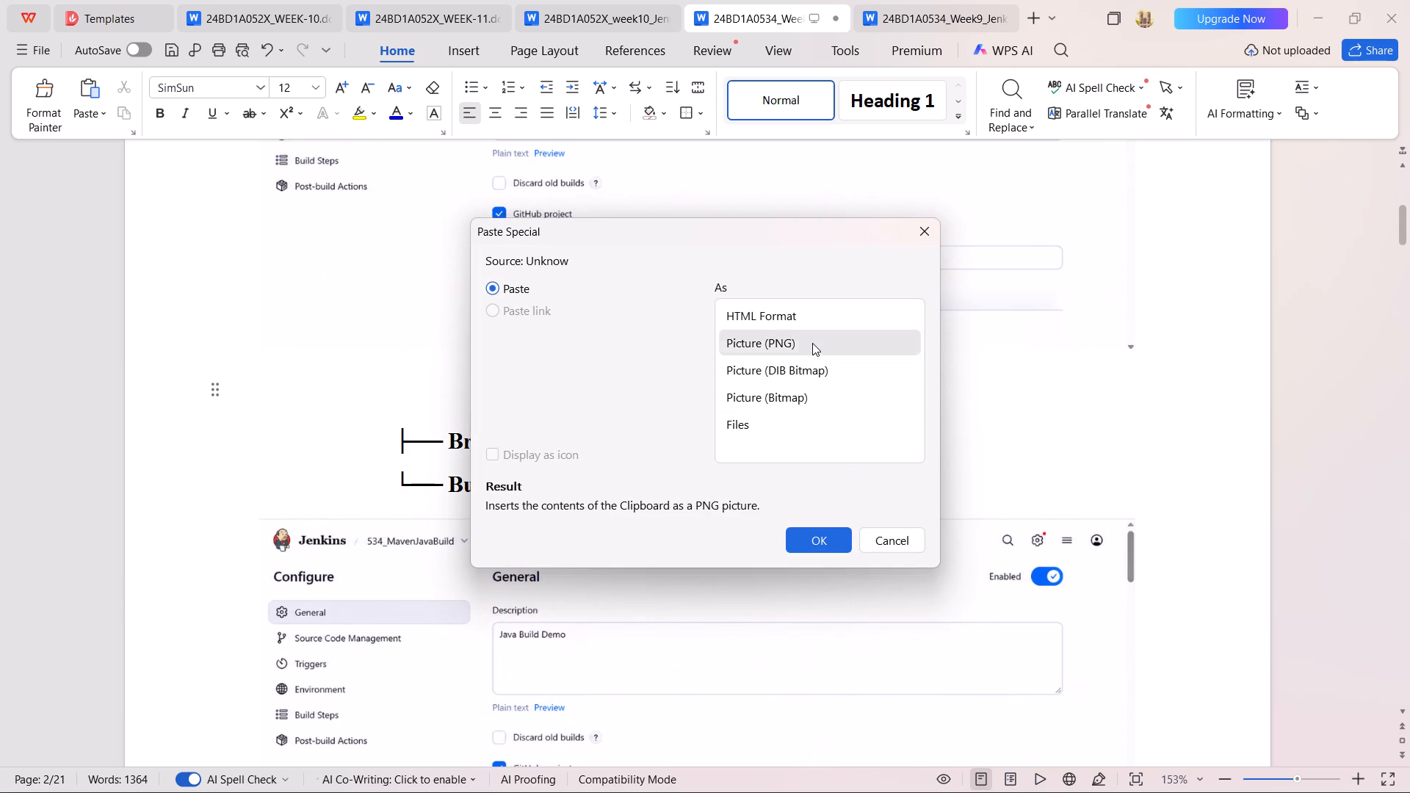
left_click(827, 543)
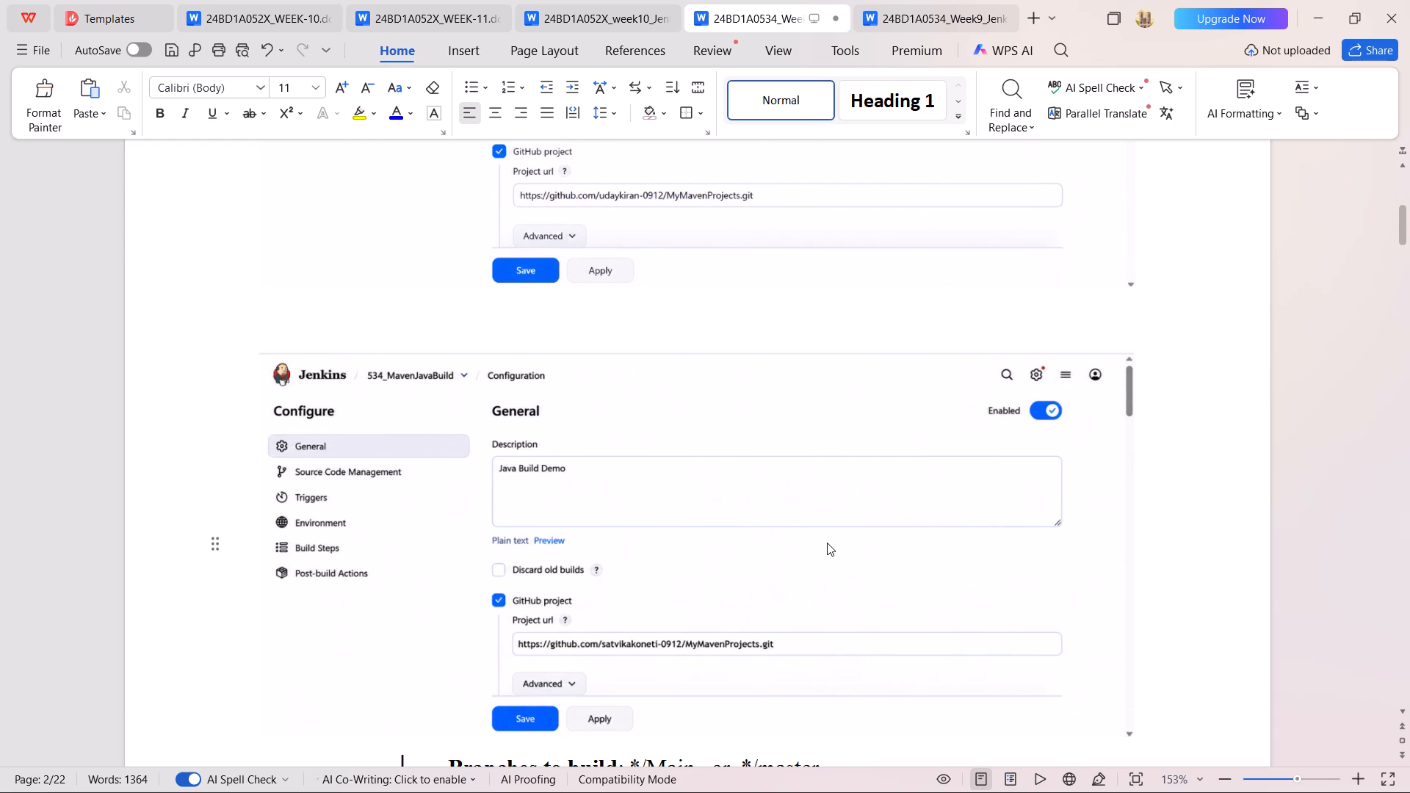
Crop the Jenkins header strip off the top of the pasted configuration screenshot, leaving it about 2.48 in high.
scroll(827, 543, "down", 2)
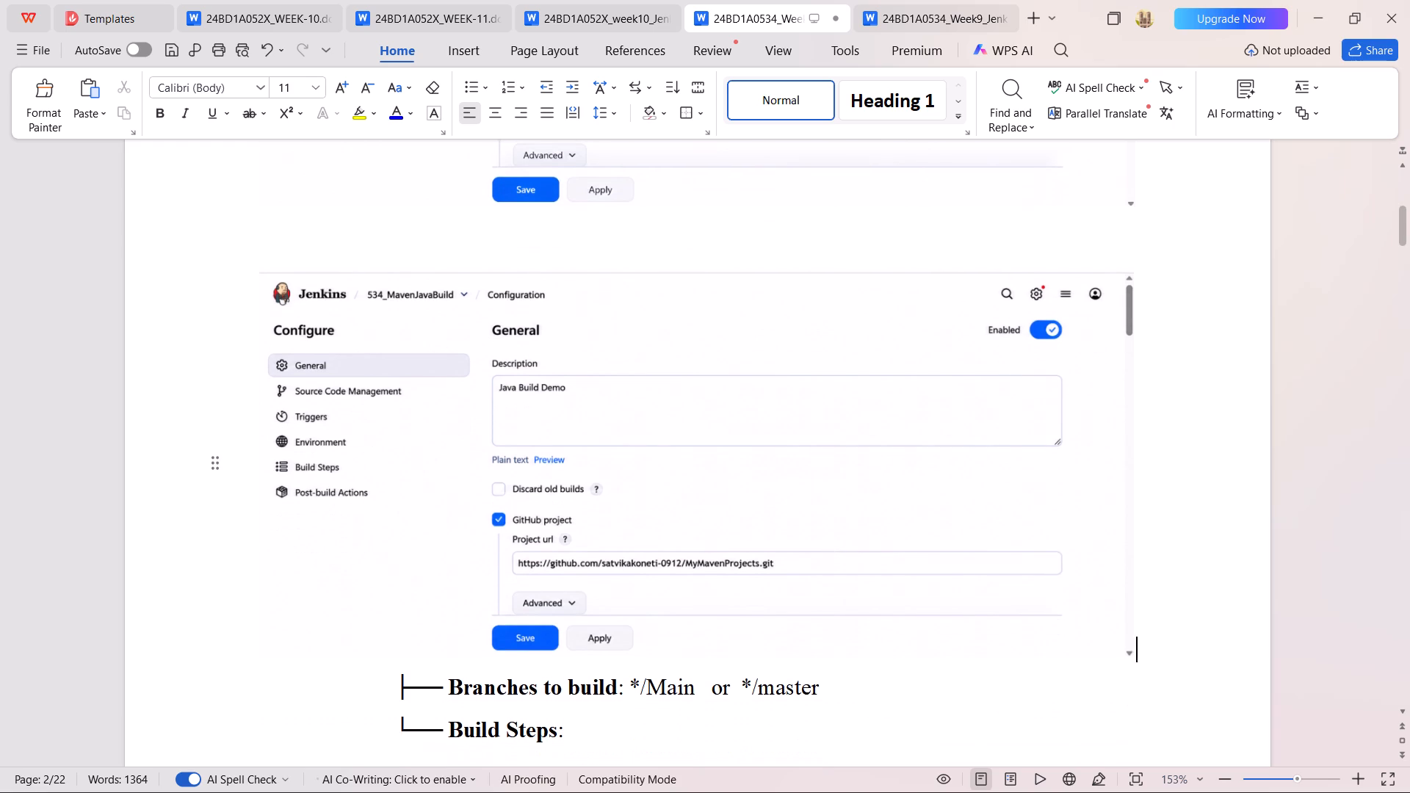
left_click(774, 507)
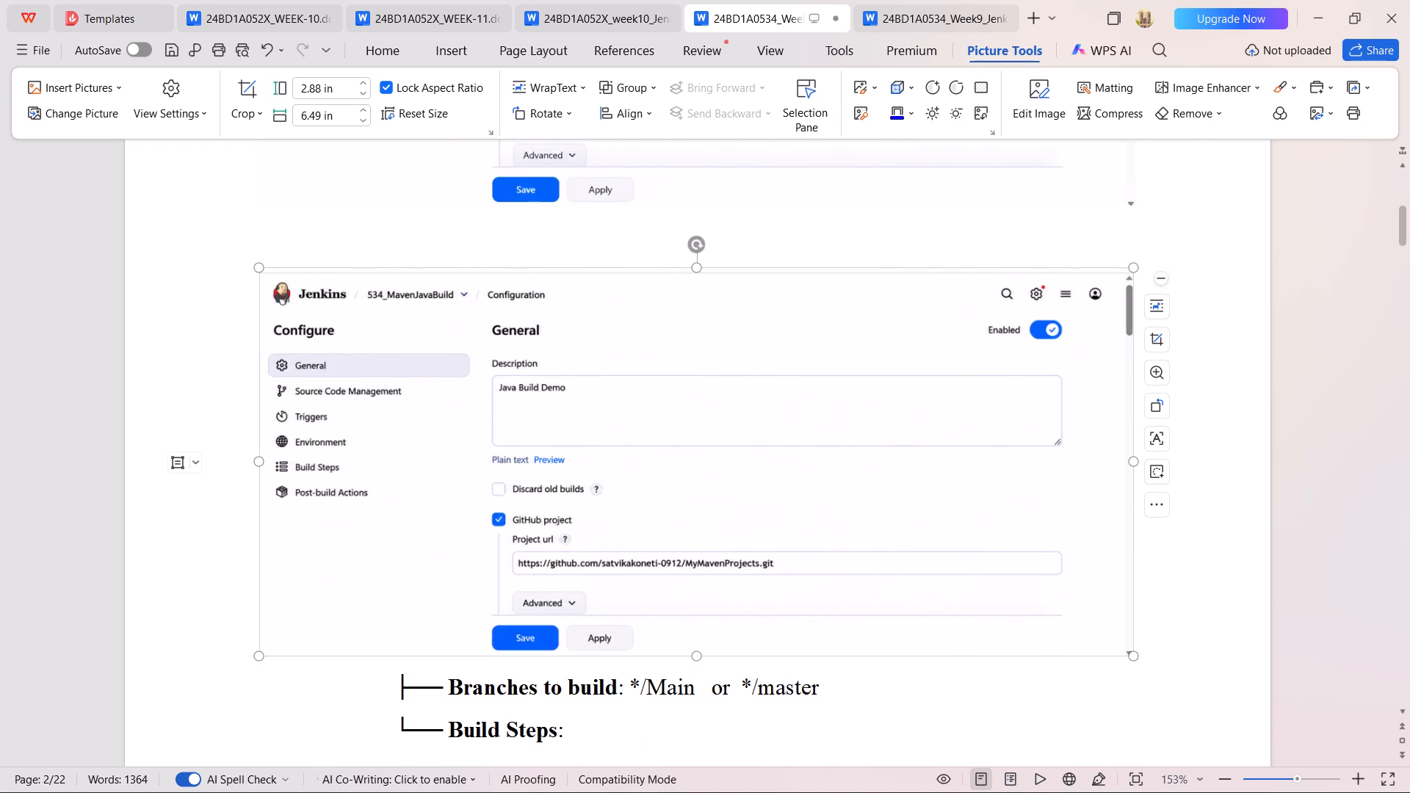
left_click(1157, 345)
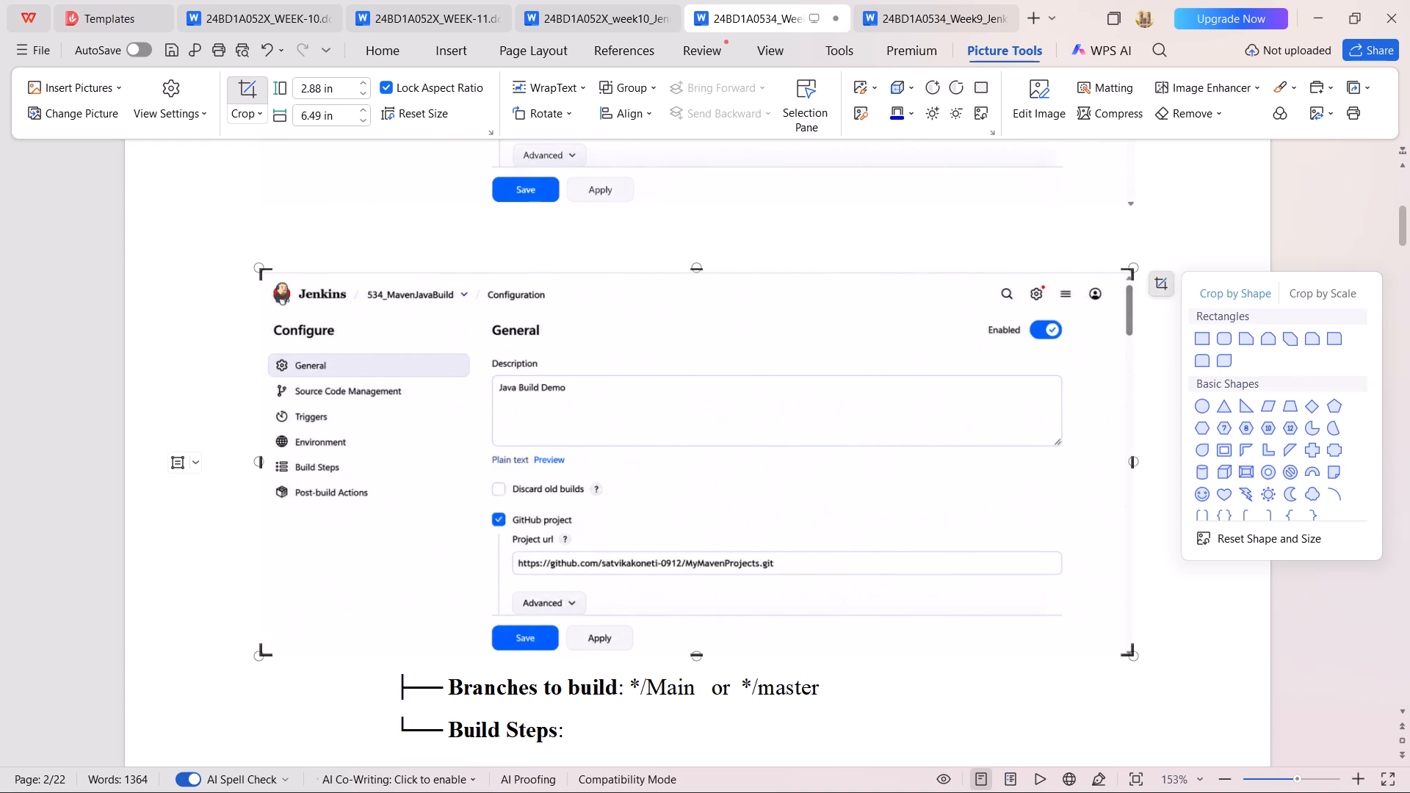
left_click_drag(697, 274, 709, 322)
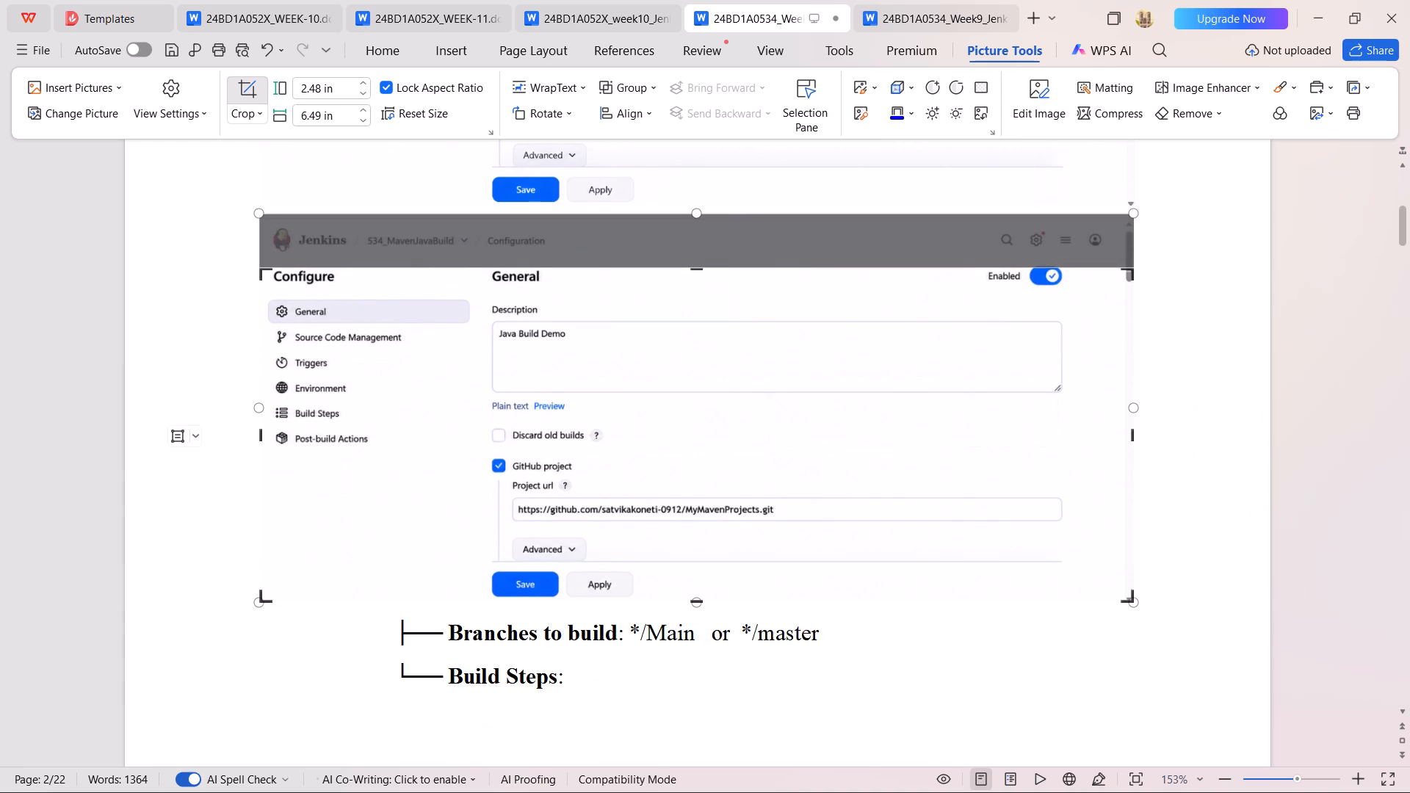
left_click(946, 676)
Delete the original General configuration screenshot above the pasted replacement on page 2.
scroll(946, 676, "up", 3)
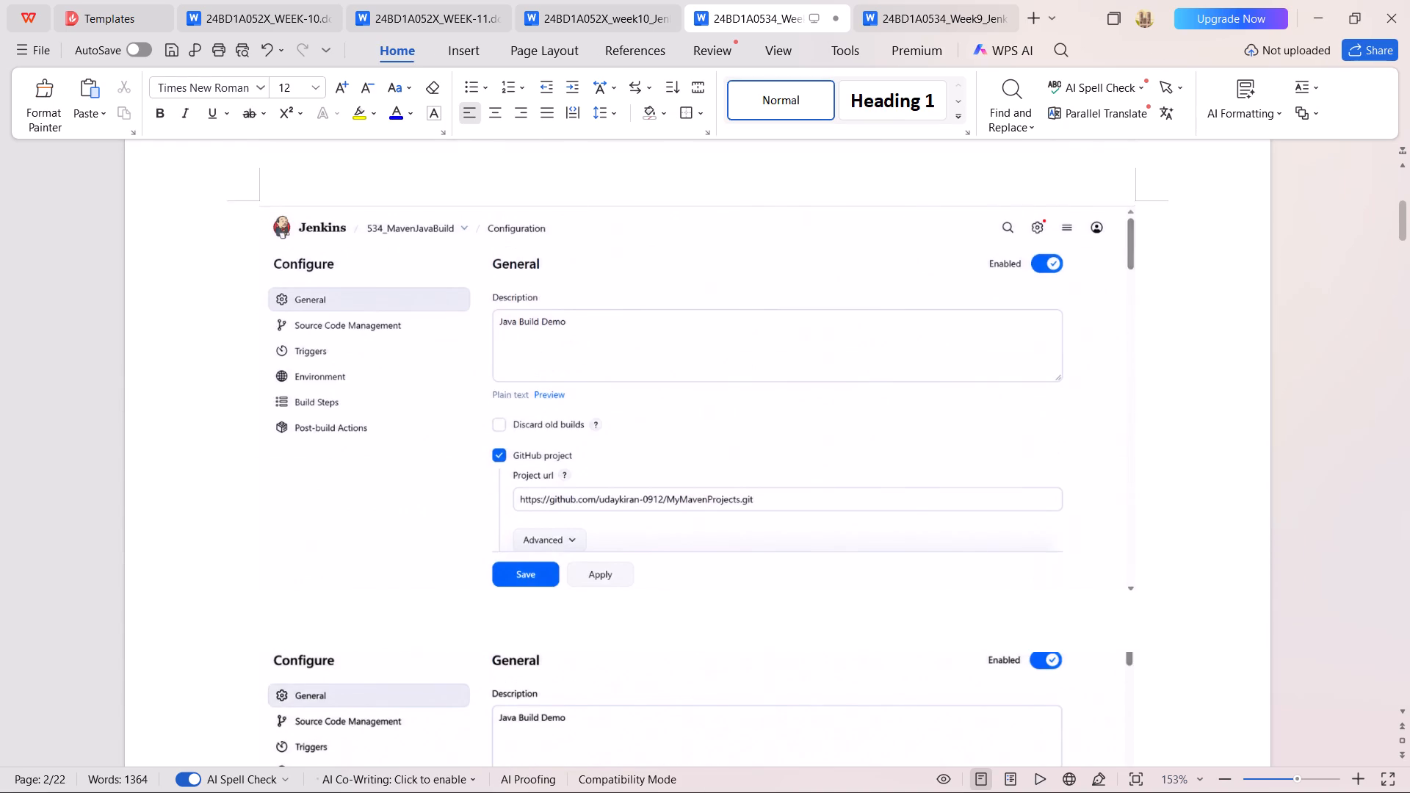
scroll(946, 676, "up", 1)
left_click(775, 485)
right_click_drag(775, 485, 770, 495)
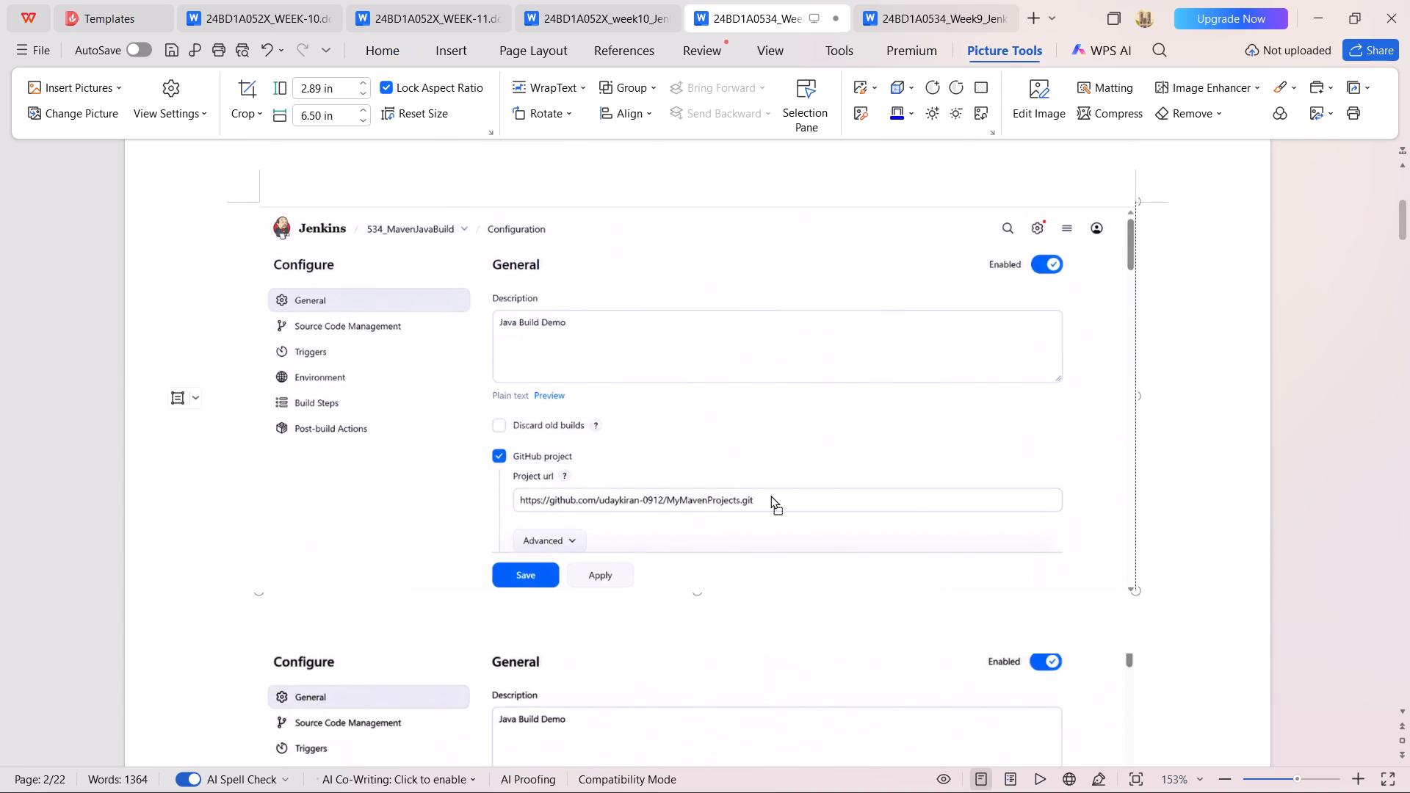
left_click(809, 481)
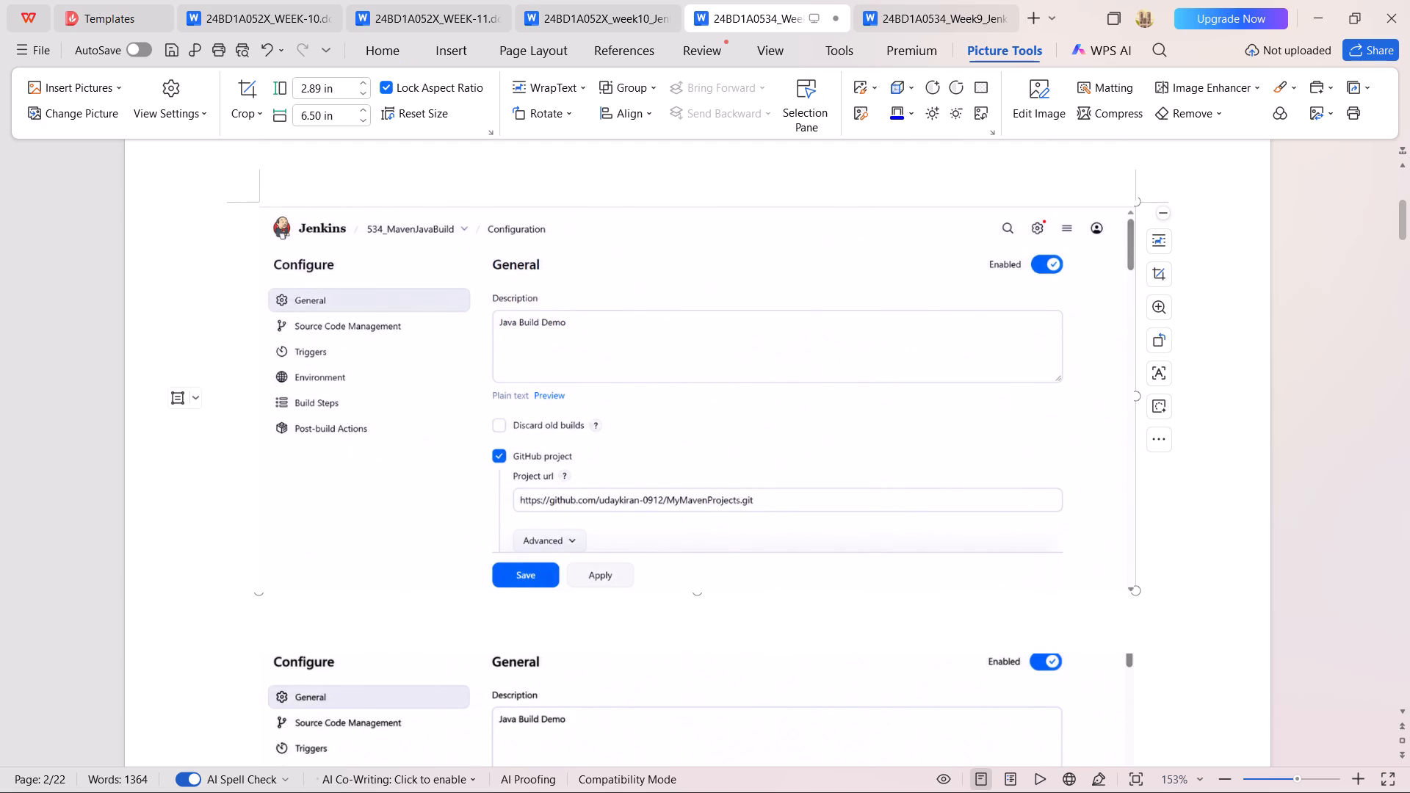
right_click(809, 481)
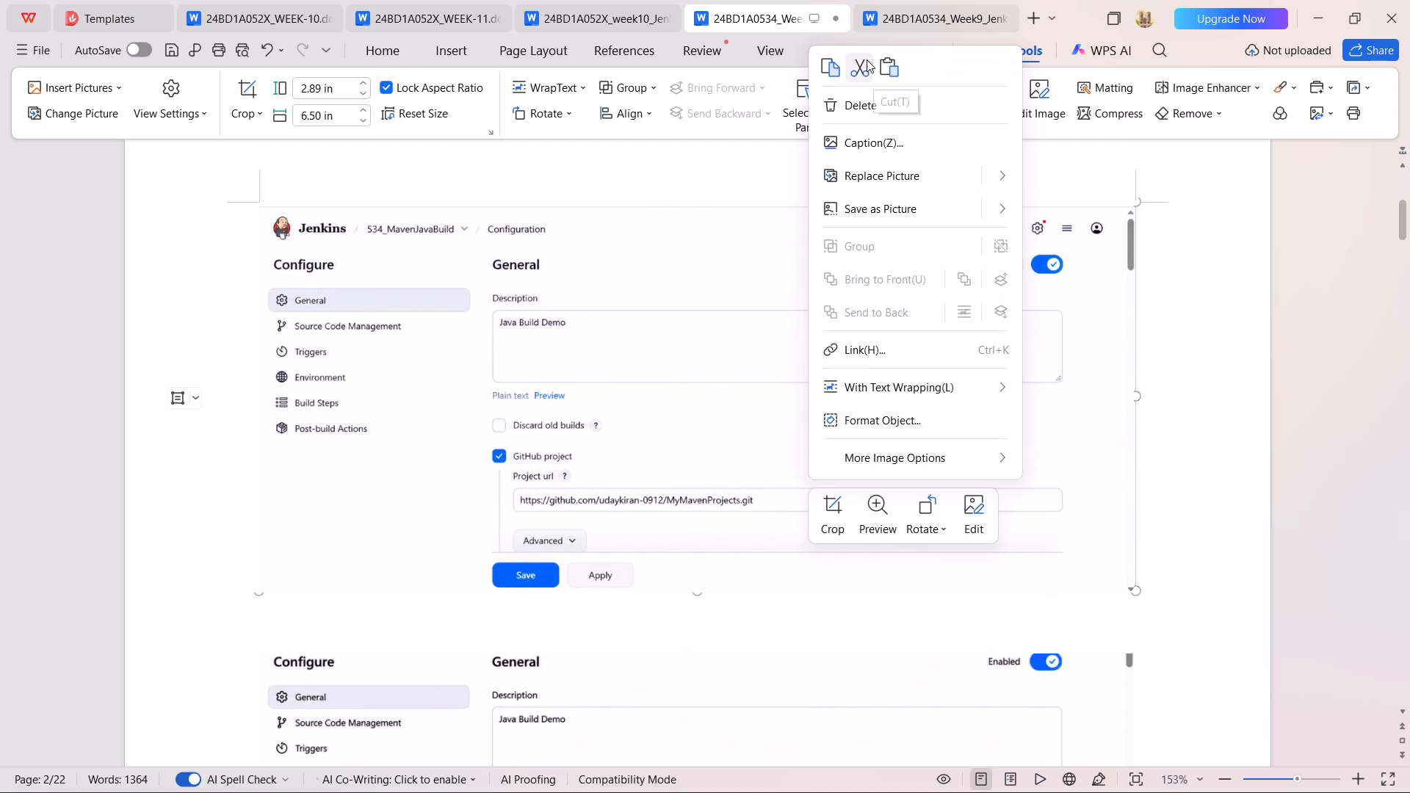
left_click(856, 109)
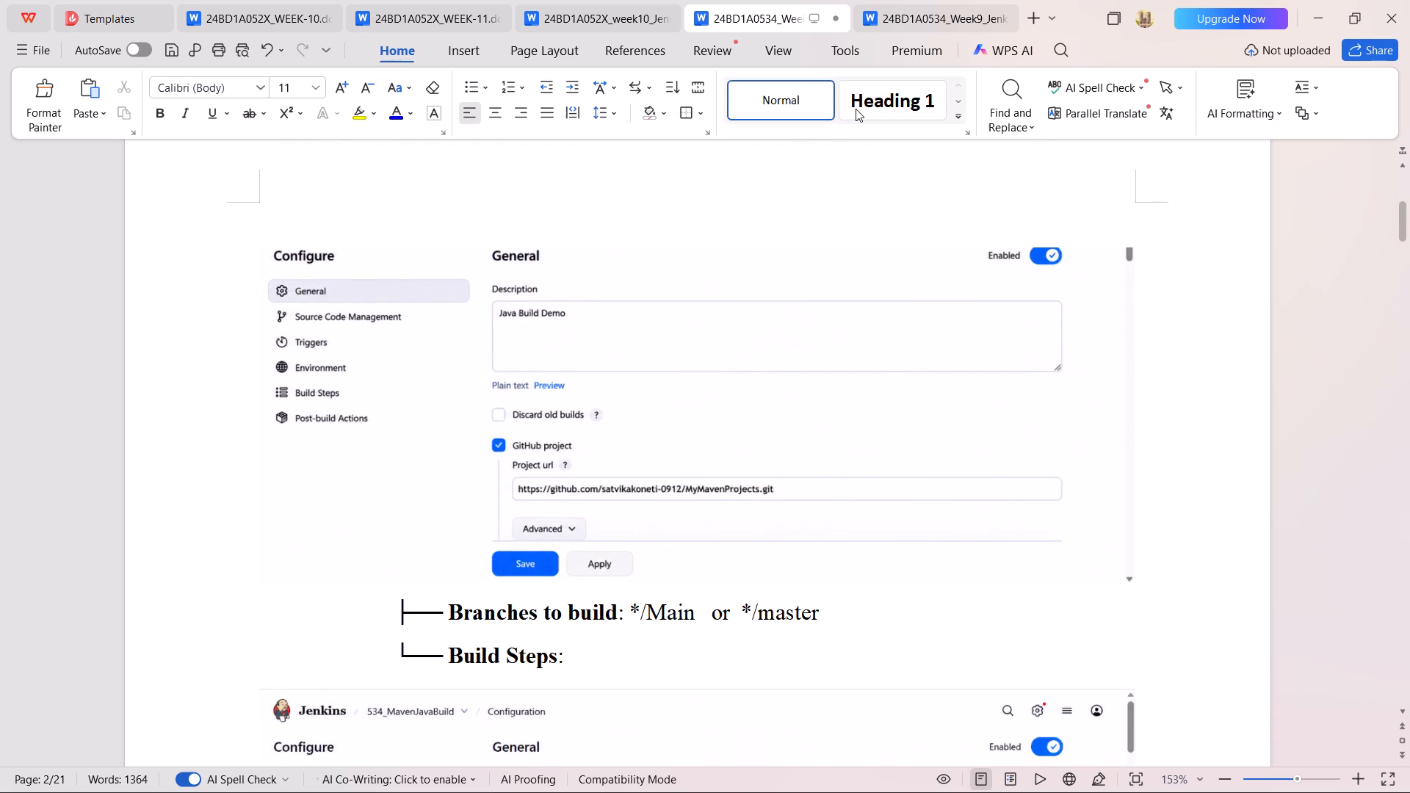
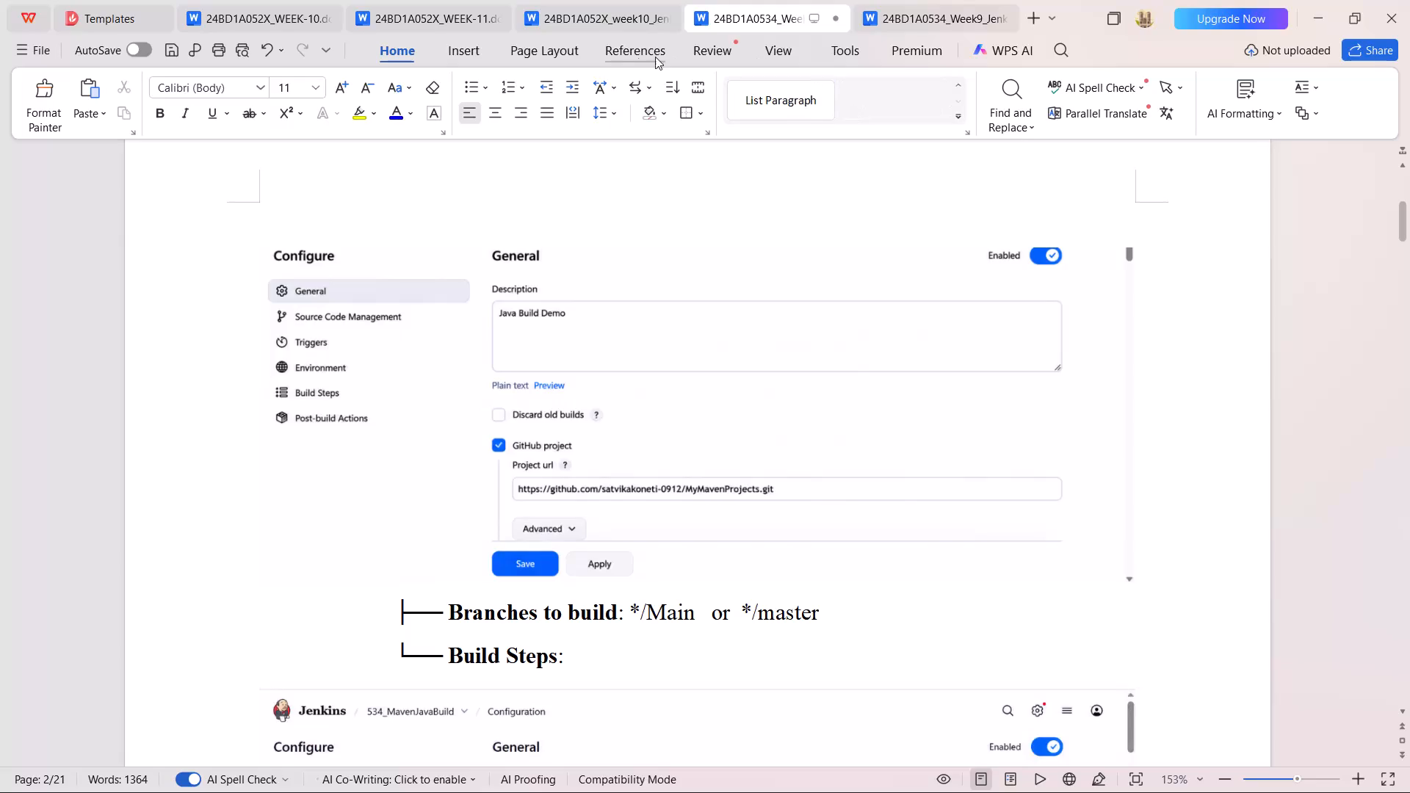
Crop the General configuration screenshot below Build Steps to about 1.87 × 6.39 in, cutting off the Jenkins header and the project URL box.
scroll(698, 588, "down", 3)
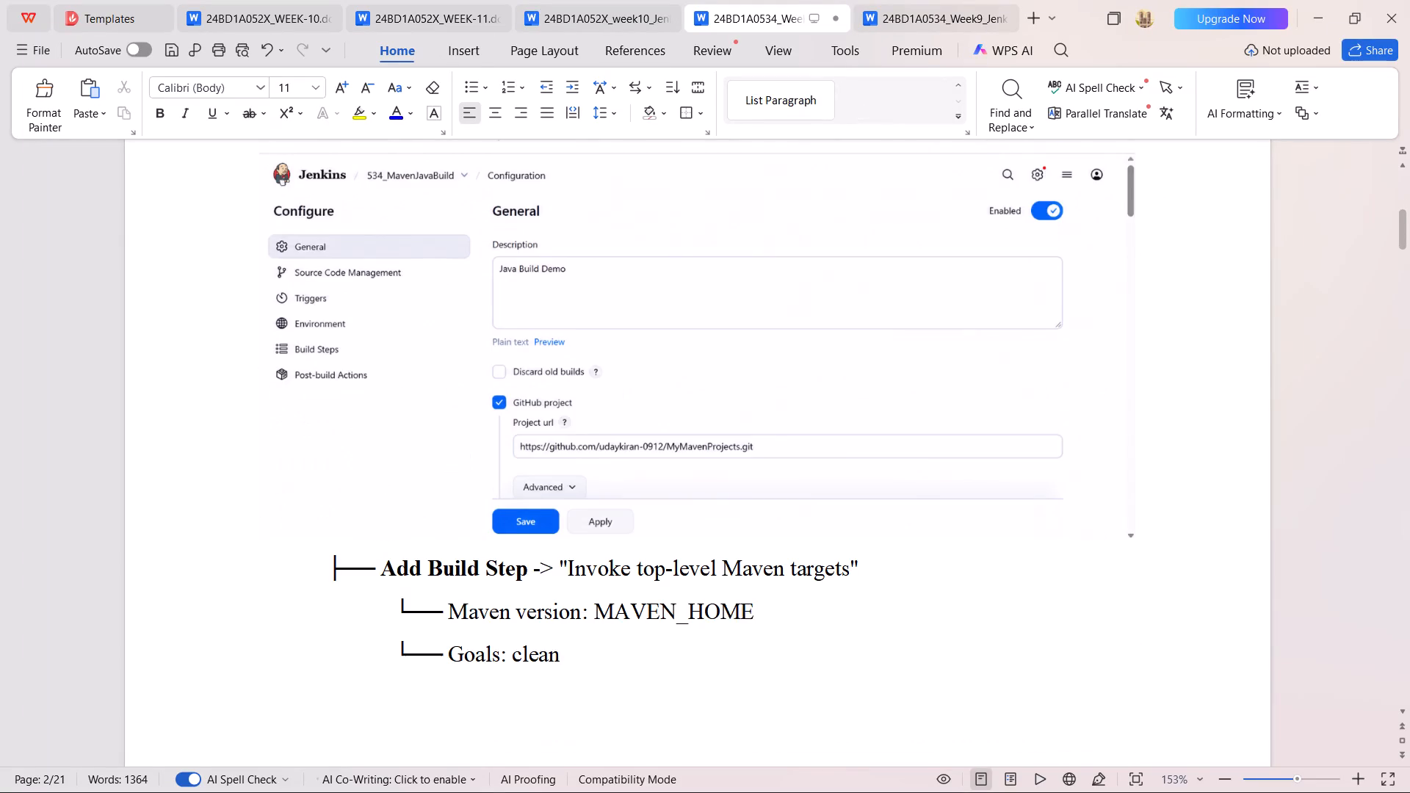
scroll(698, 588, "down", 1)
scroll(698, 588, "up", 1)
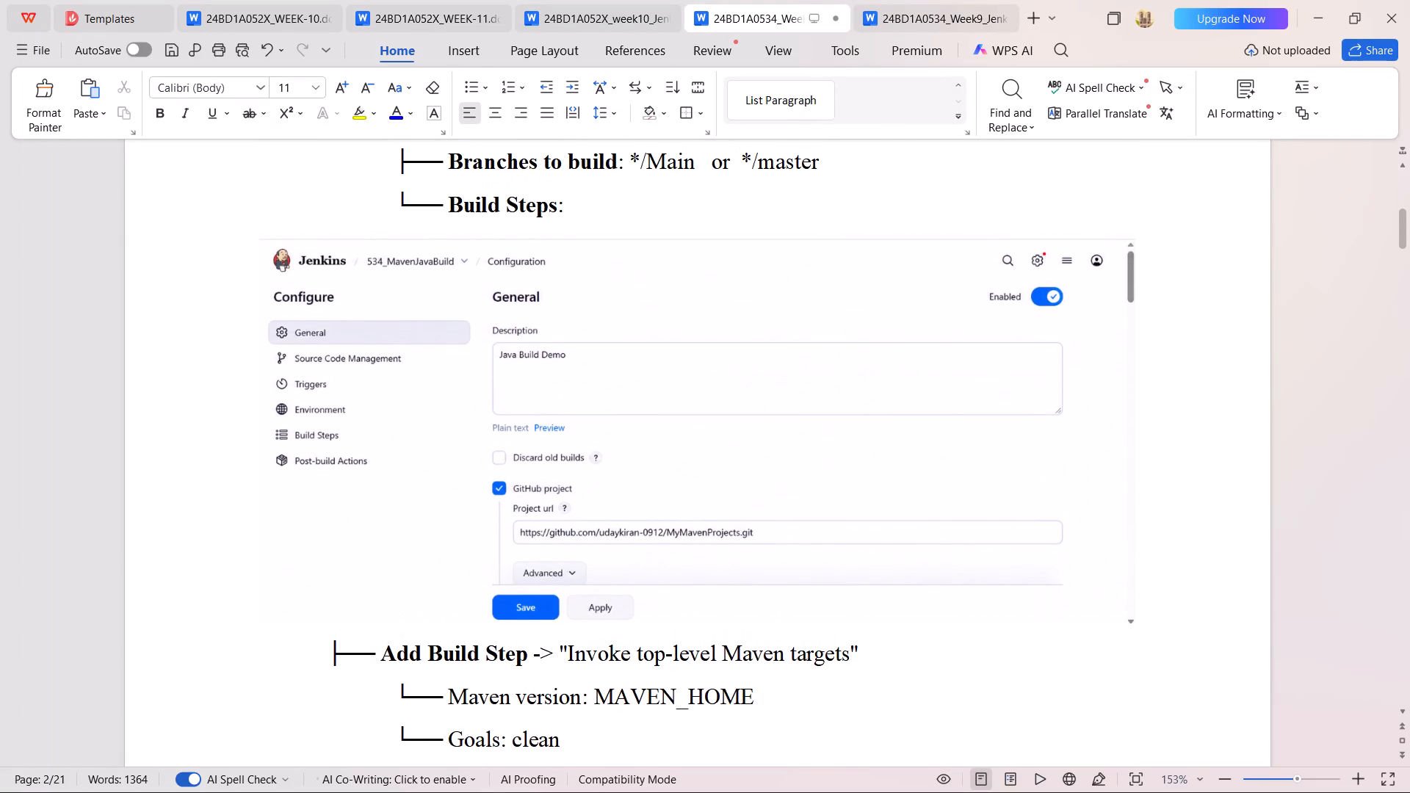
left_click(740, 529)
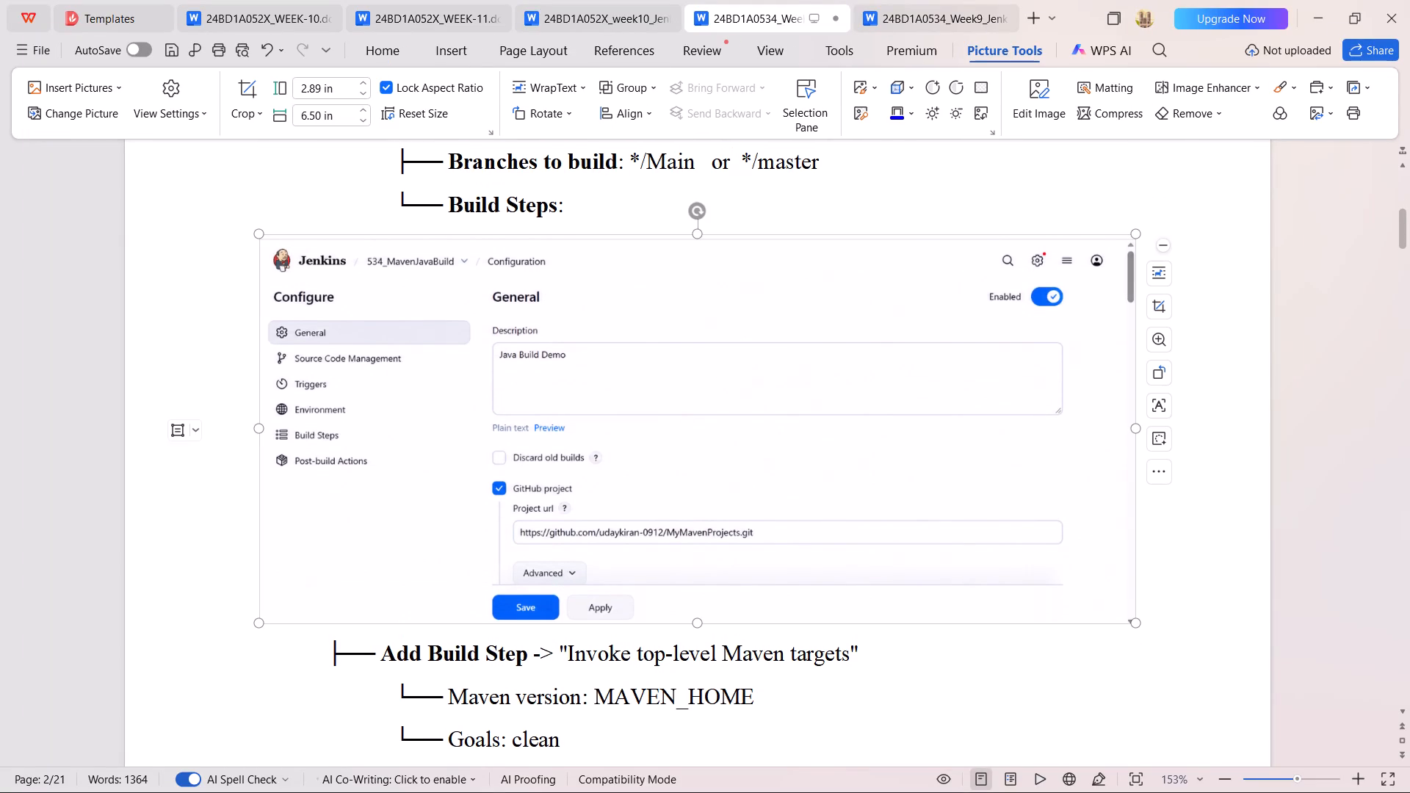
left_click(1160, 311)
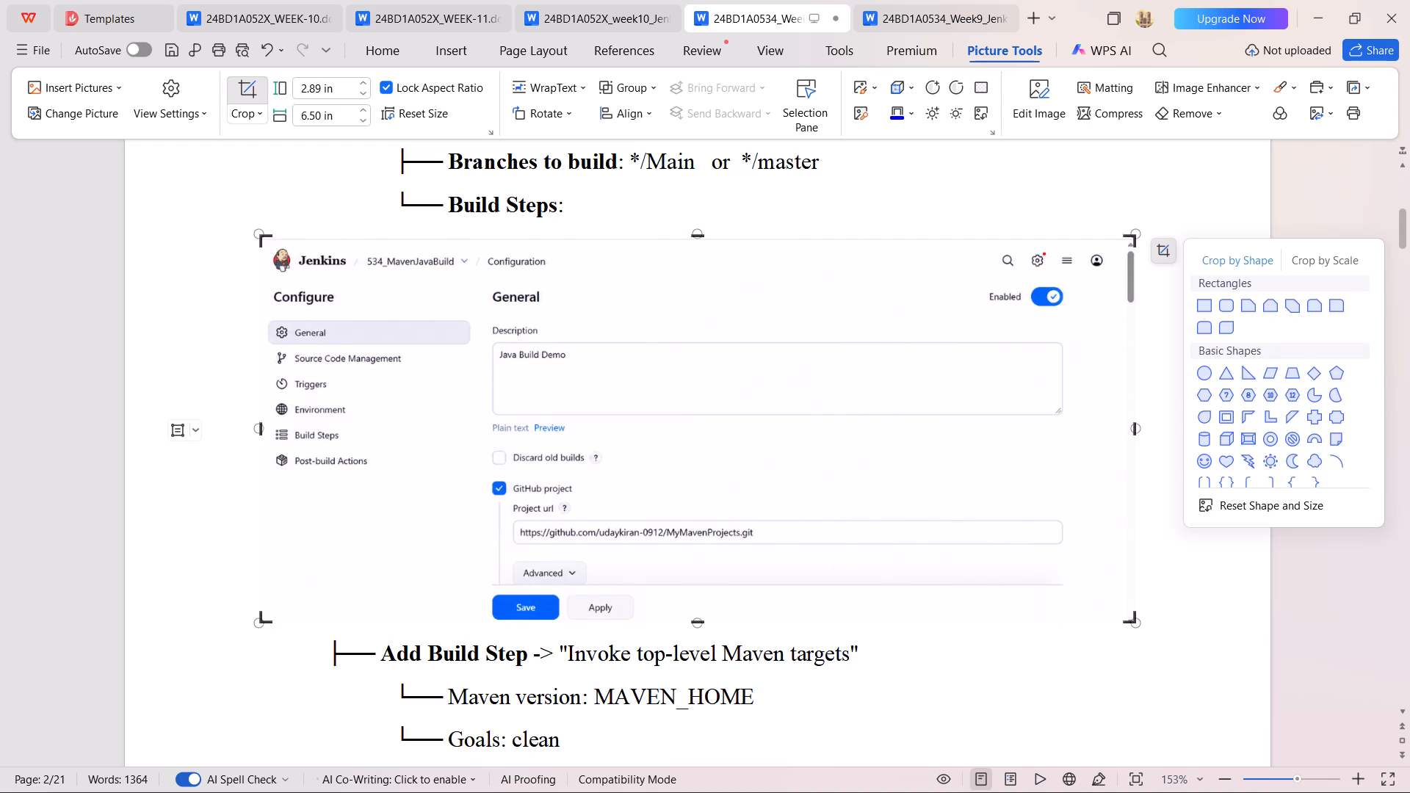
left_click_drag(1132, 626, 1116, 524)
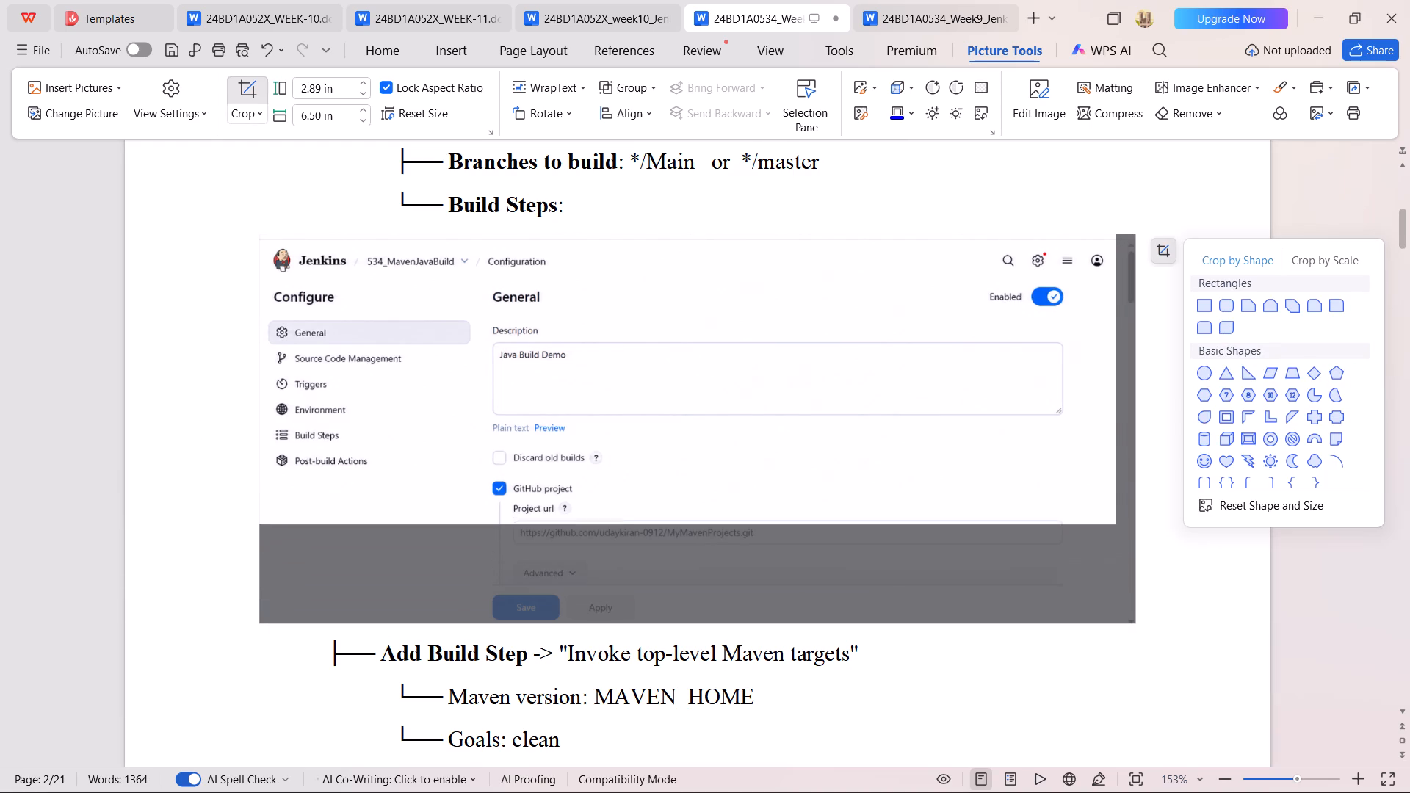
left_click_drag(1116, 524, 1116, 518)
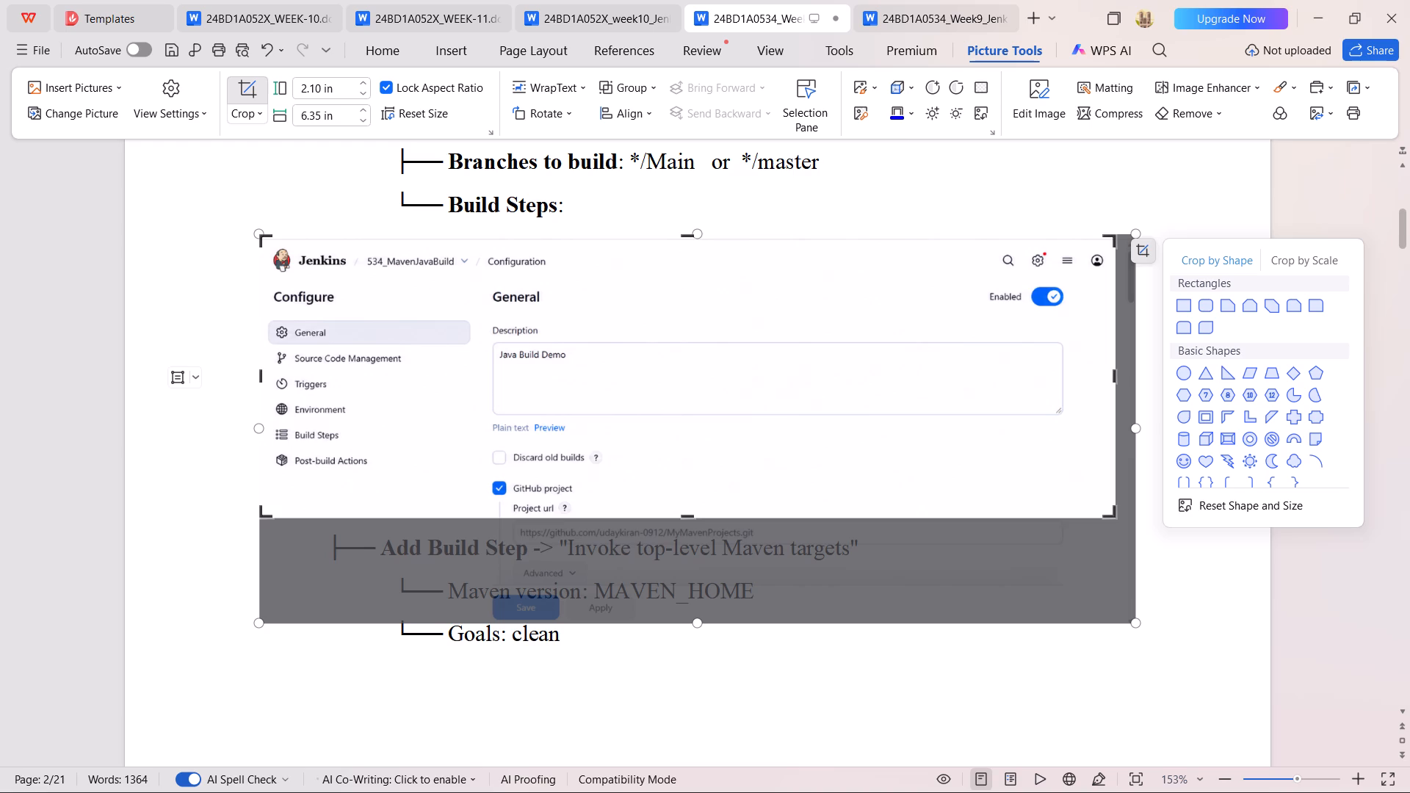
left_click_drag(1116, 238, 1114, 248)
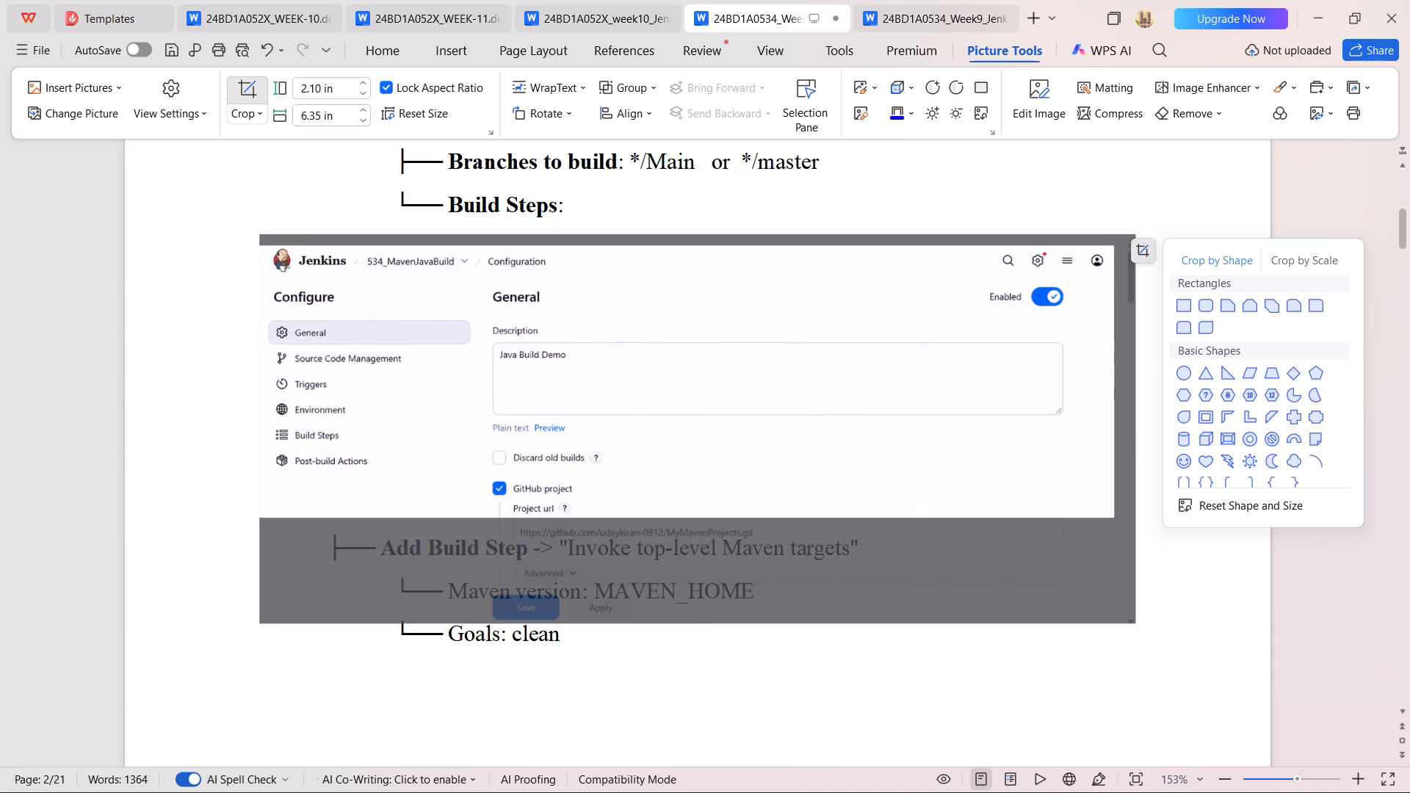
left_click_drag(1114, 248, 1121, 266)
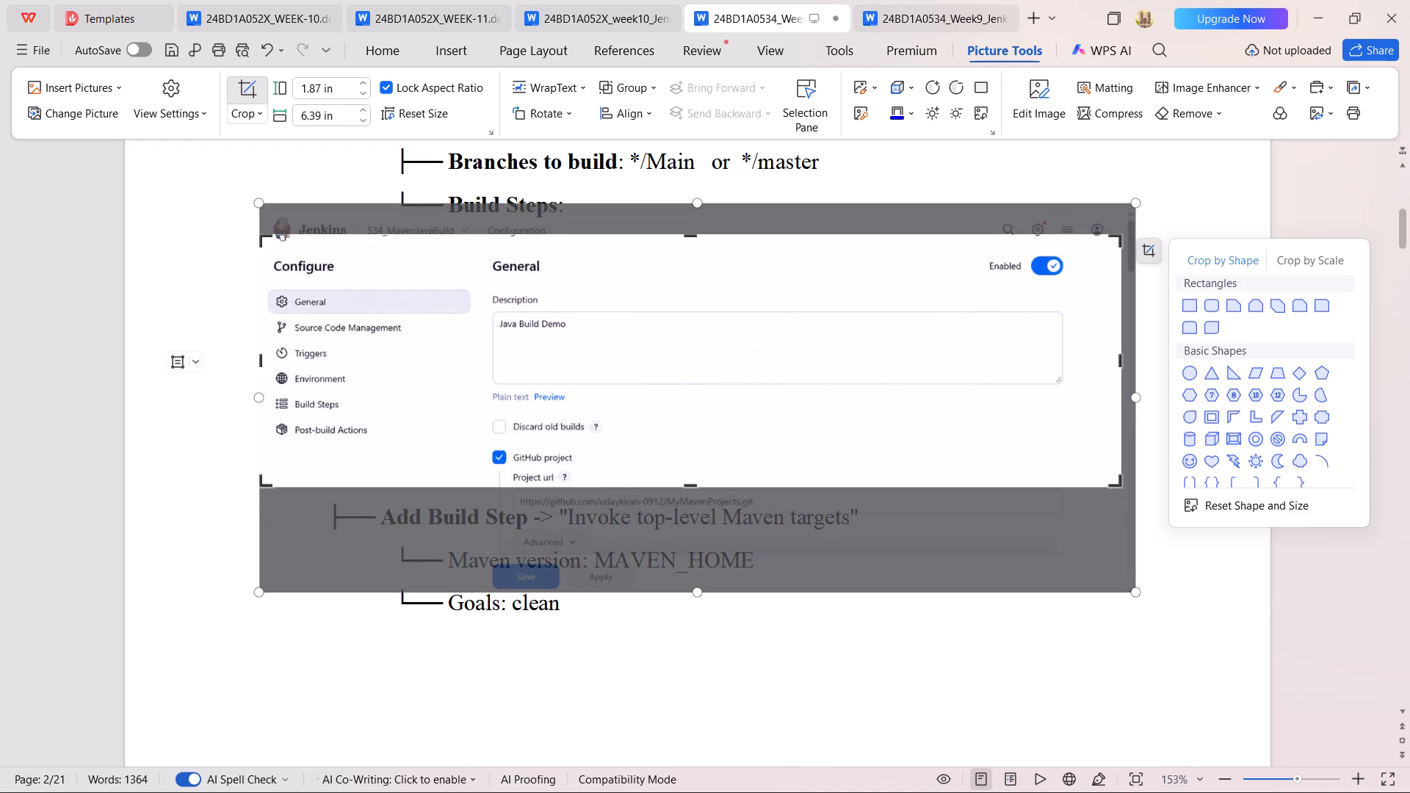
left_click(1182, 228)
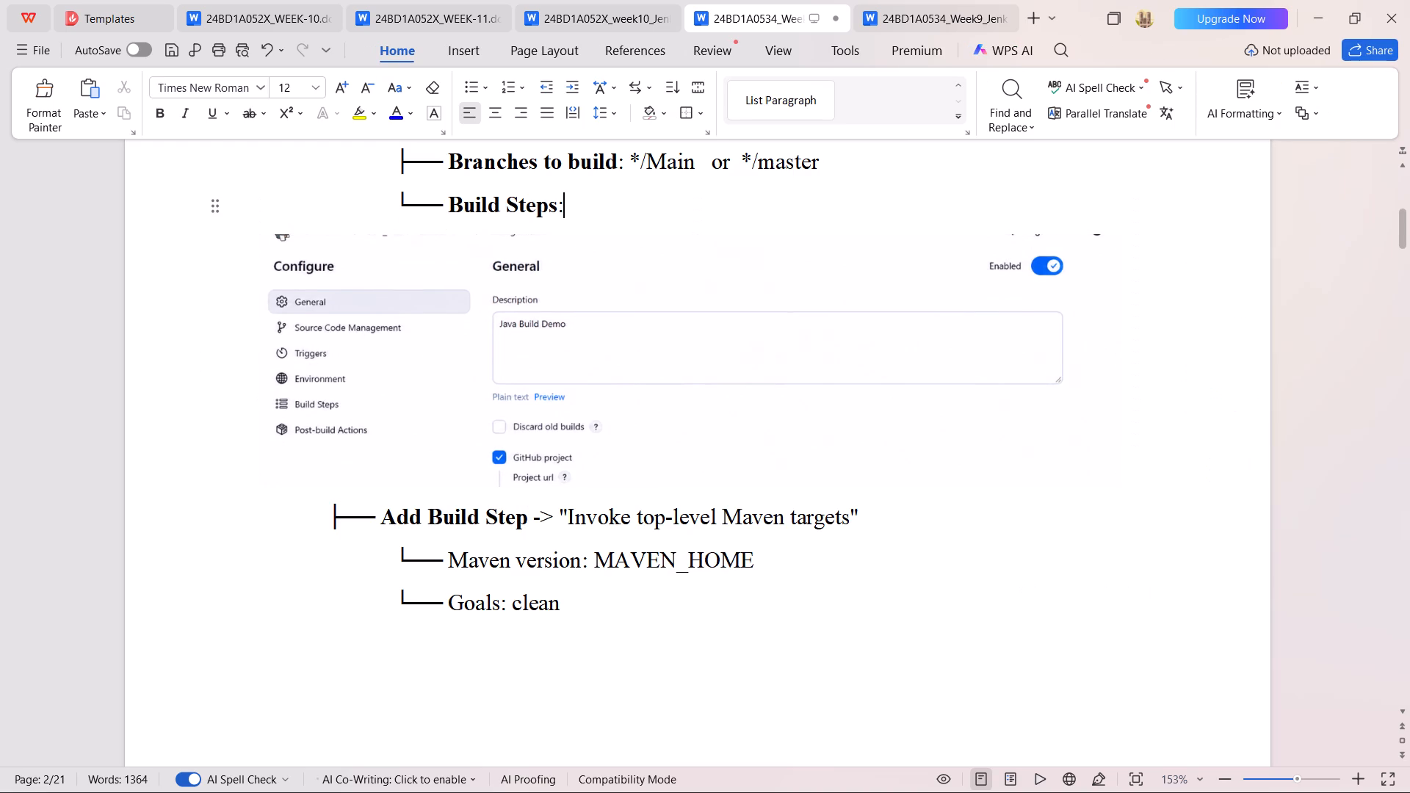
Crop the Jenkins header strip and the right margin off the build-step screenshot below "Goals: install" on page 3.
scroll(1182, 228, "down", 1)
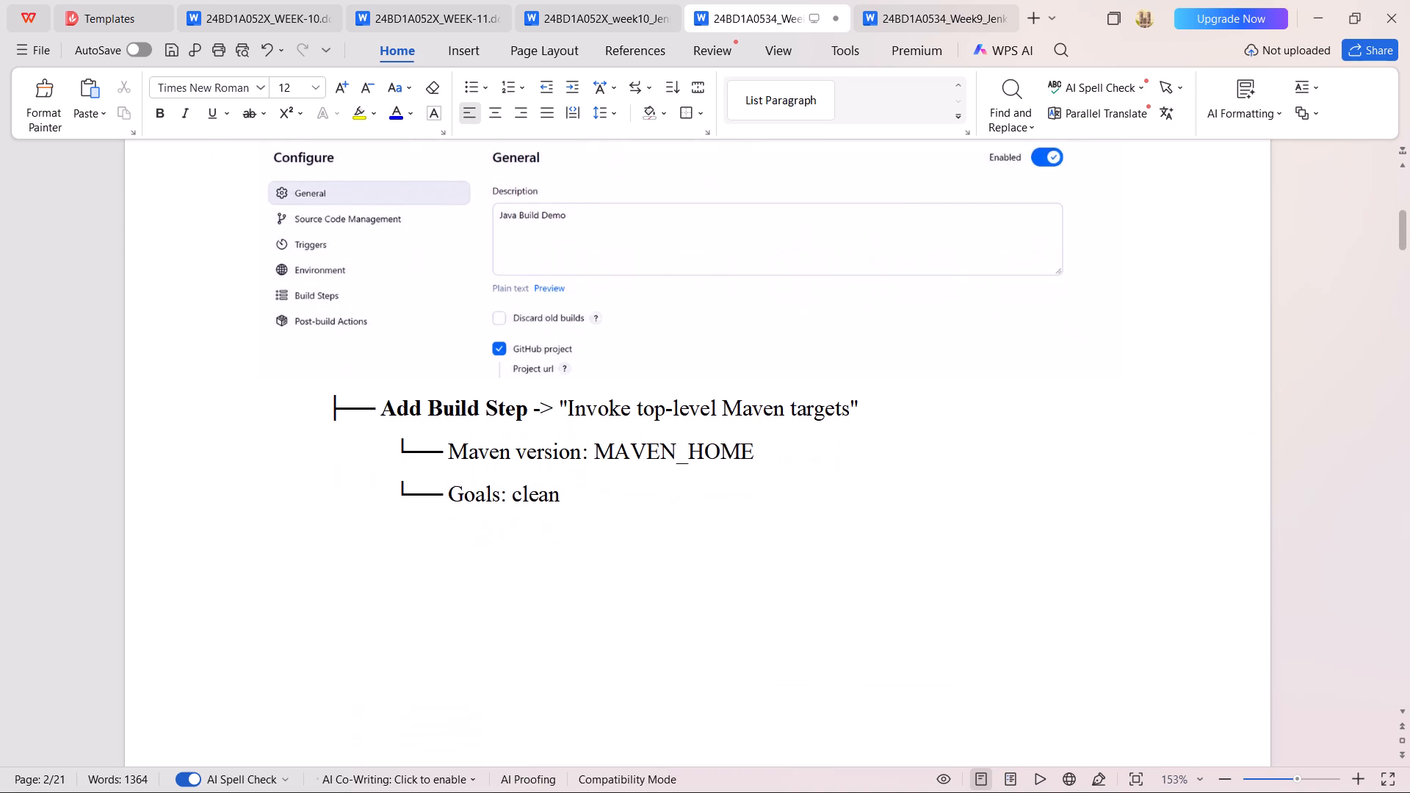
scroll(1182, 228, "down", 1)
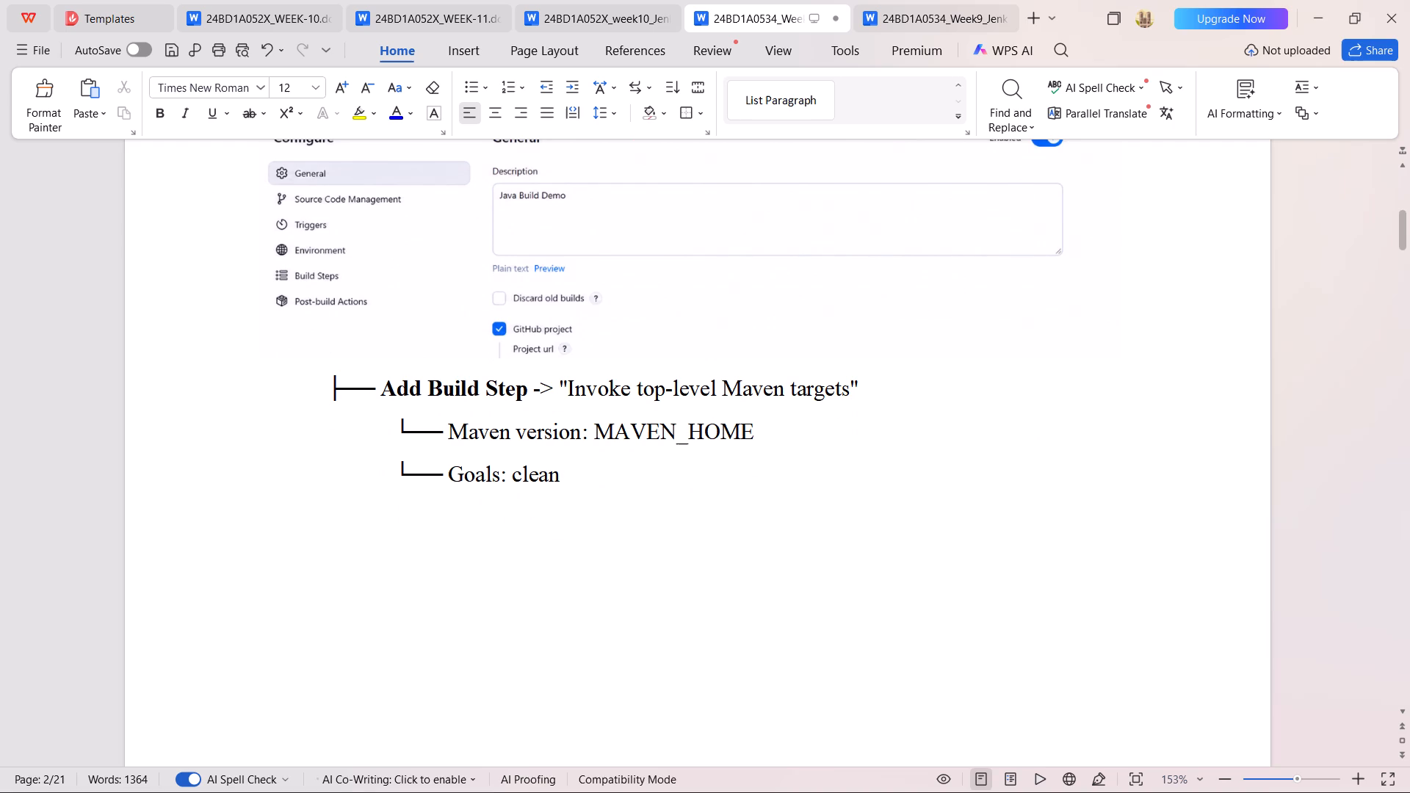
scroll(1182, 228, "down", 3)
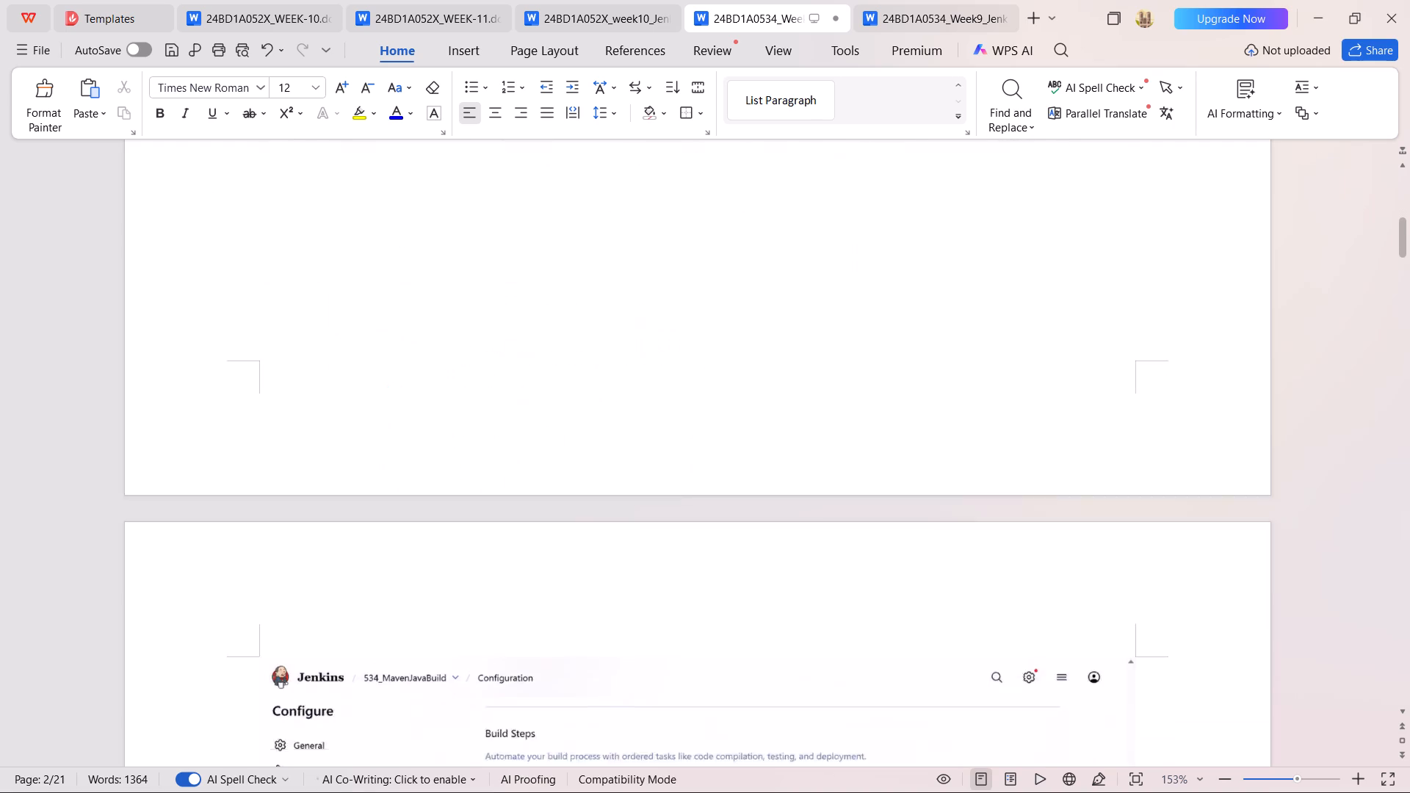
scroll(1182, 228, "down", 3)
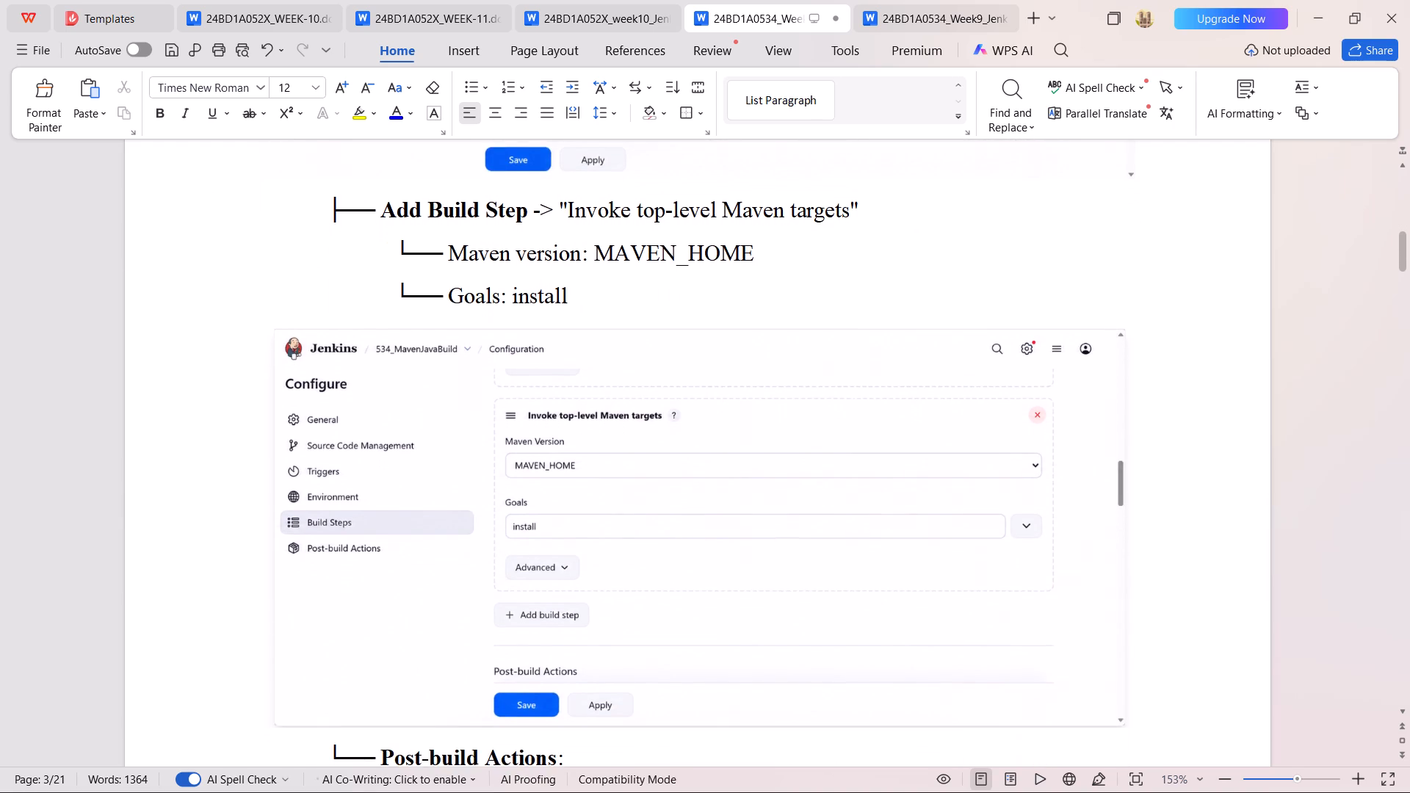
scroll(1182, 228, "down", 1)
left_click(855, 405)
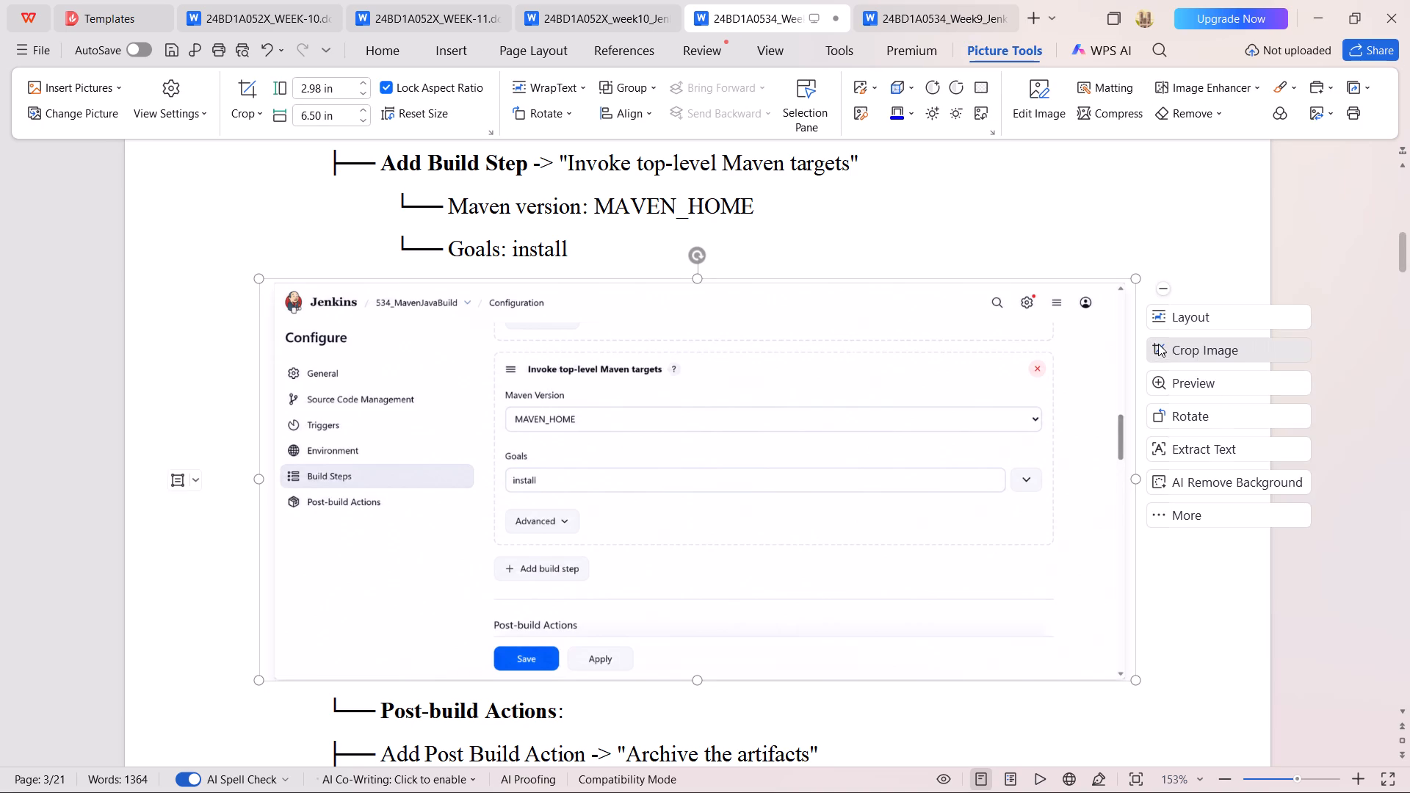
left_click(1158, 344)
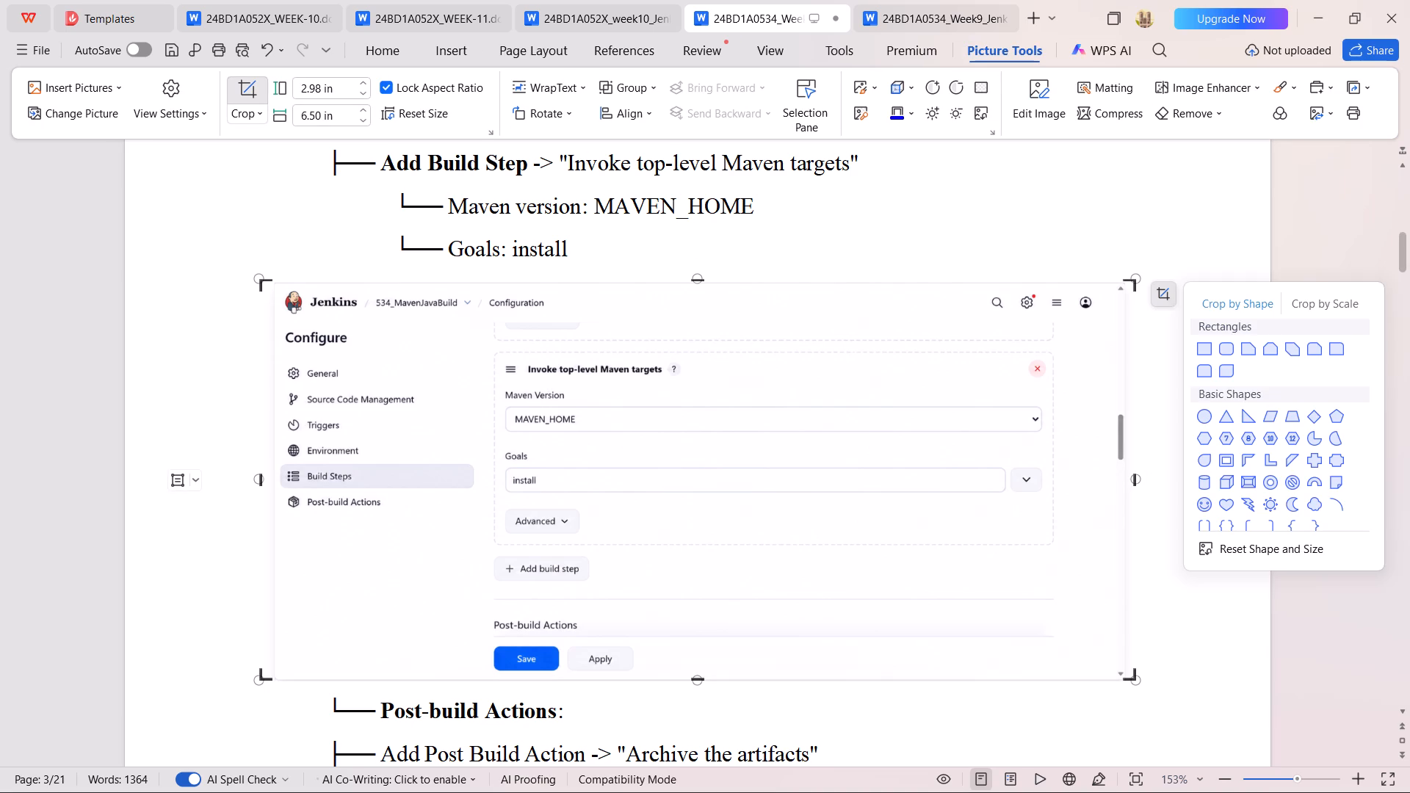
left_click_drag(1129, 280, 1069, 316)
left_click(215, 571)
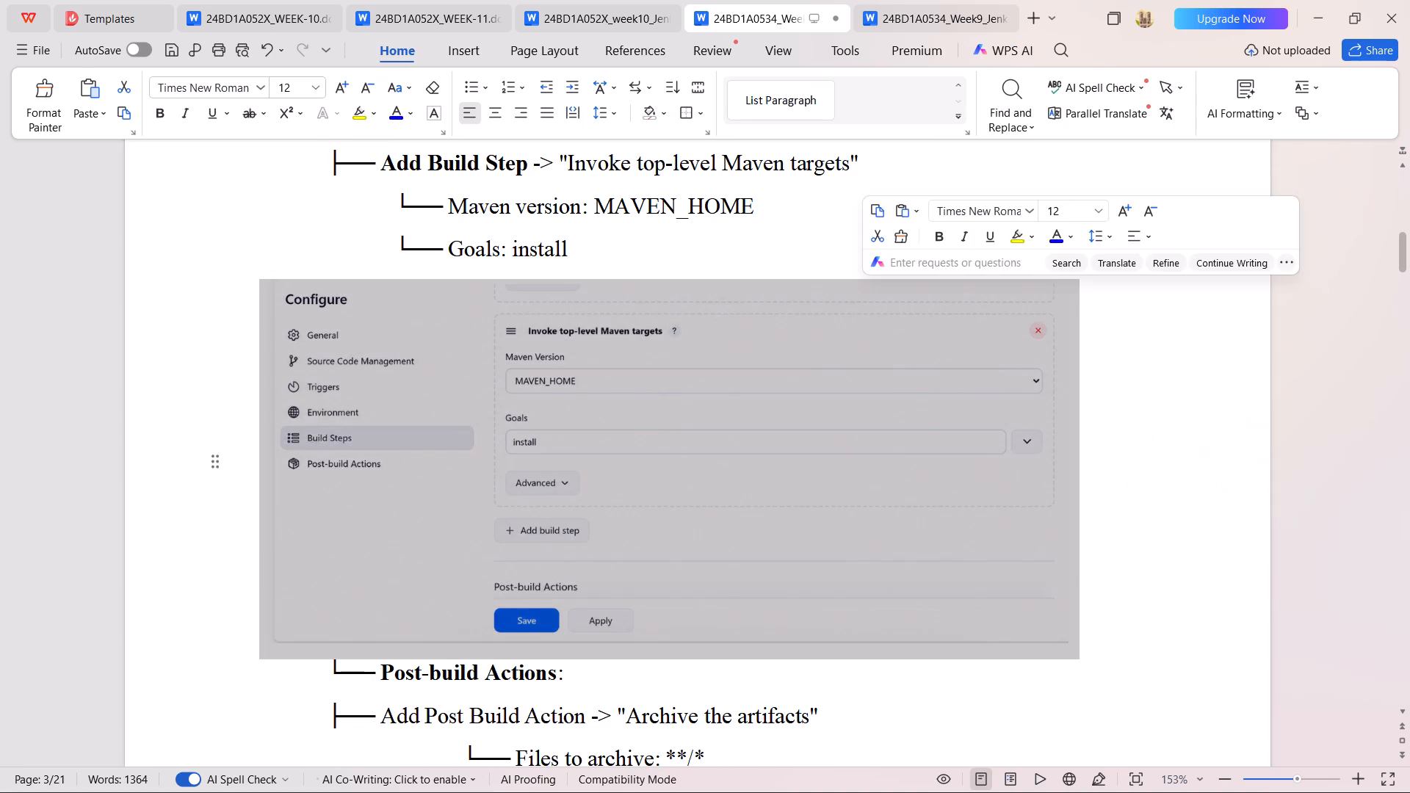
Crop the Jenkins header strip and the right margin off the "Archive the artifacts" screenshot at the top of page 4.
scroll(215, 571, "down", 4)
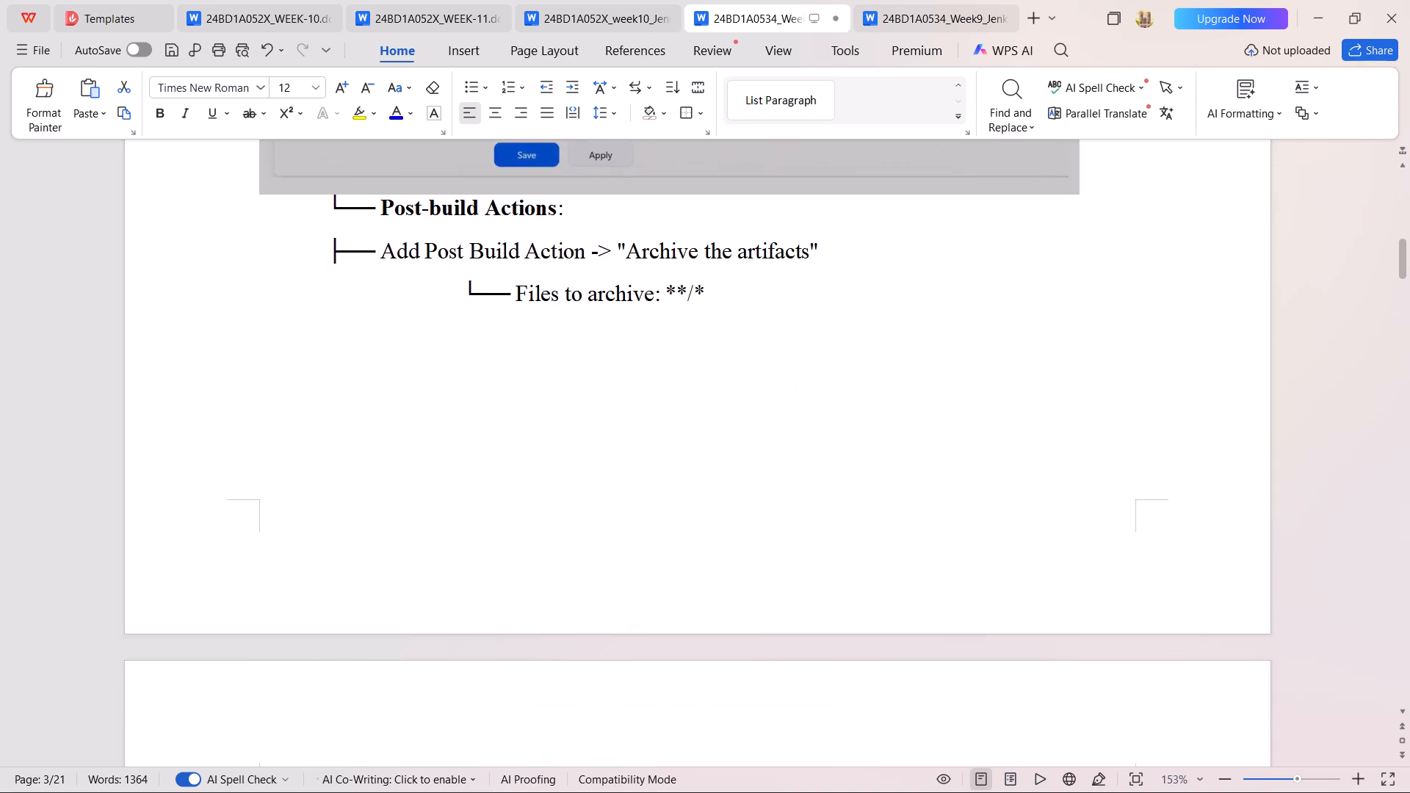
scroll(215, 571, "down", 2)
scroll(215, 571, "up", 2)
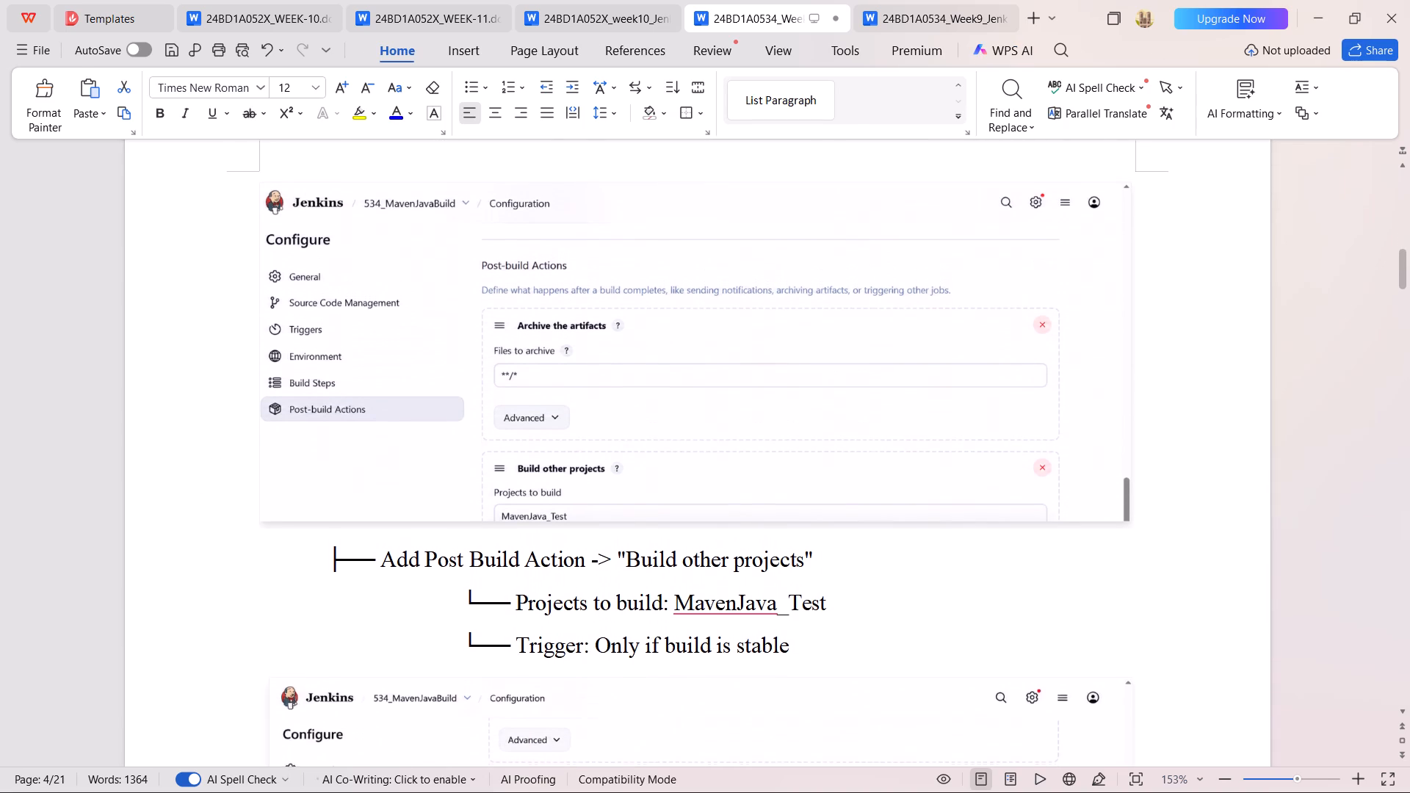
scroll(215, 571, "up", 1)
left_click(460, 401)
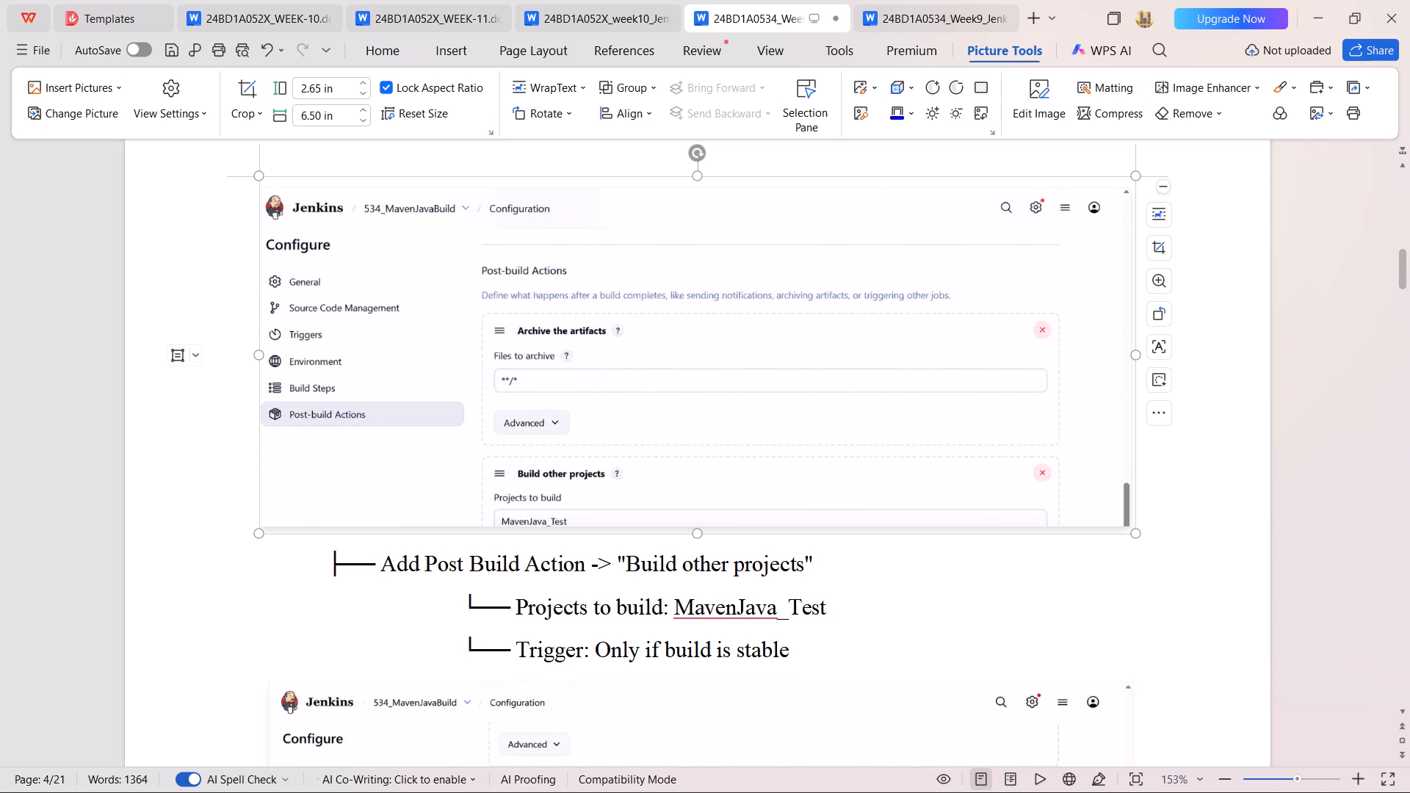
left_click(1163, 253)
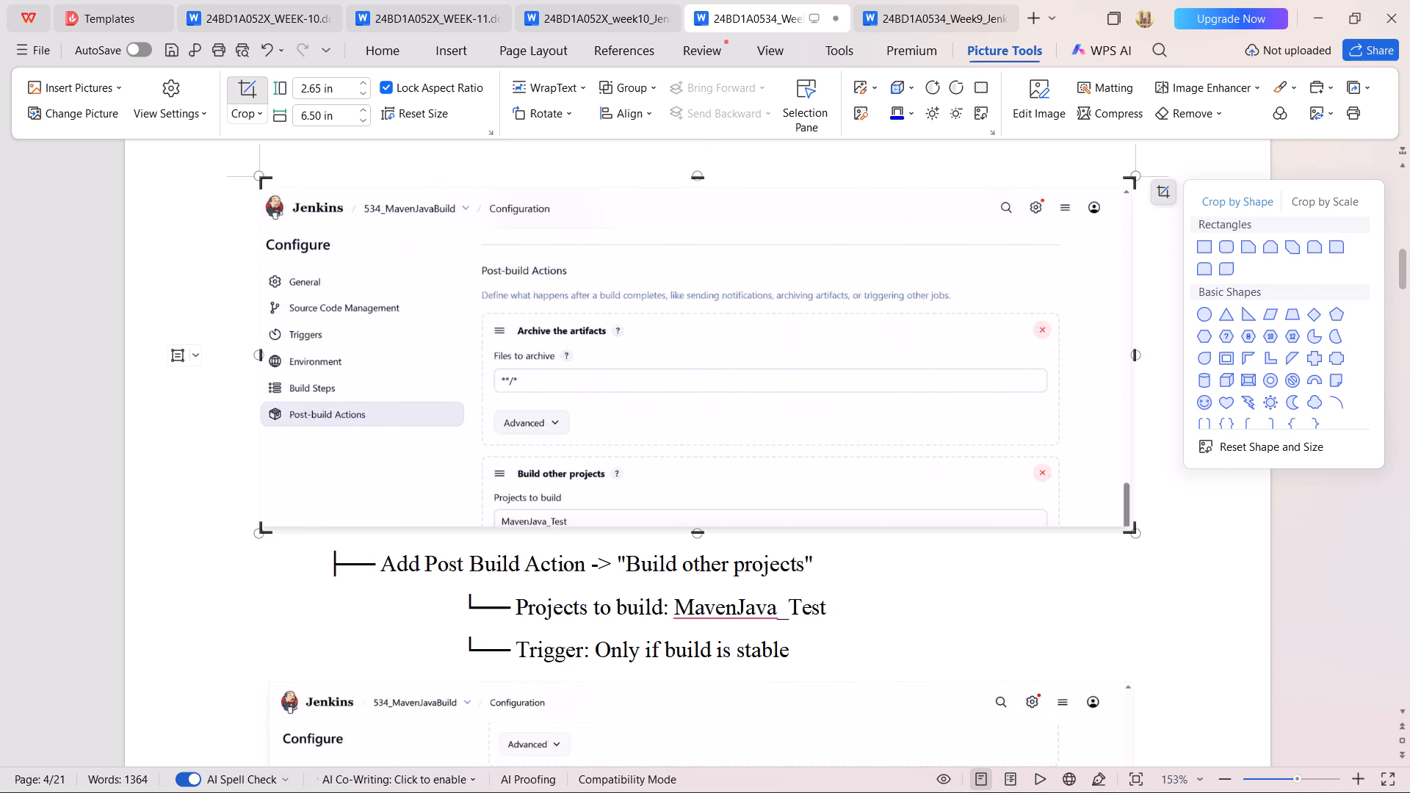
left_click_drag(1132, 177, 1096, 199)
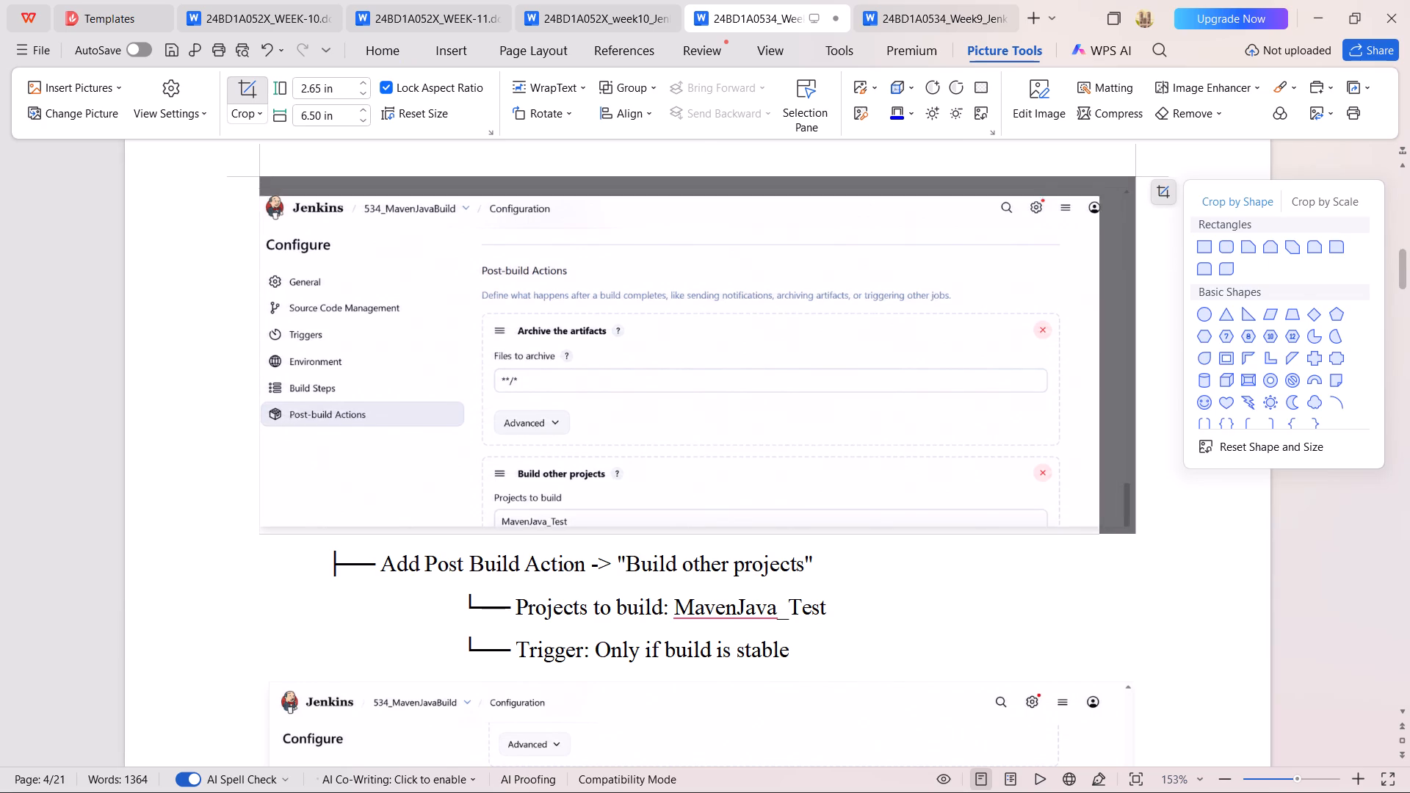
left_click_drag(1096, 199, 1072, 219)
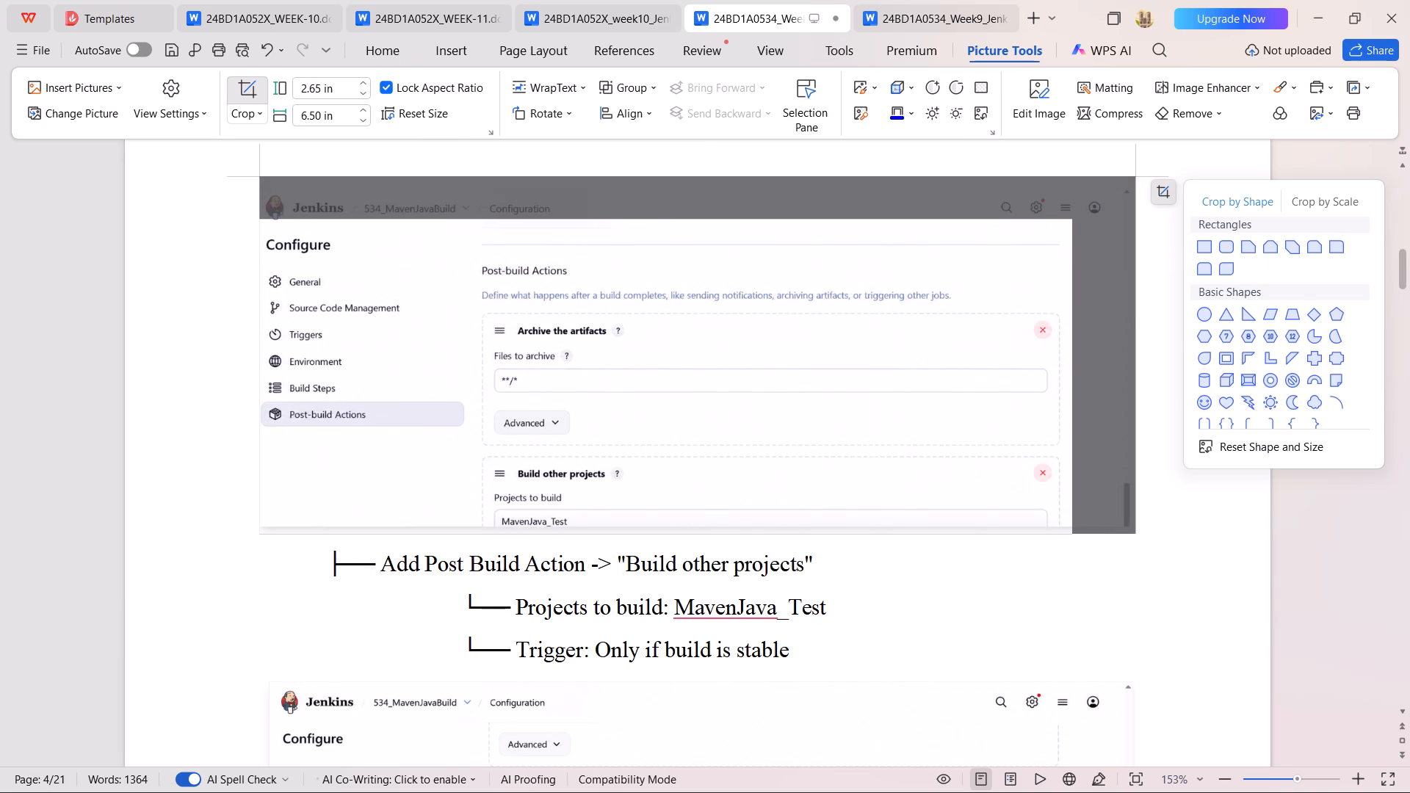
left_click_drag(1072, 219, 1074, 219)
left_click(1239, 579)
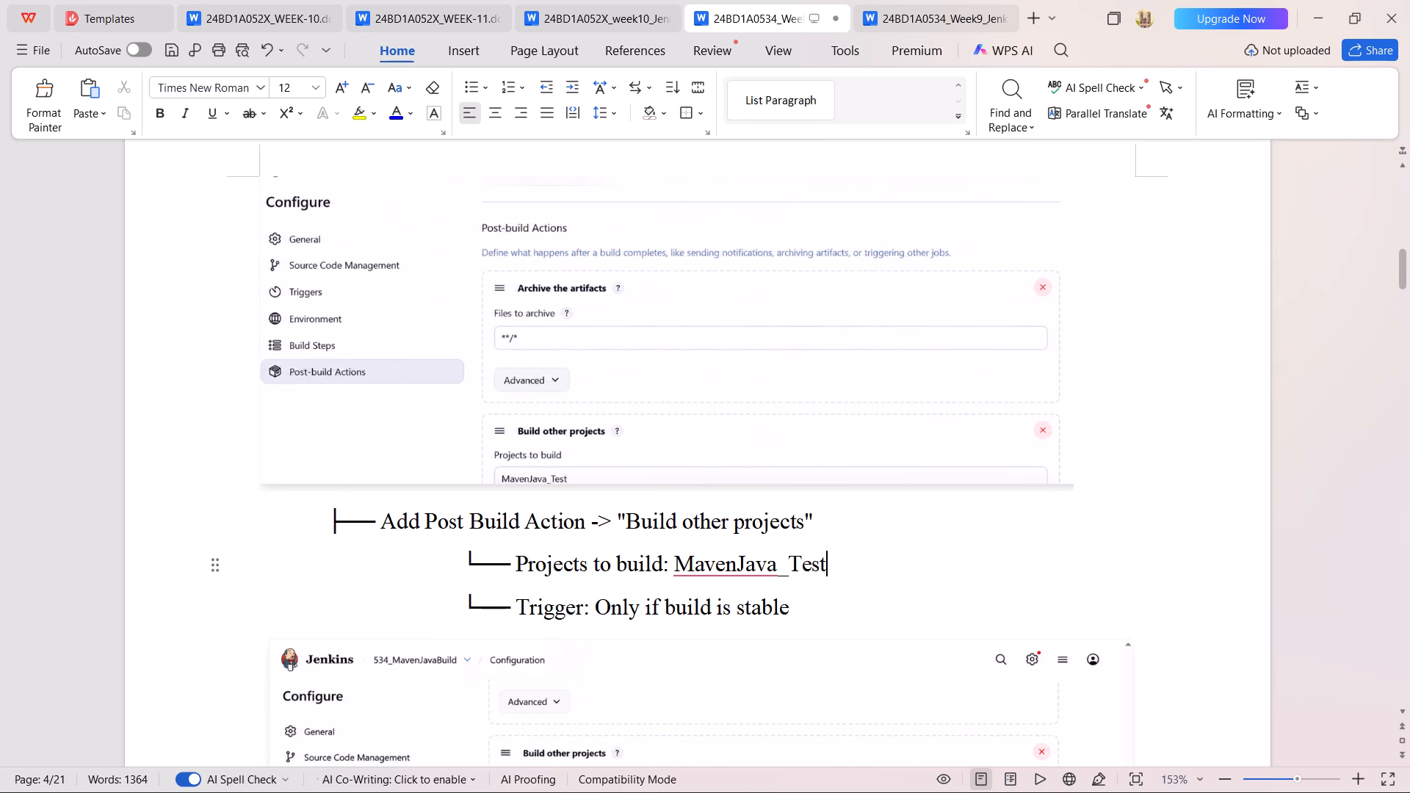
Crop the "Build other projects" screenshot on page 4 to about 2.48 × 5.17 in, cutting off the Jenkins header and right side.
scroll(1239, 579, "down", 2)
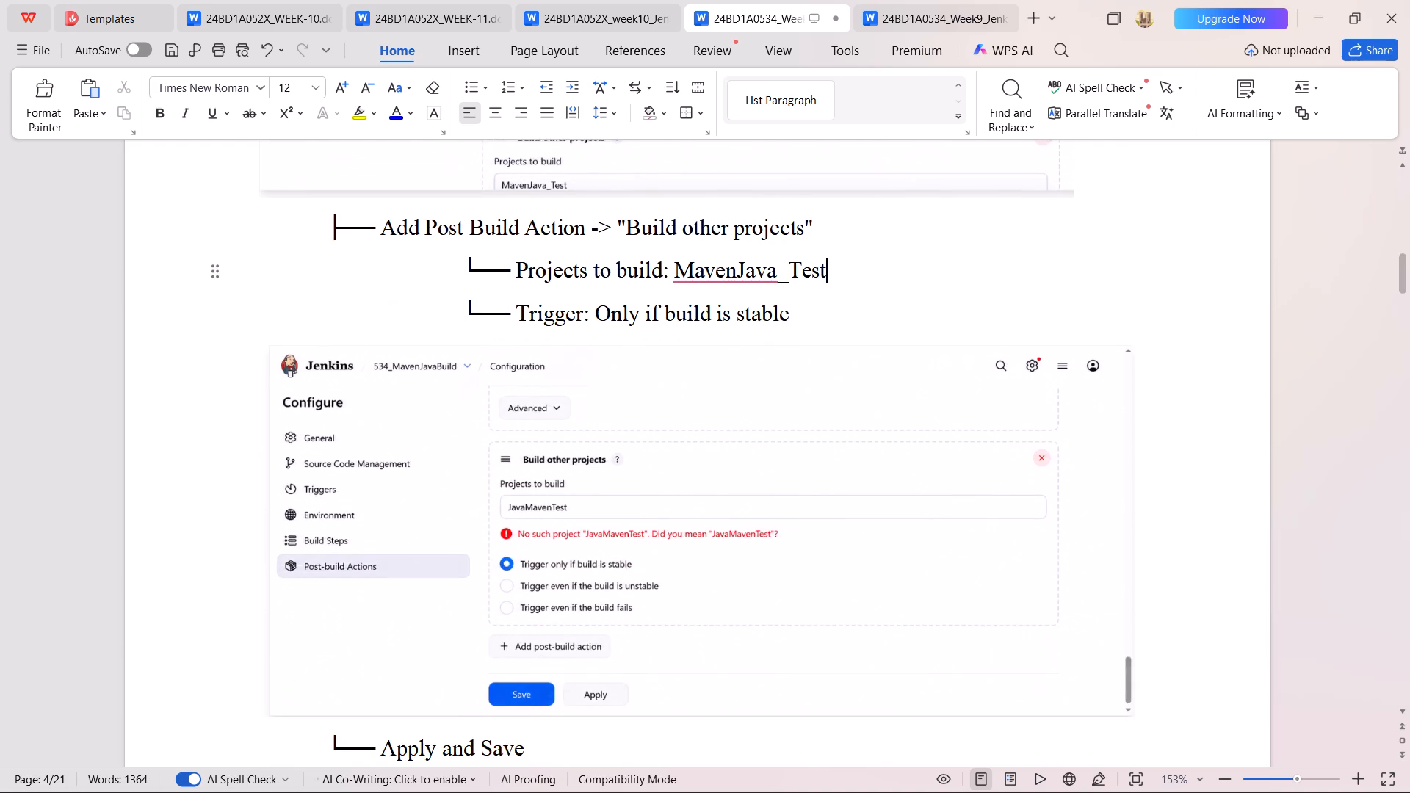
scroll(1239, 579, "down", 1)
left_click(950, 552)
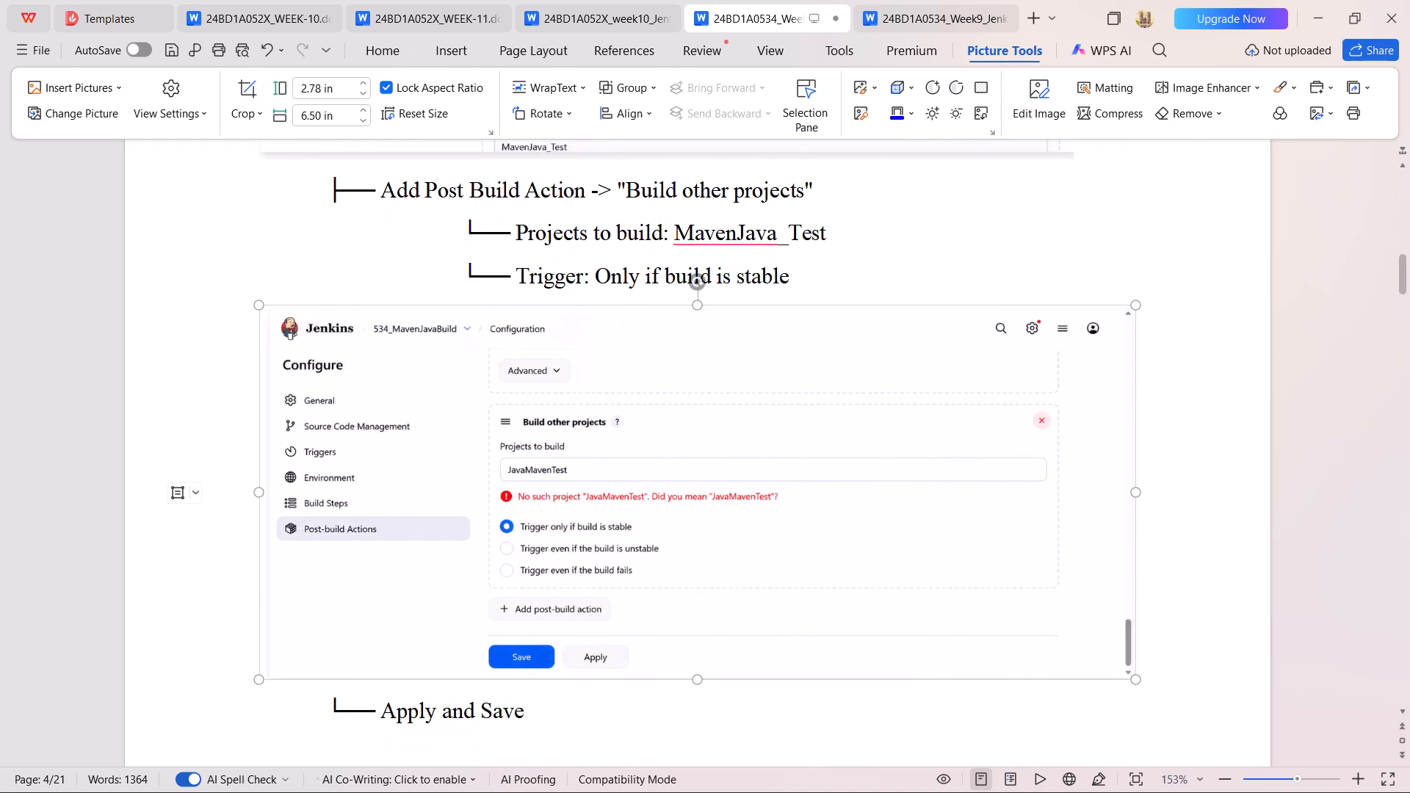
left_click(1168, 380)
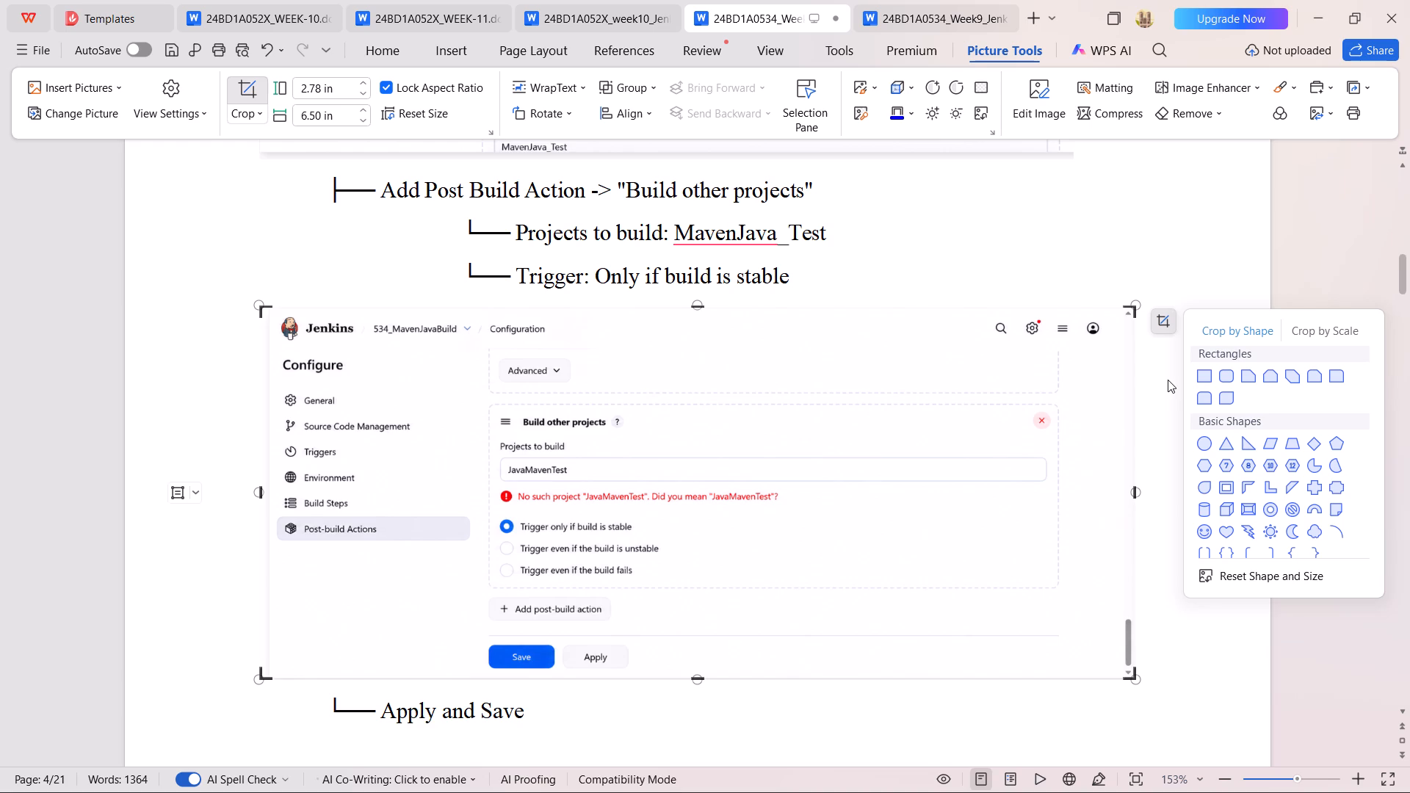
left_click_drag(1133, 306, 1117, 319)
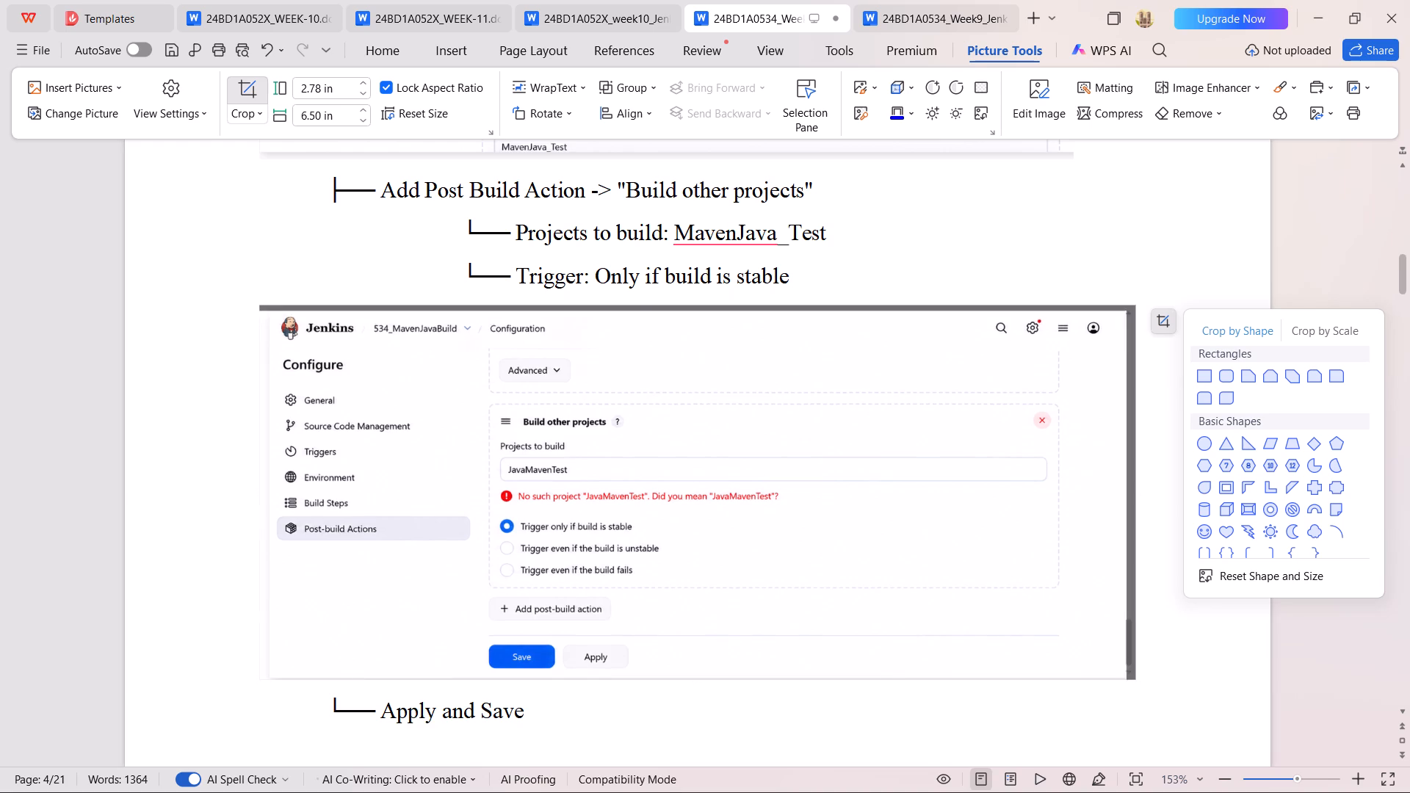
left_click_drag(1117, 319, 956, 345)
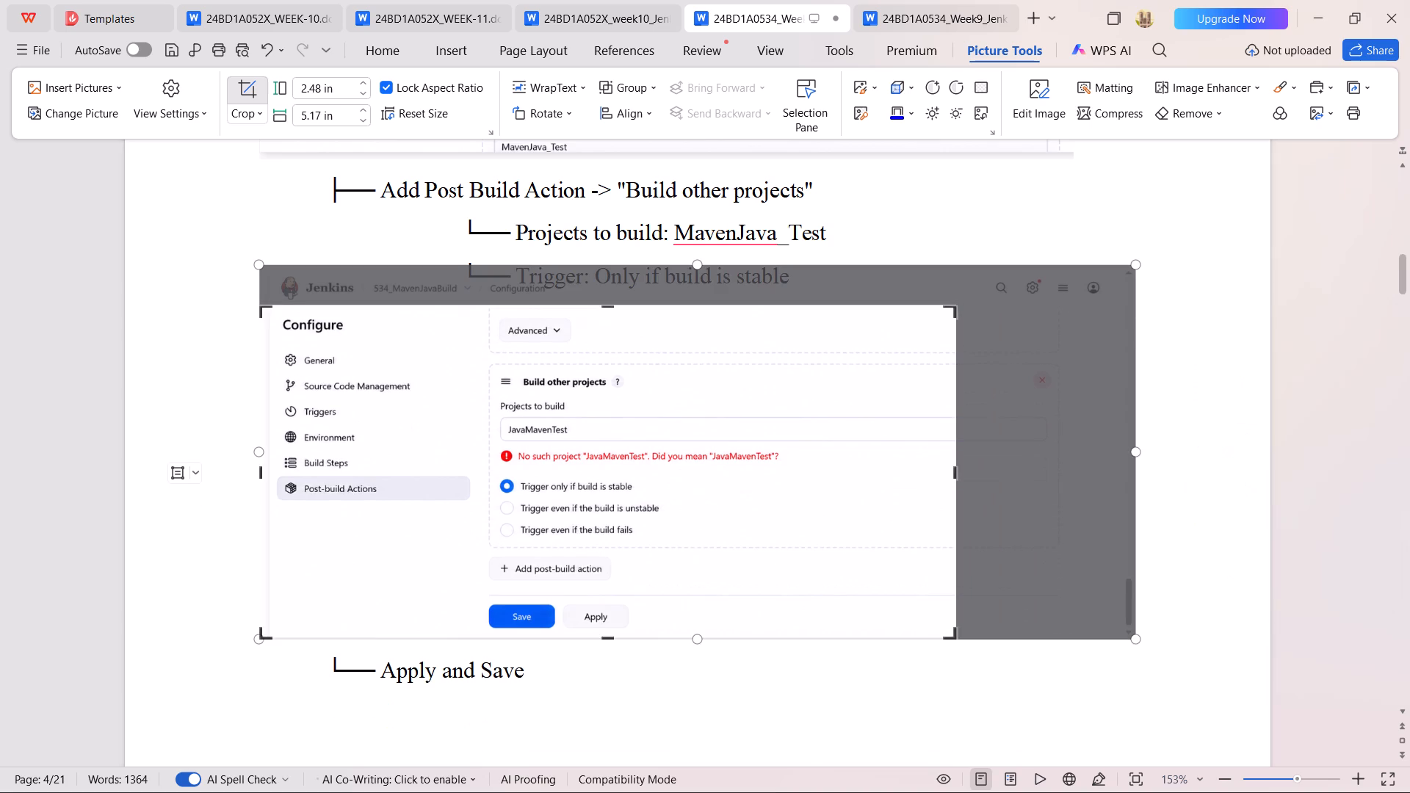
left_click(206, 399)
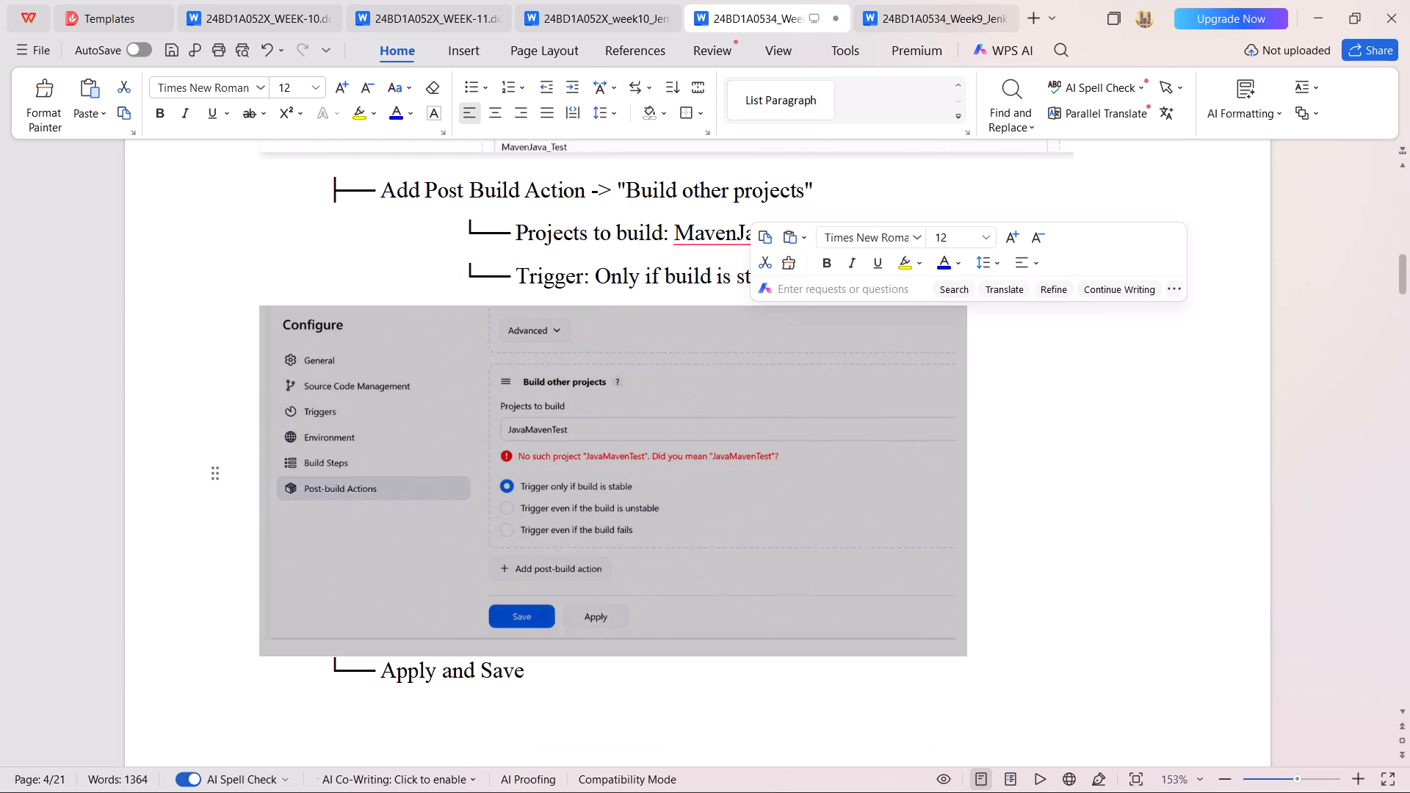
left_click(1057, 527)
Check the New Item, General and Environment screenshots of the MavenJava_Test project on pages 5 and 6 for the original owner's identifiers.
scroll(1057, 527, "down", 3)
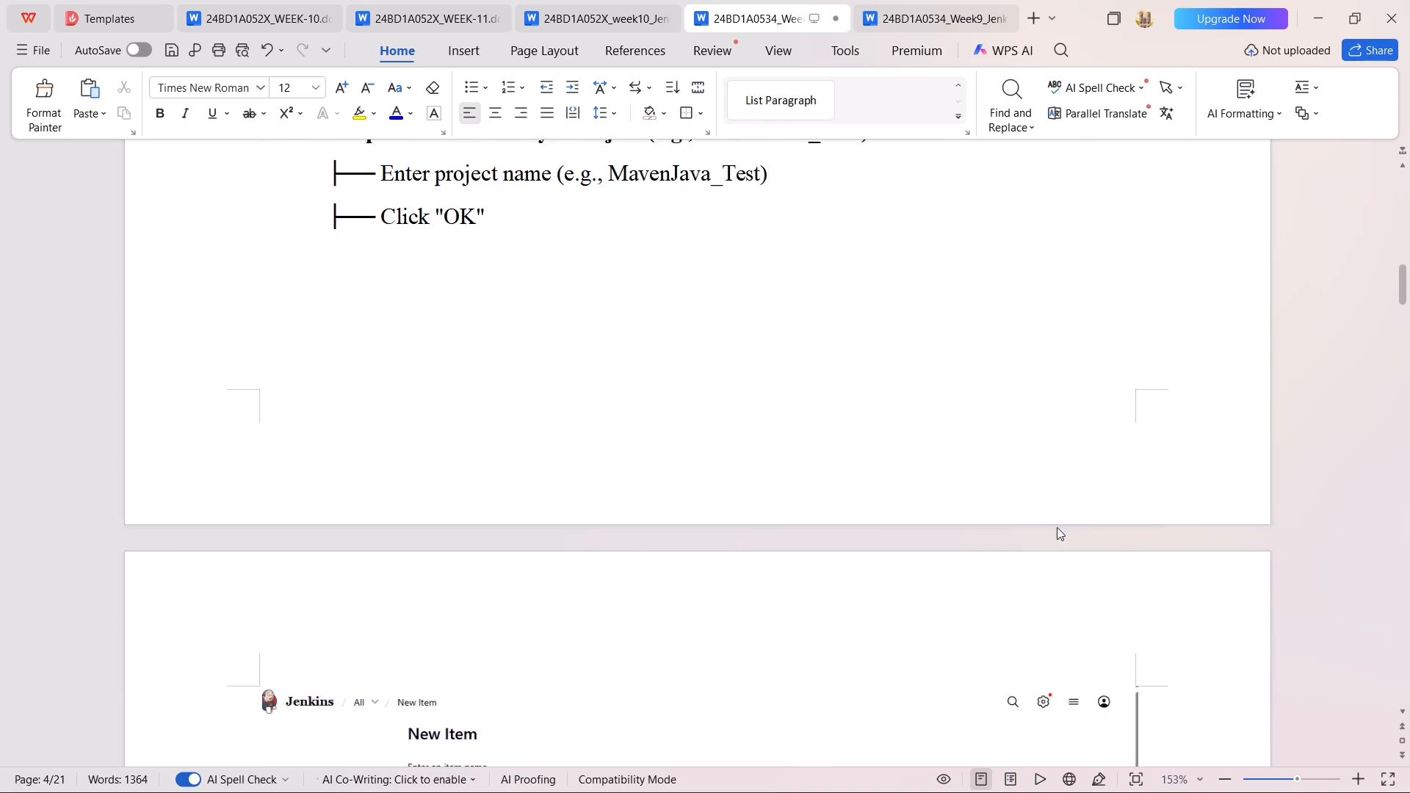
scroll(1057, 527, "down", 3)
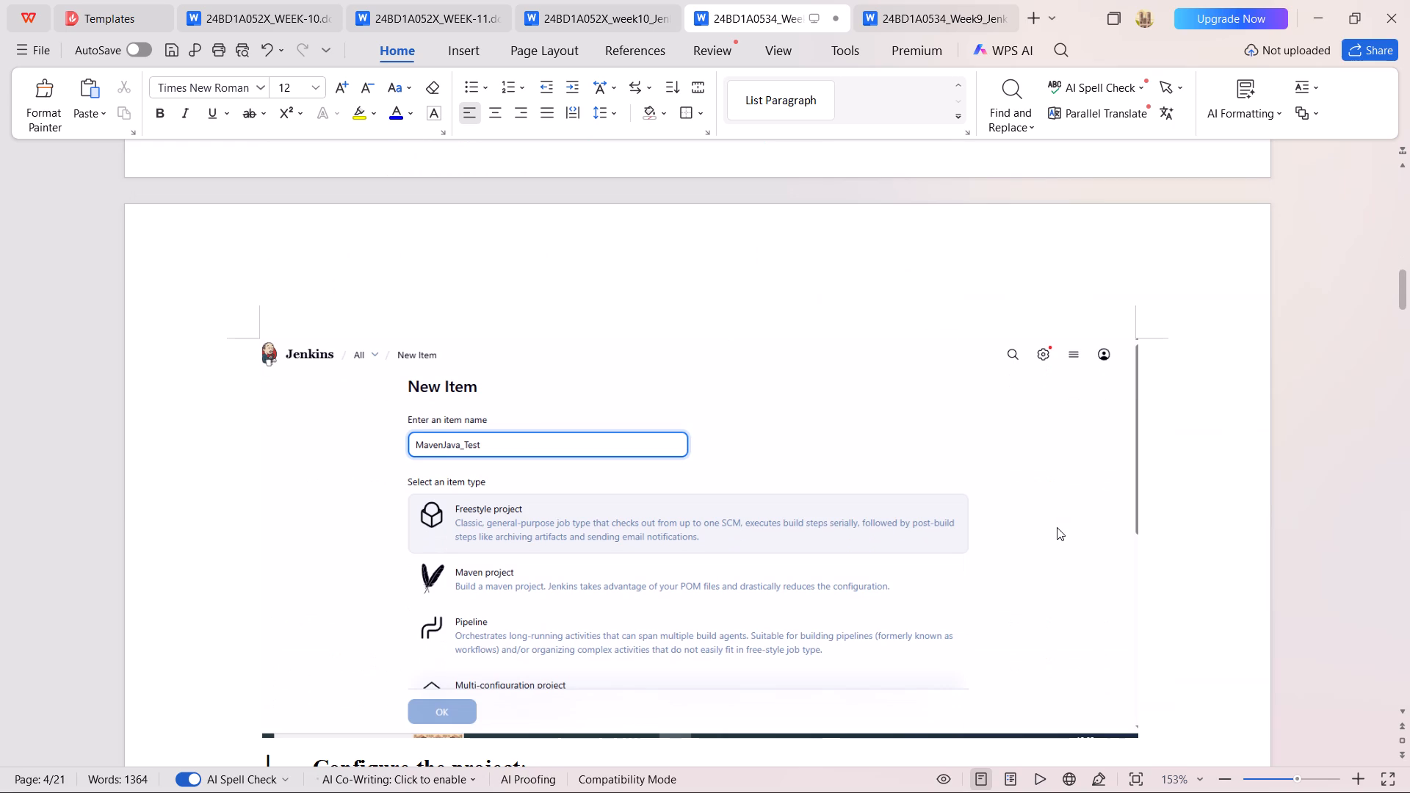
scroll(924, 495, "down", 1)
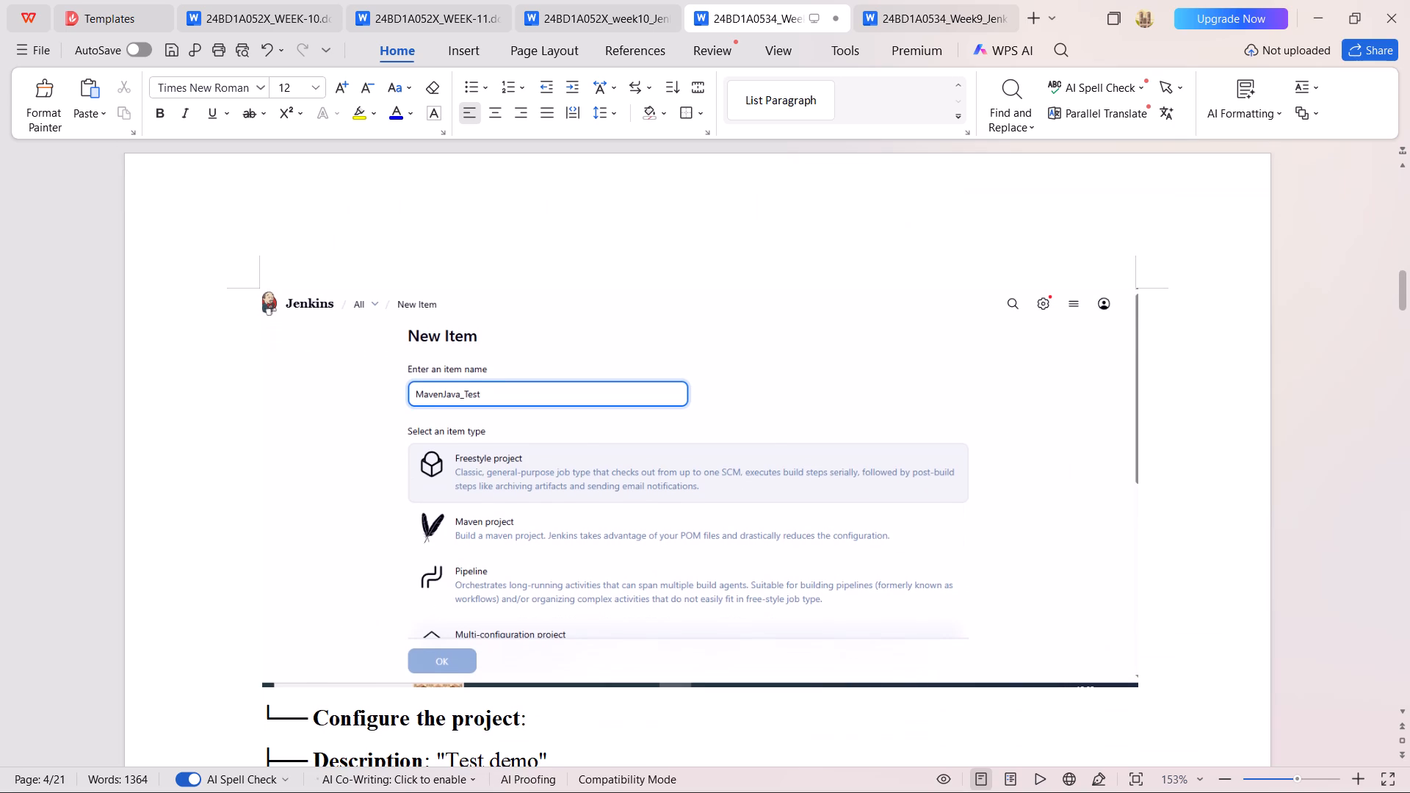
left_click(762, 457)
scroll(762, 457, "down", 2)
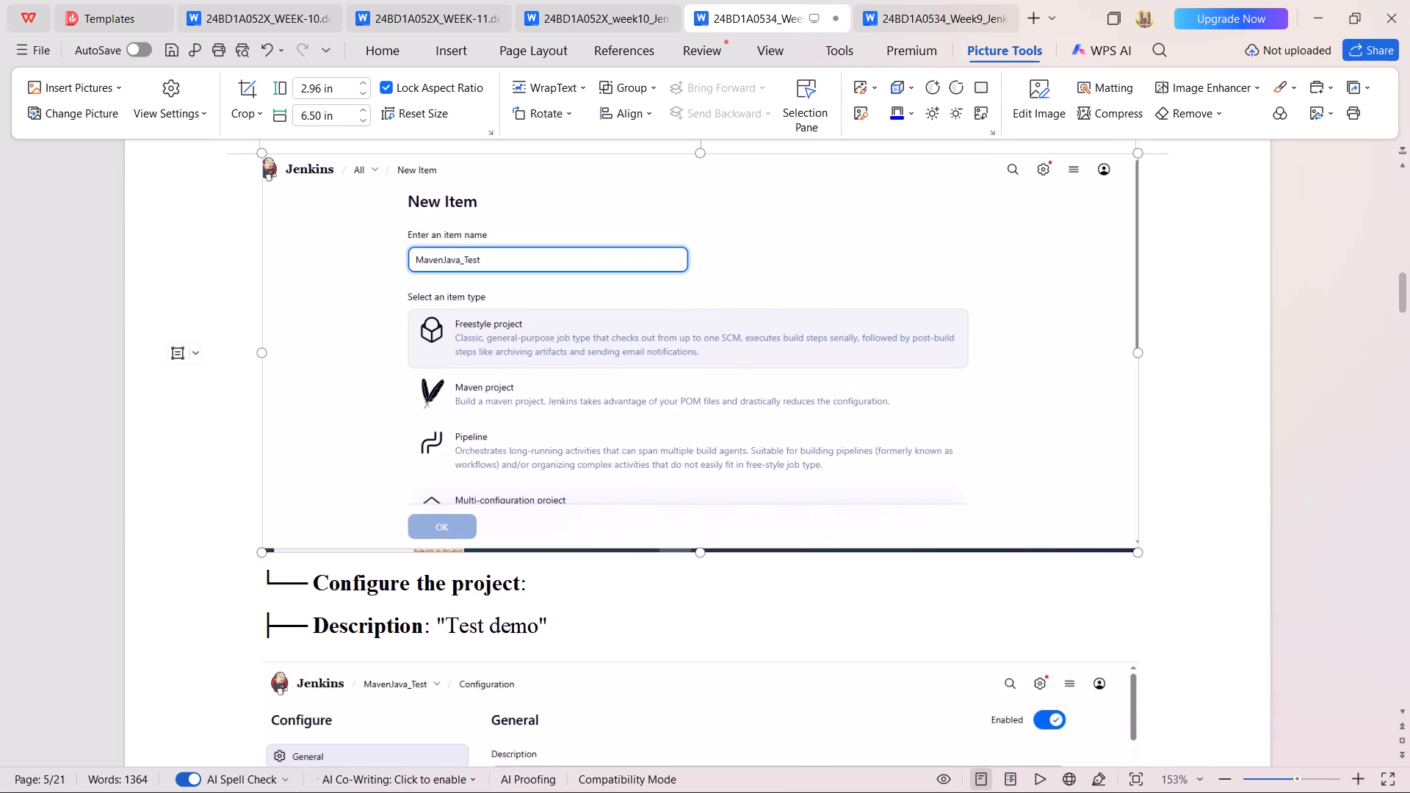
scroll(762, 457, "down", 1)
scroll(706, 524, "down", 1)
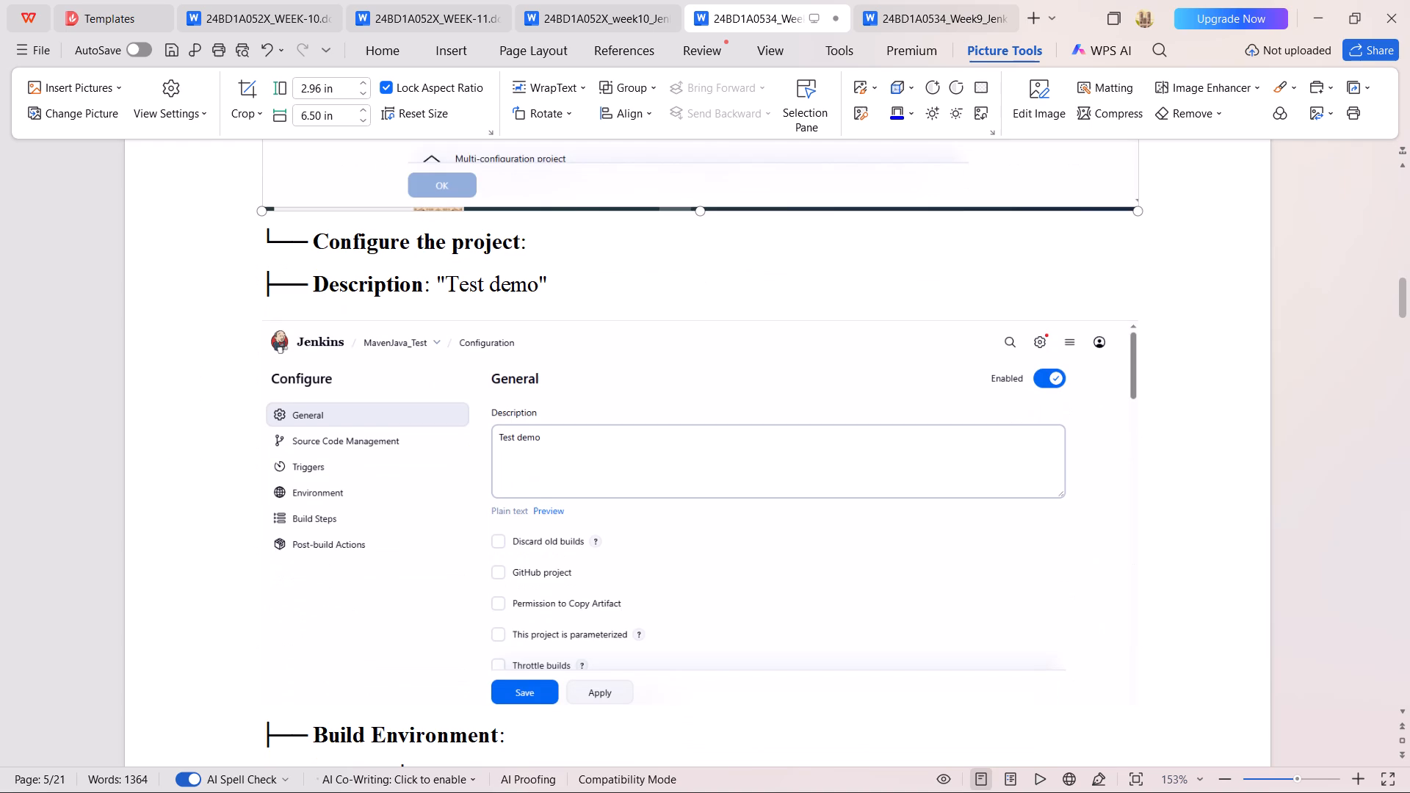
scroll(706, 524, "down", 1)
left_click(706, 524)
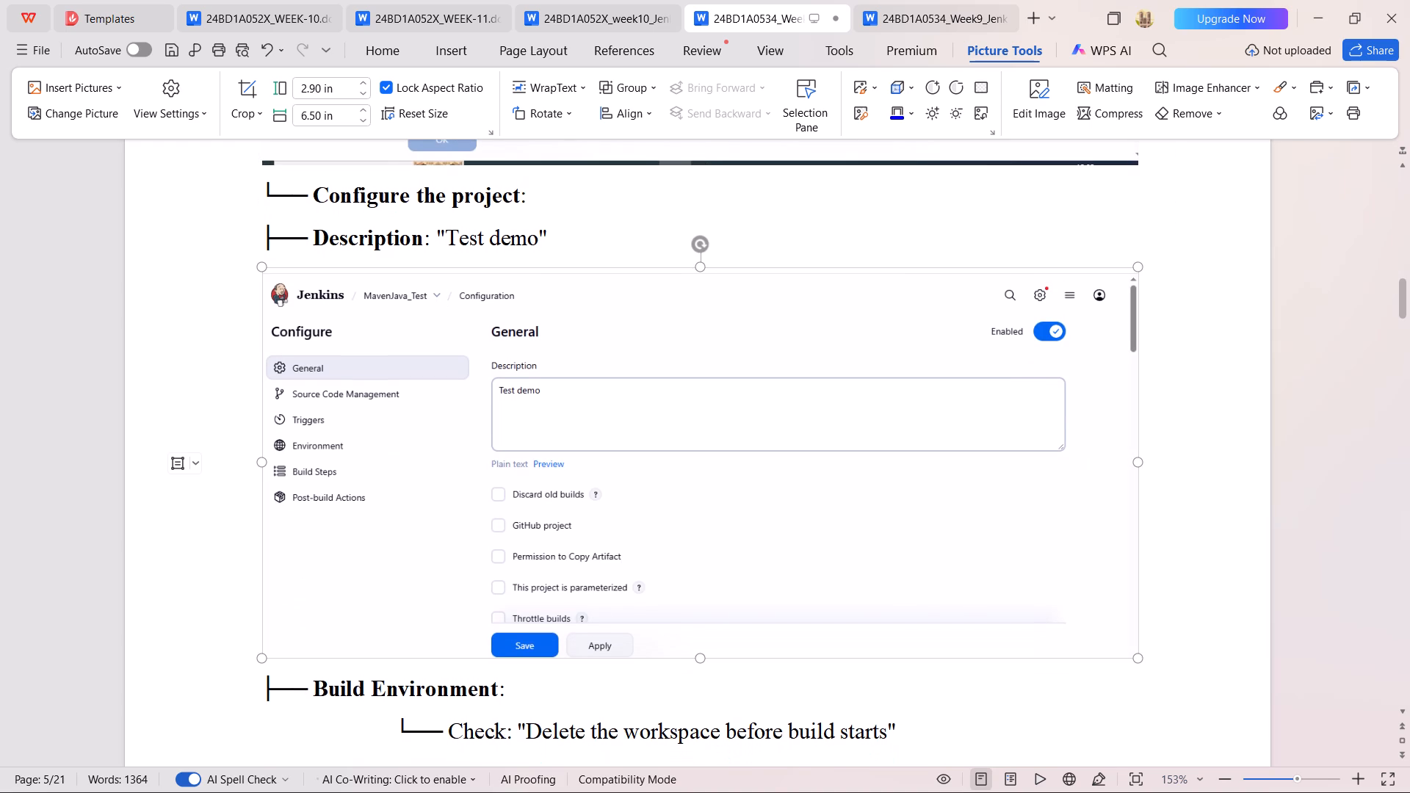
scroll(706, 524, "down", 3)
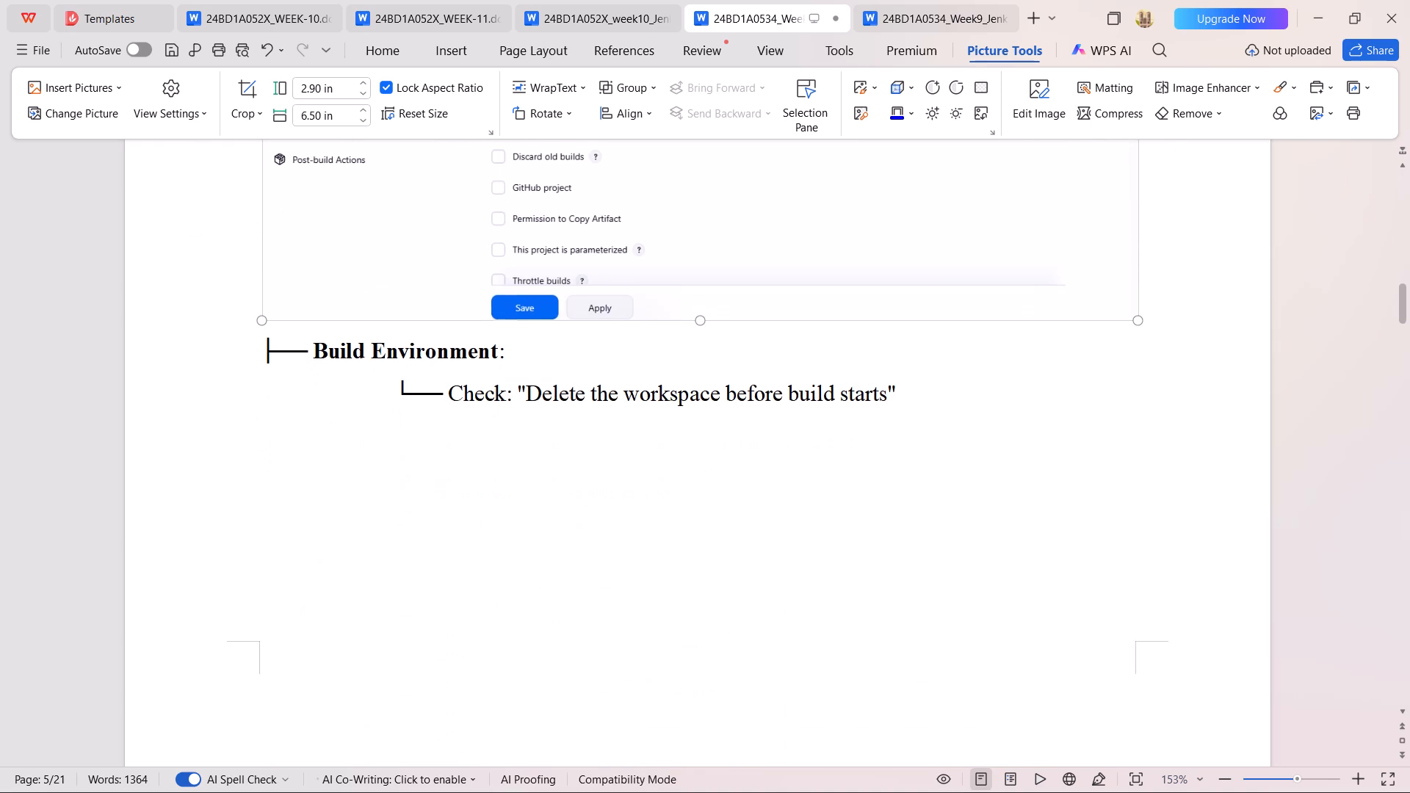
scroll(706, 524, "down", 7)
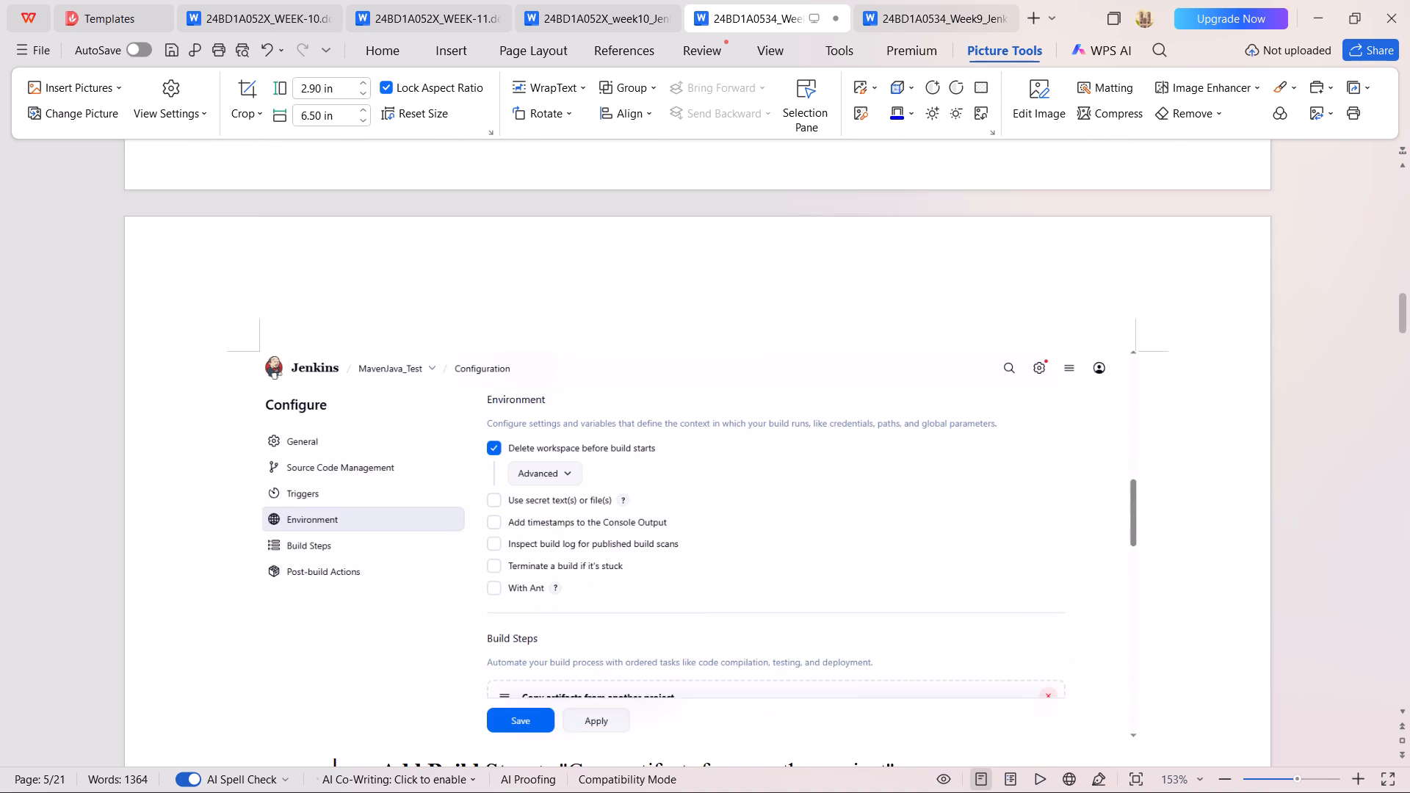
scroll(706, 524, "down", 1)
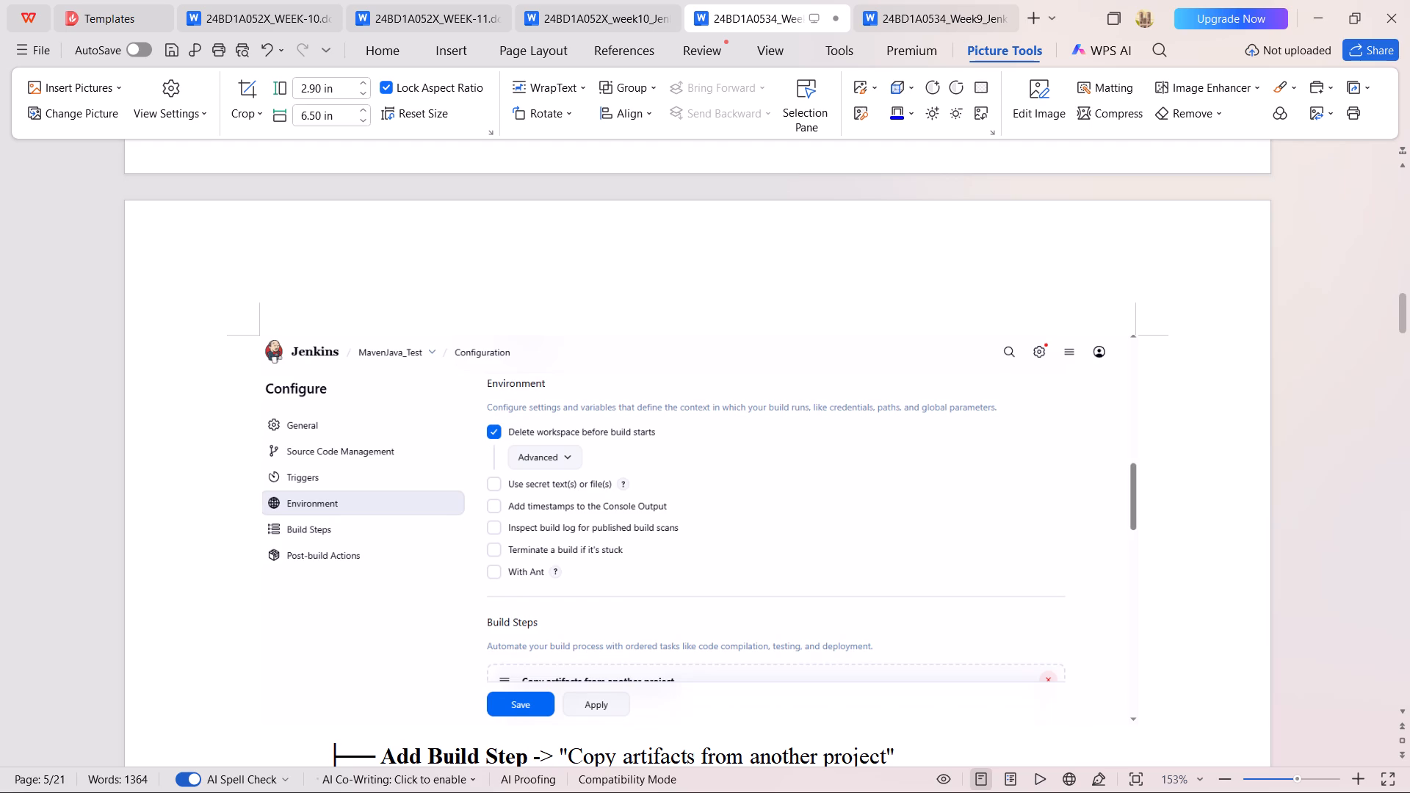
scroll(706, 524, "down", 1)
scroll(706, 524, "right", 1)
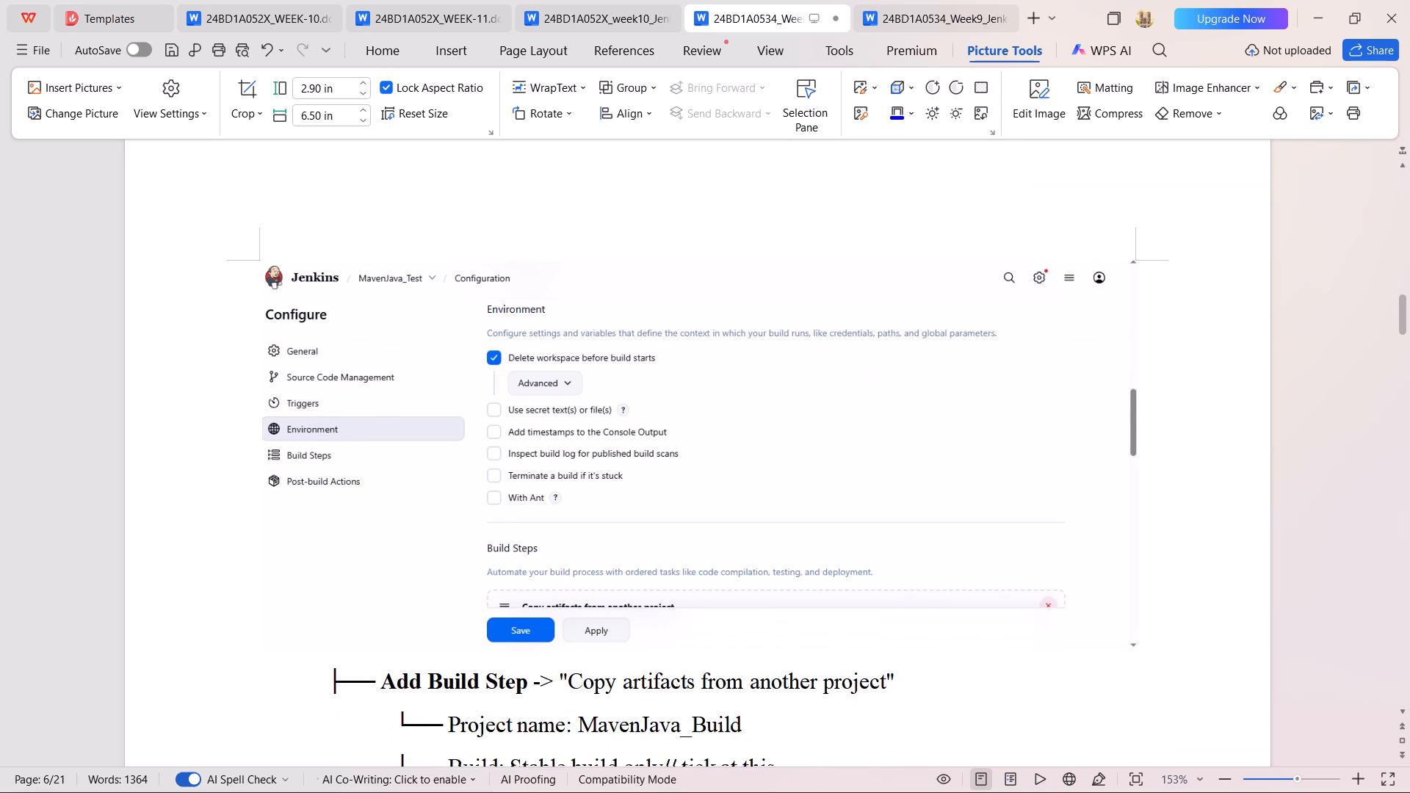
scroll(706, 524, "right", 1)
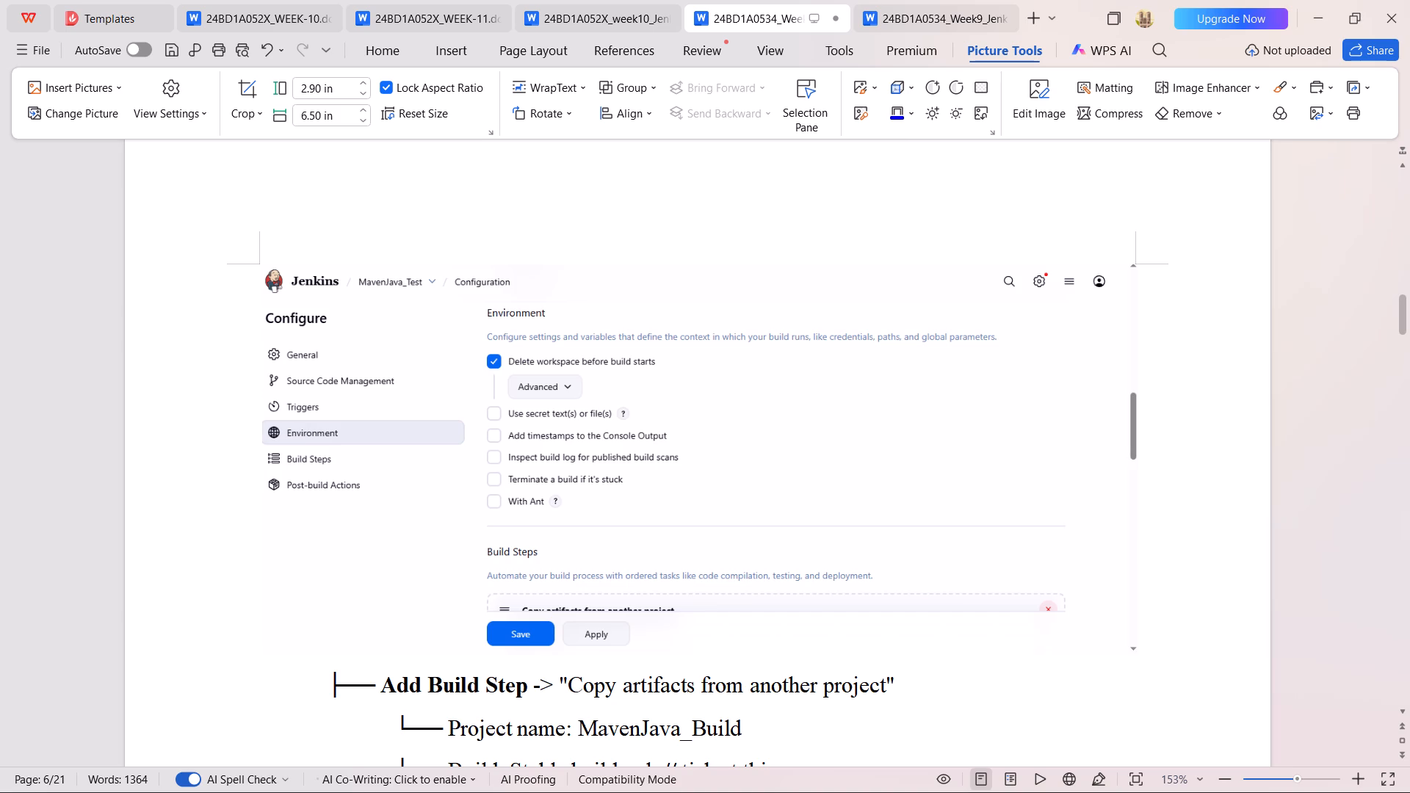
Crop the "Copy artifacts from another project" screenshot on page 6 to about 1.91 × 5.63 in, cutting off the header, Project name field and right margin.
scroll(706, 524, "down", 2)
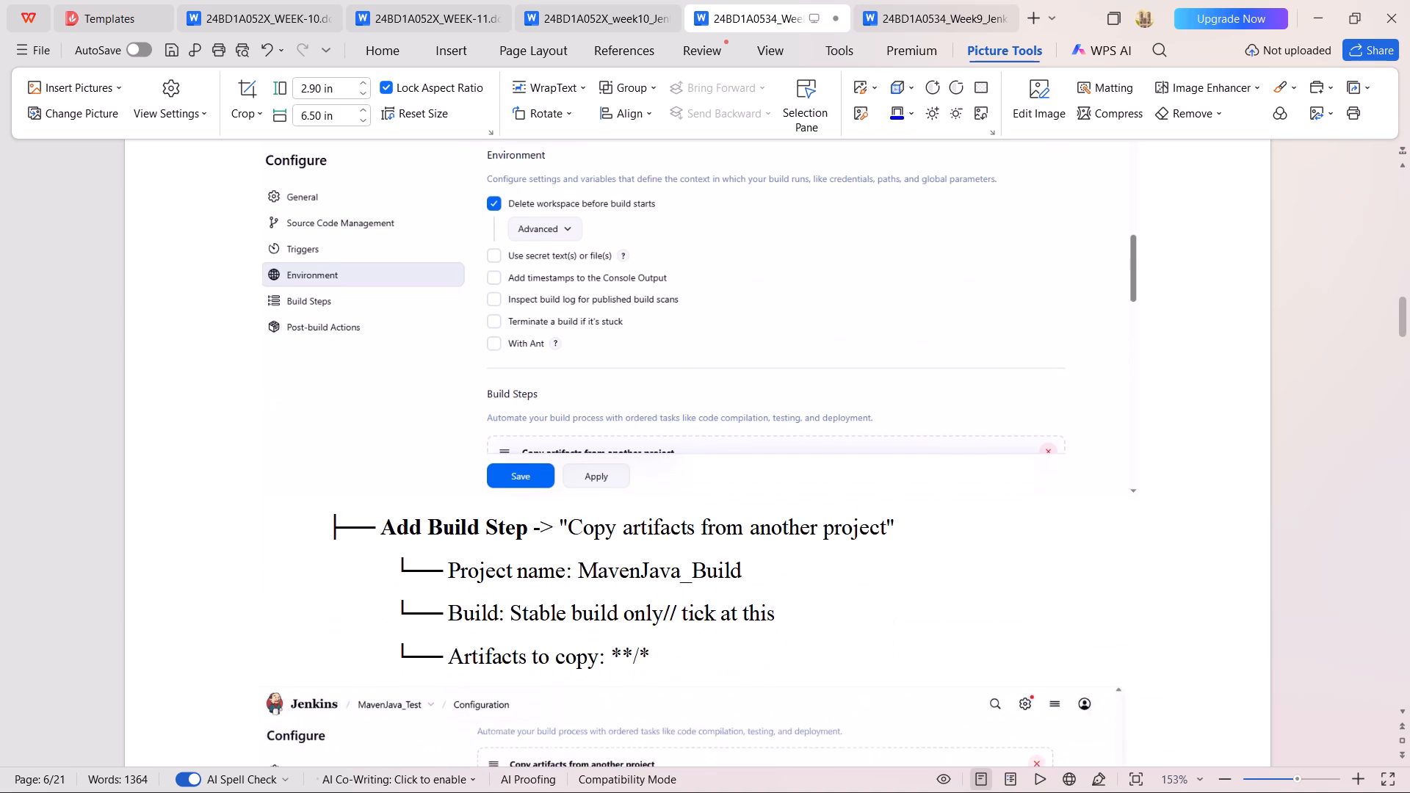
scroll(706, 524, "down", 4)
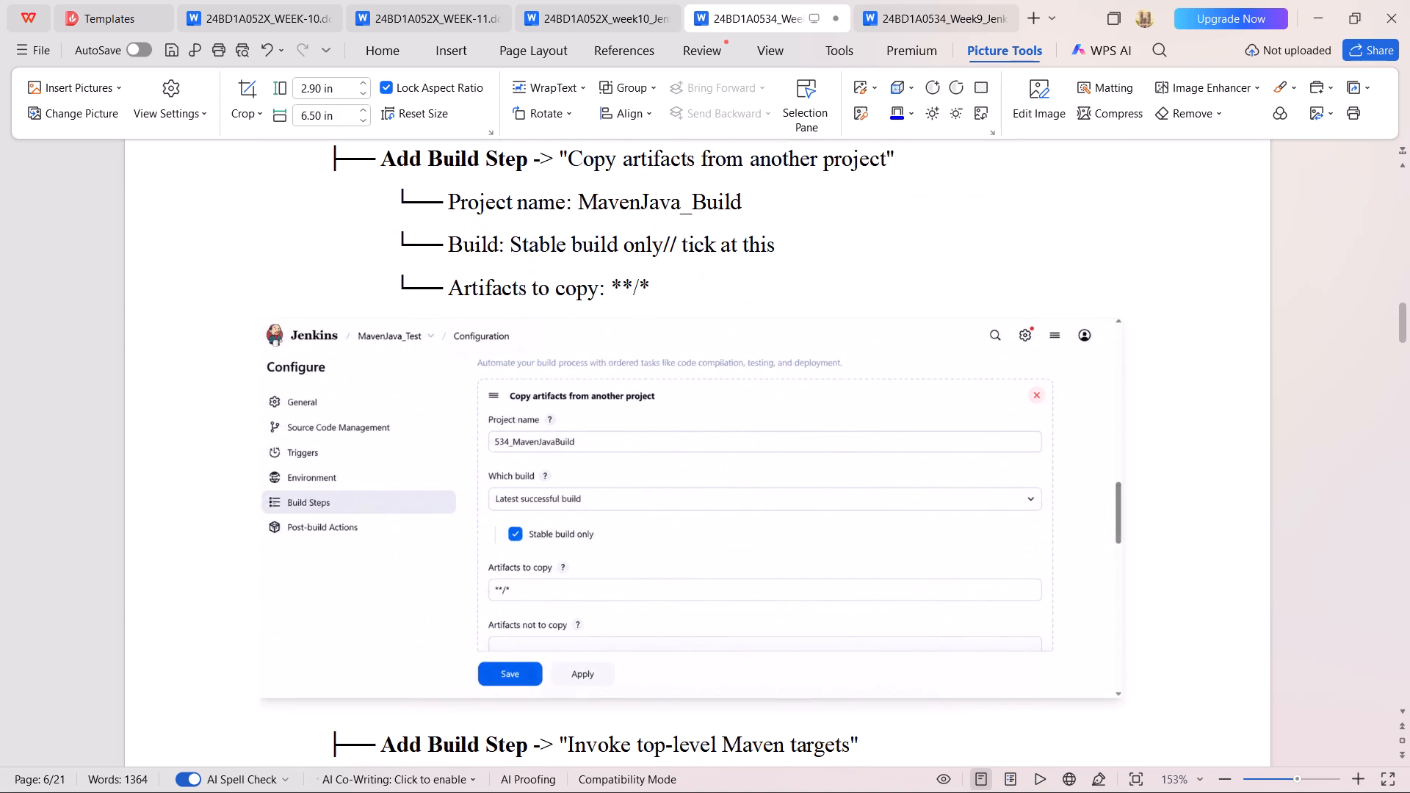
left_click(706, 524)
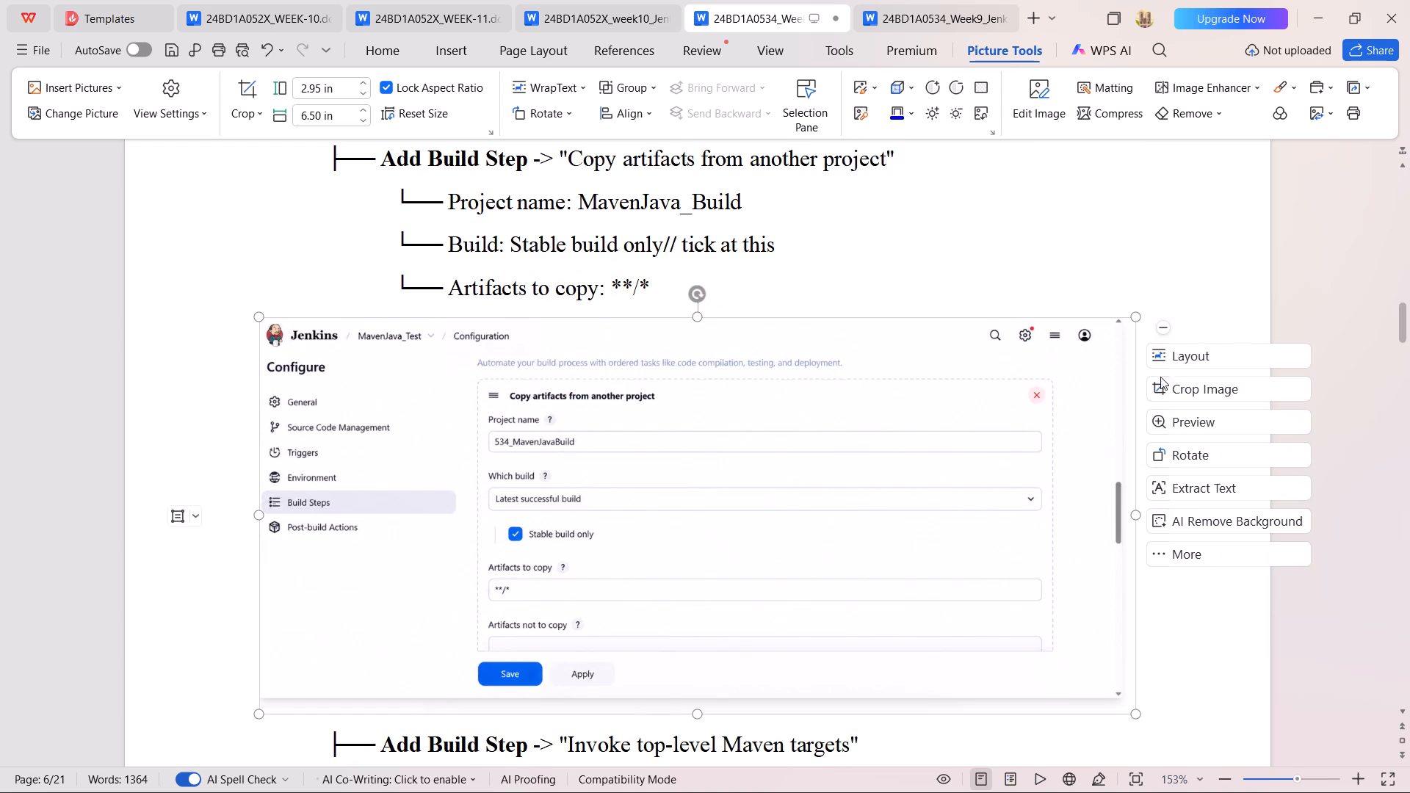
left_click(1165, 384)
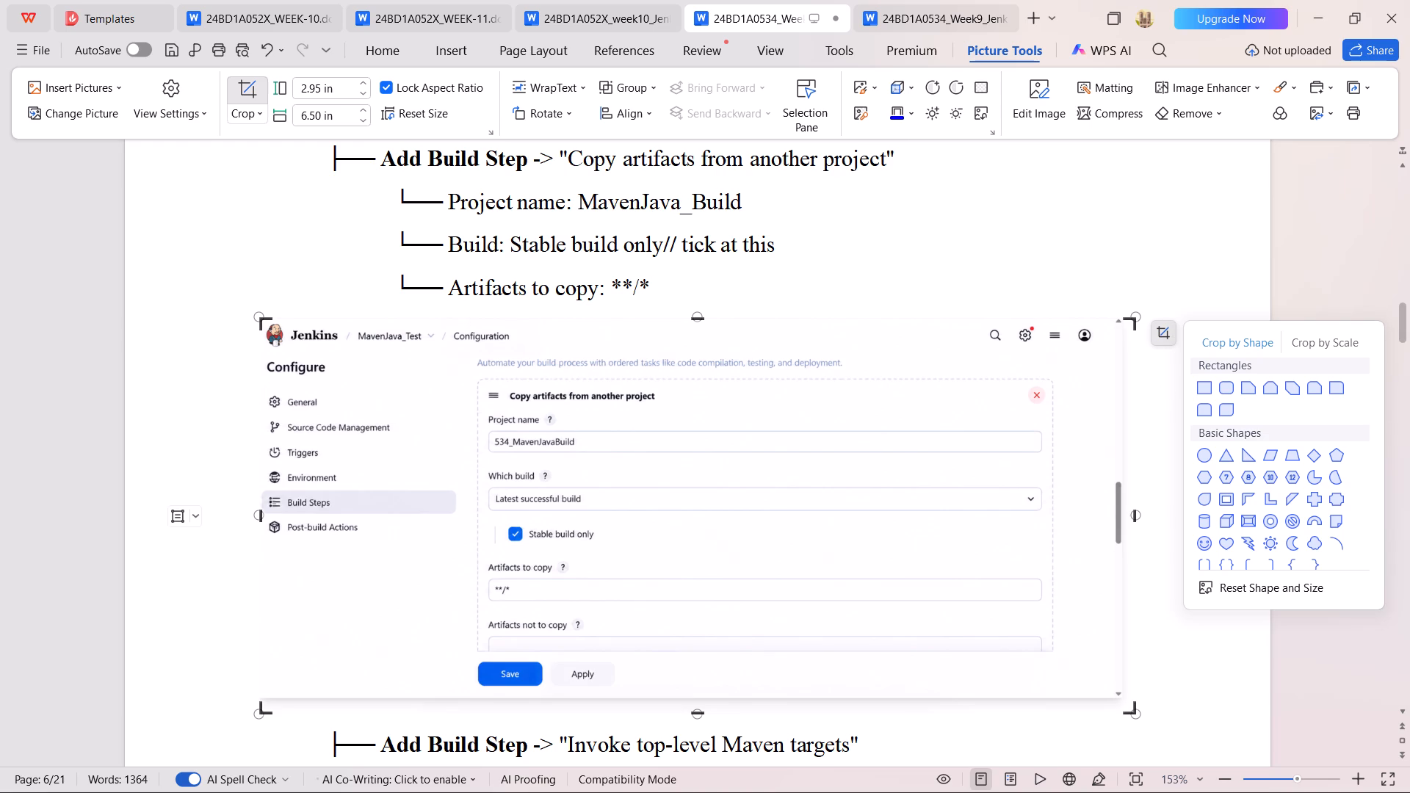
left_click_drag(1138, 320, 1020, 457)
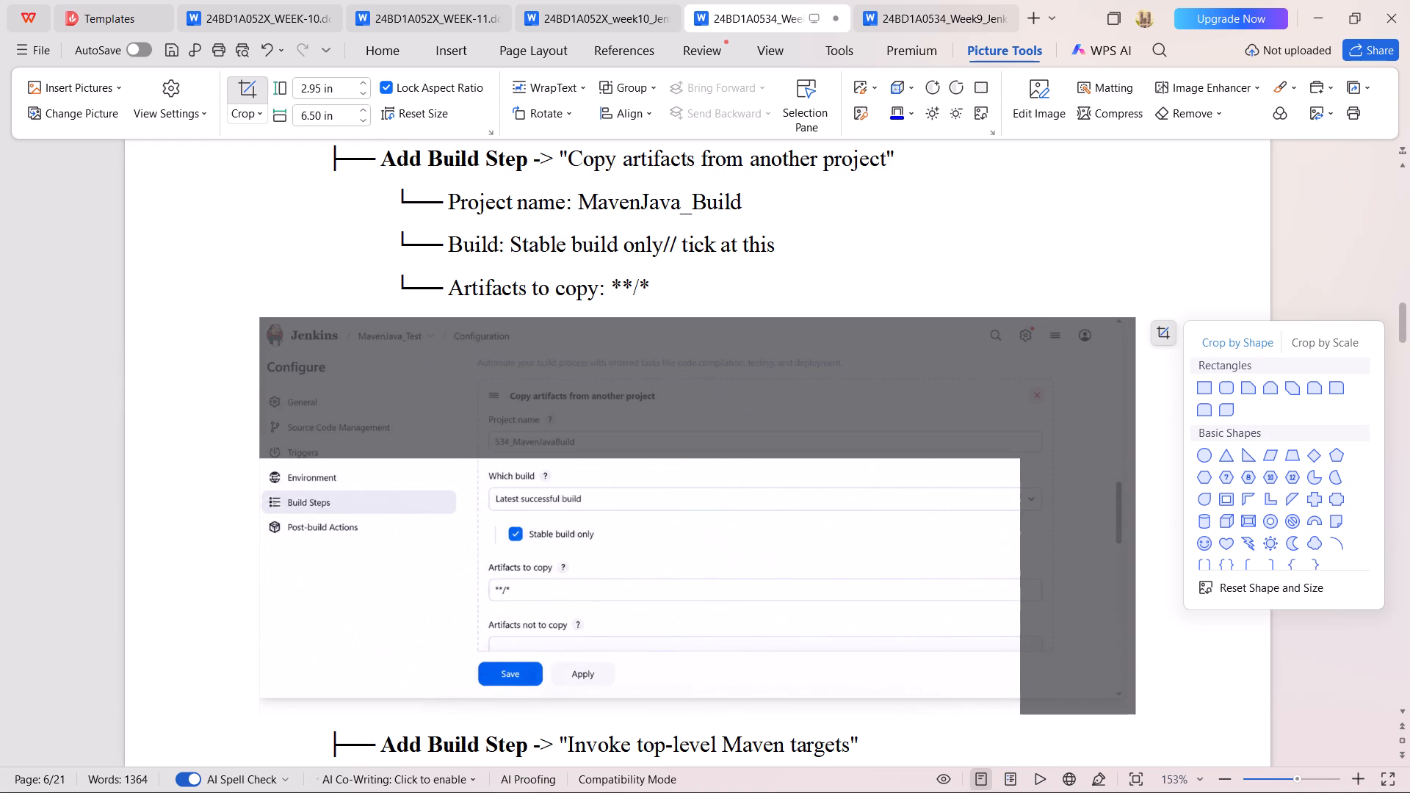
left_click_drag(1020, 457, 1019, 457)
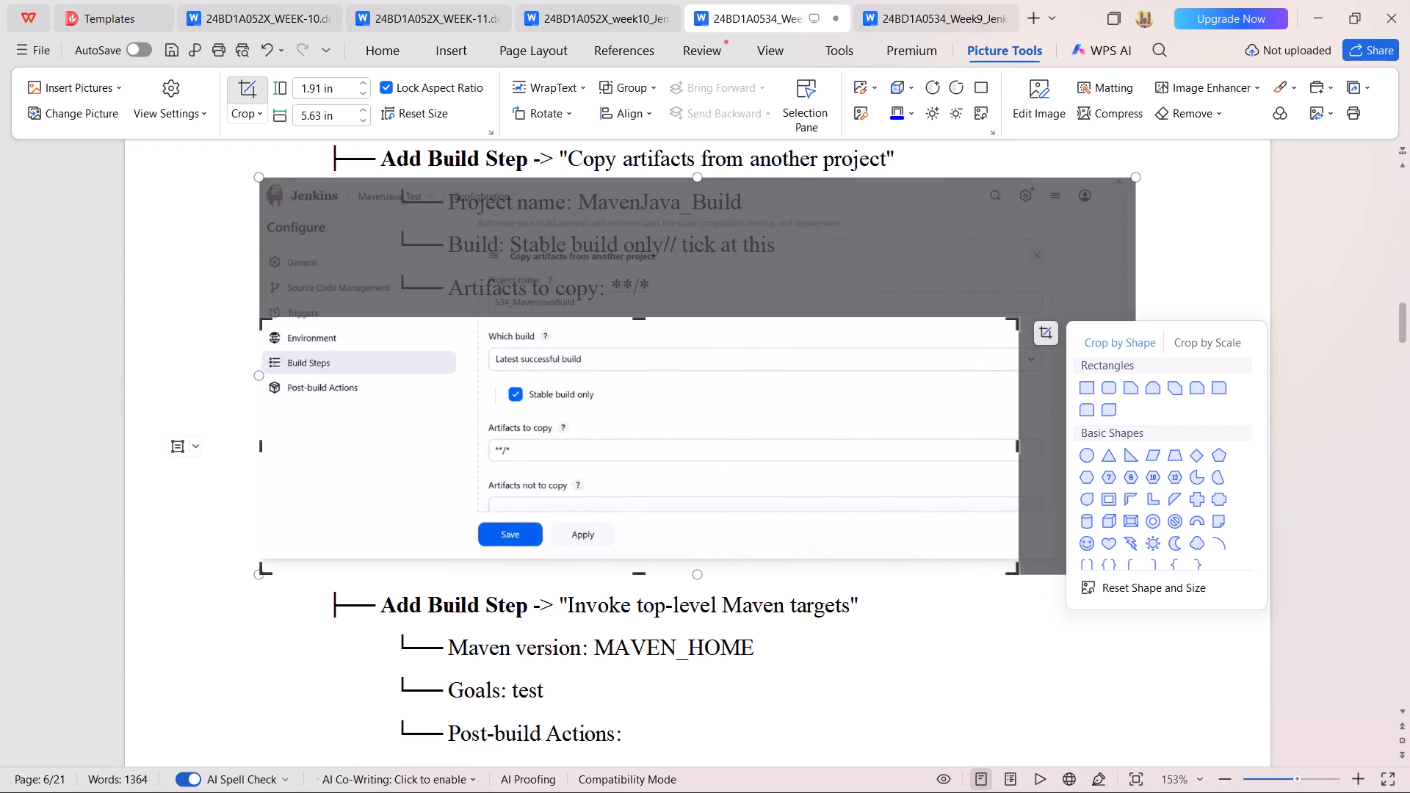
left_click(1082, 653)
Crop the right margin with the Jenkins header icons off the "Invoke top-level Maven targets" screenshot on page 7.
scroll(1082, 653, "down", 5)
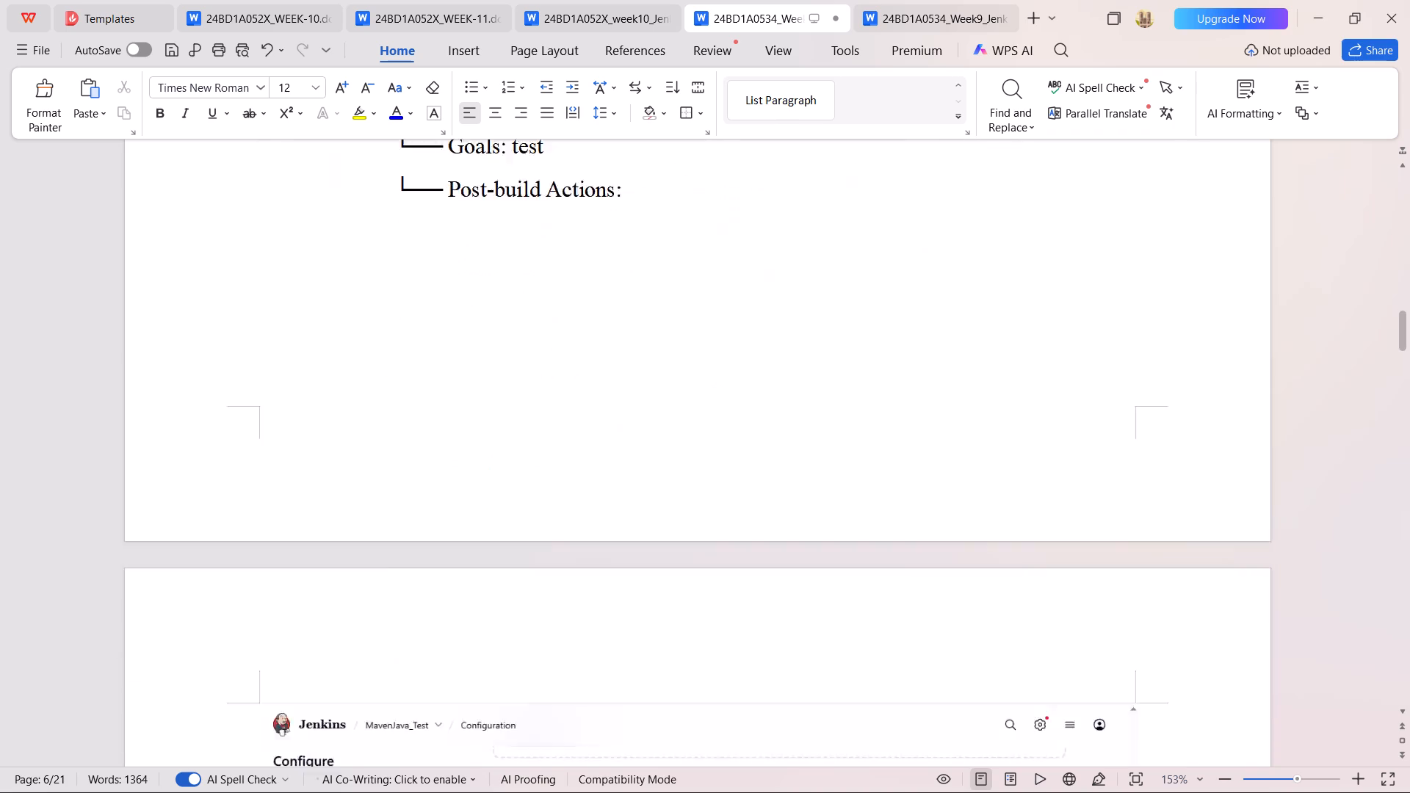
scroll(1082, 653, "down", 1)
scroll(1082, 653, "up", 1)
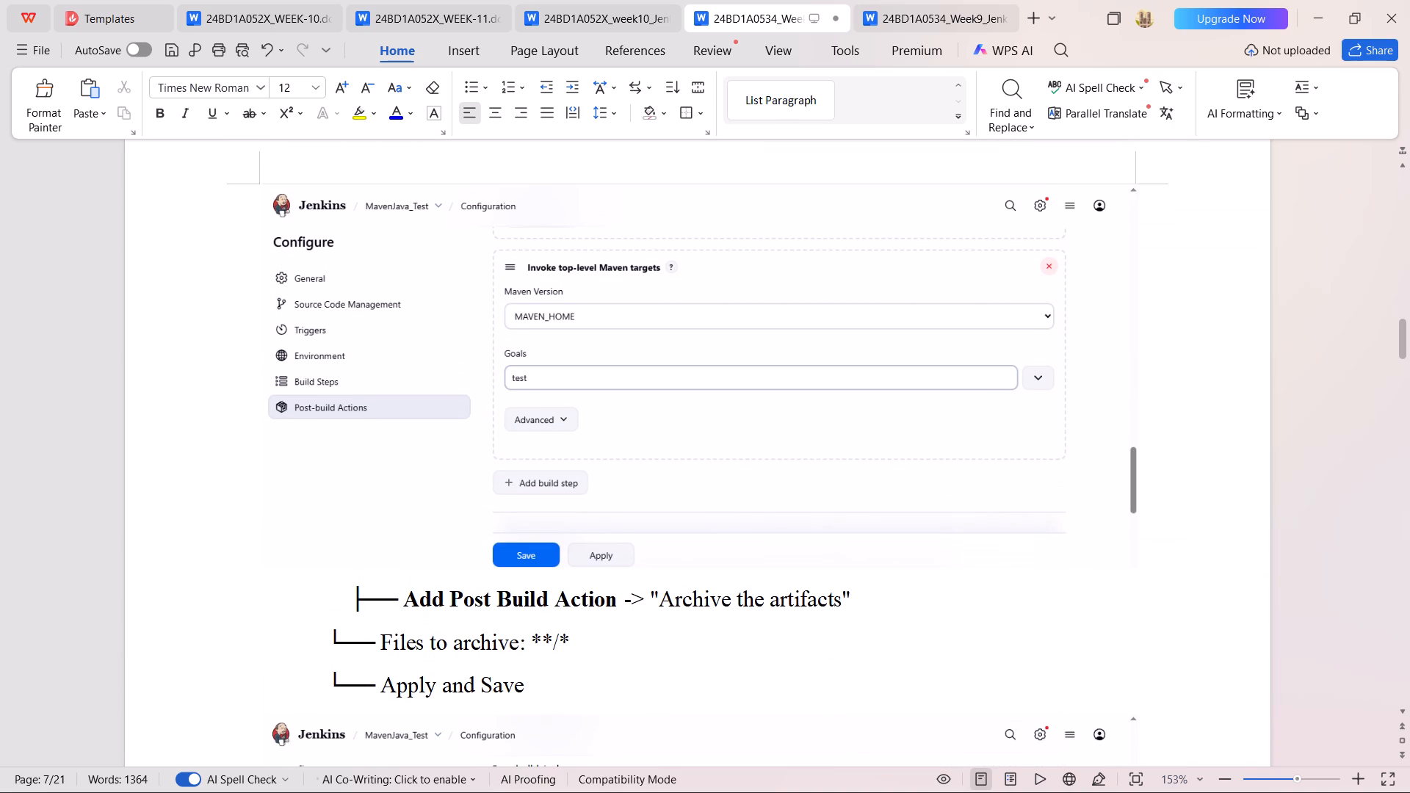
left_click(814, 413)
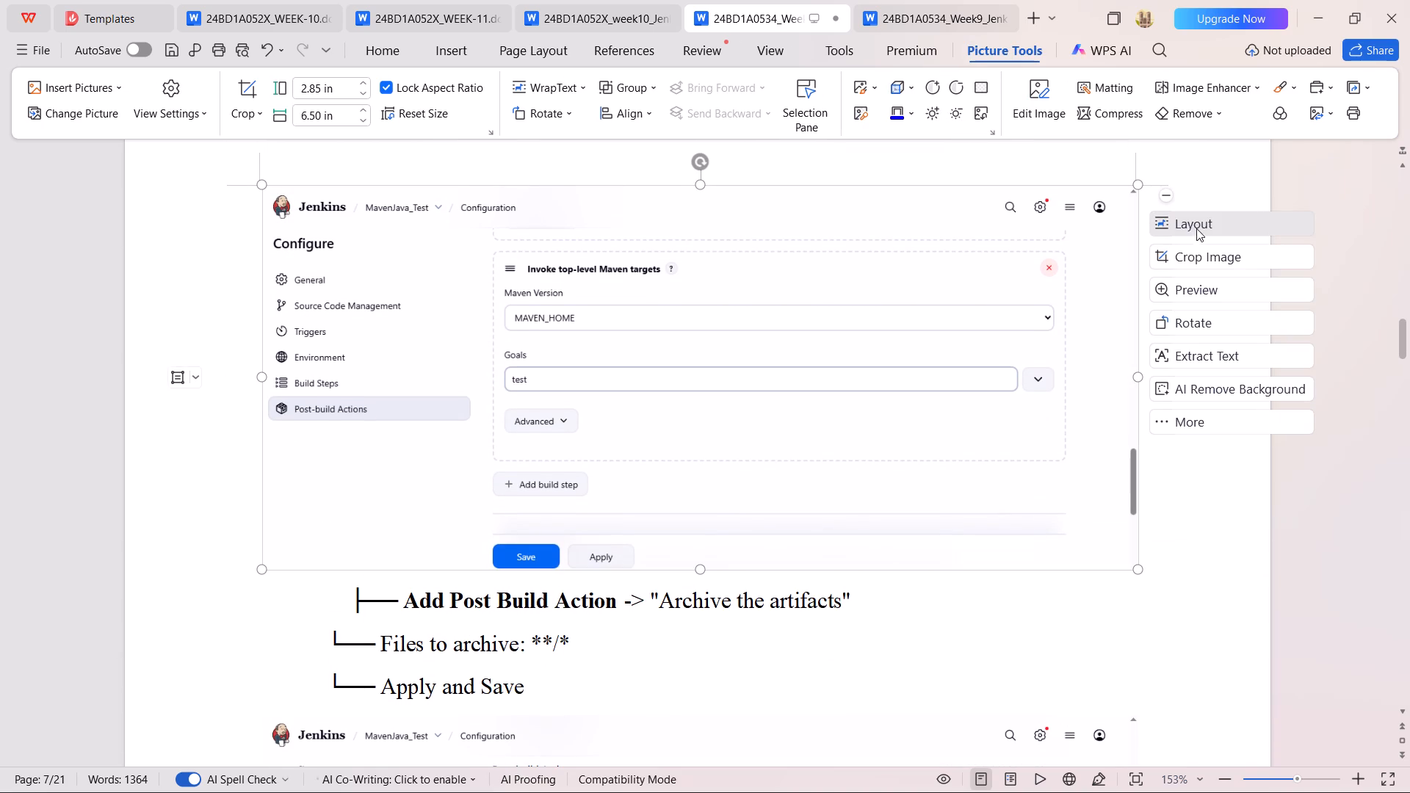
left_click(1177, 252)
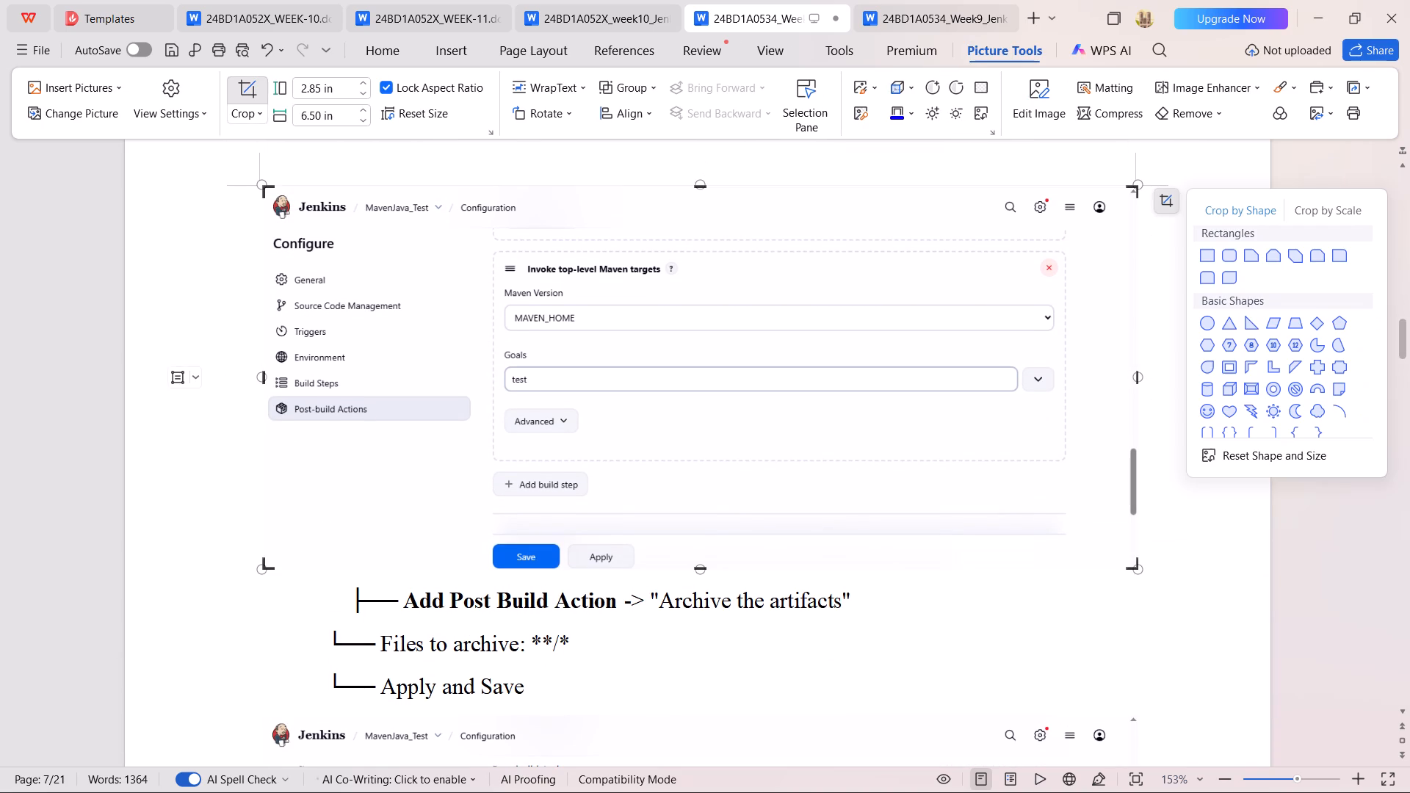
left_click_drag(1135, 185, 997, 190)
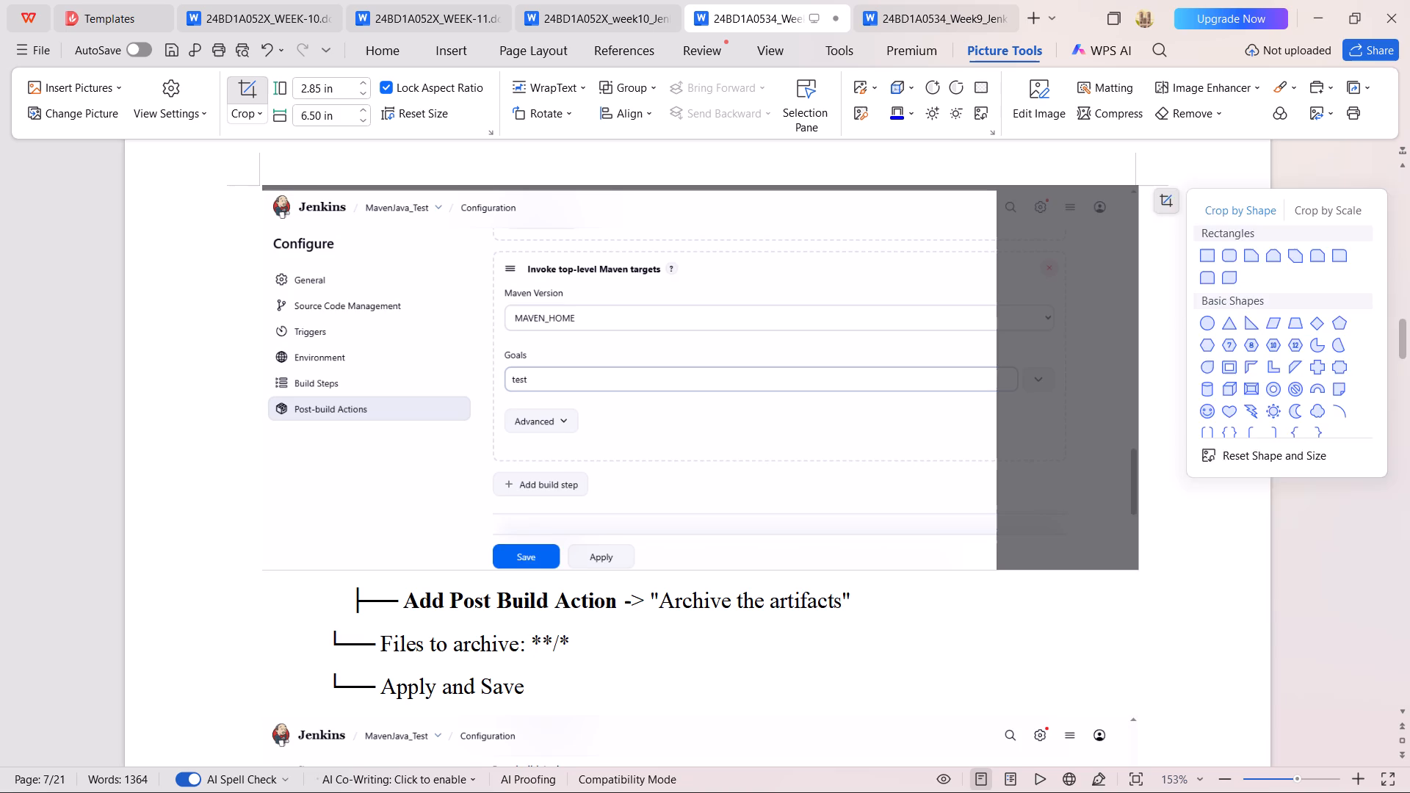
left_click_drag(997, 190, 998, 190)
left_click(1182, 629)
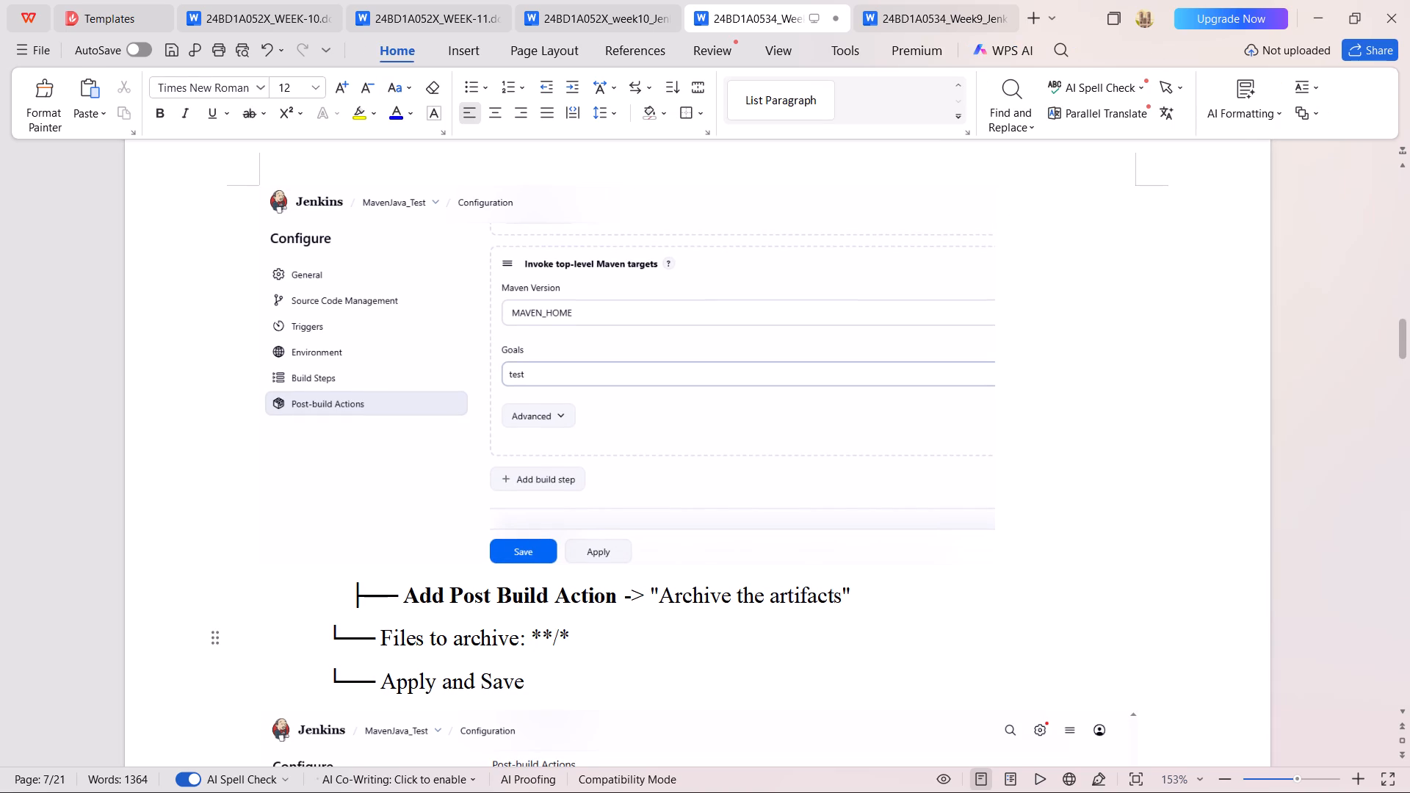
Crop the Pipeline Flow screenshot on page 8 just below the "Select Initial Job" label, cutting off the job name and everything beneath it.
scroll(1182, 629, "down", 4)
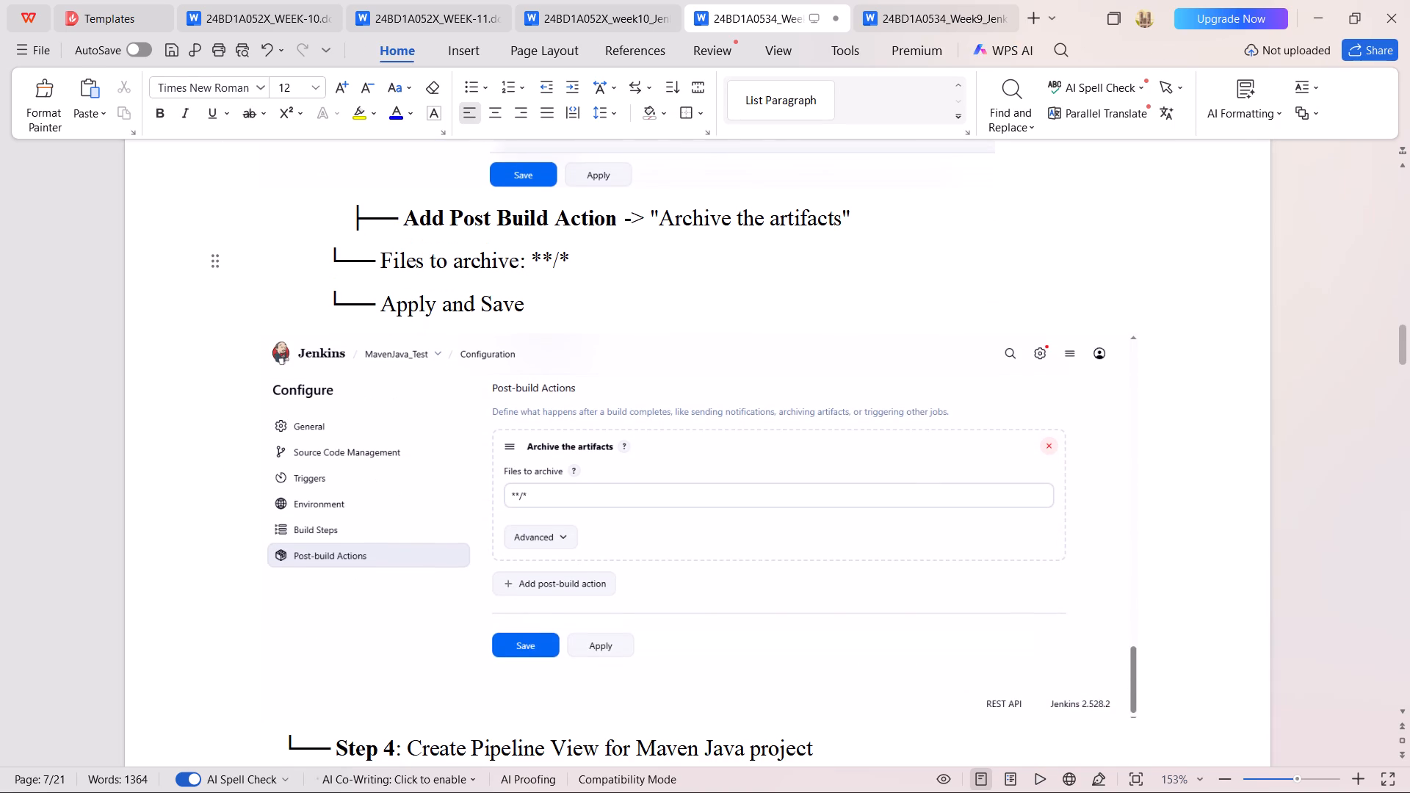
left_click(860, 573)
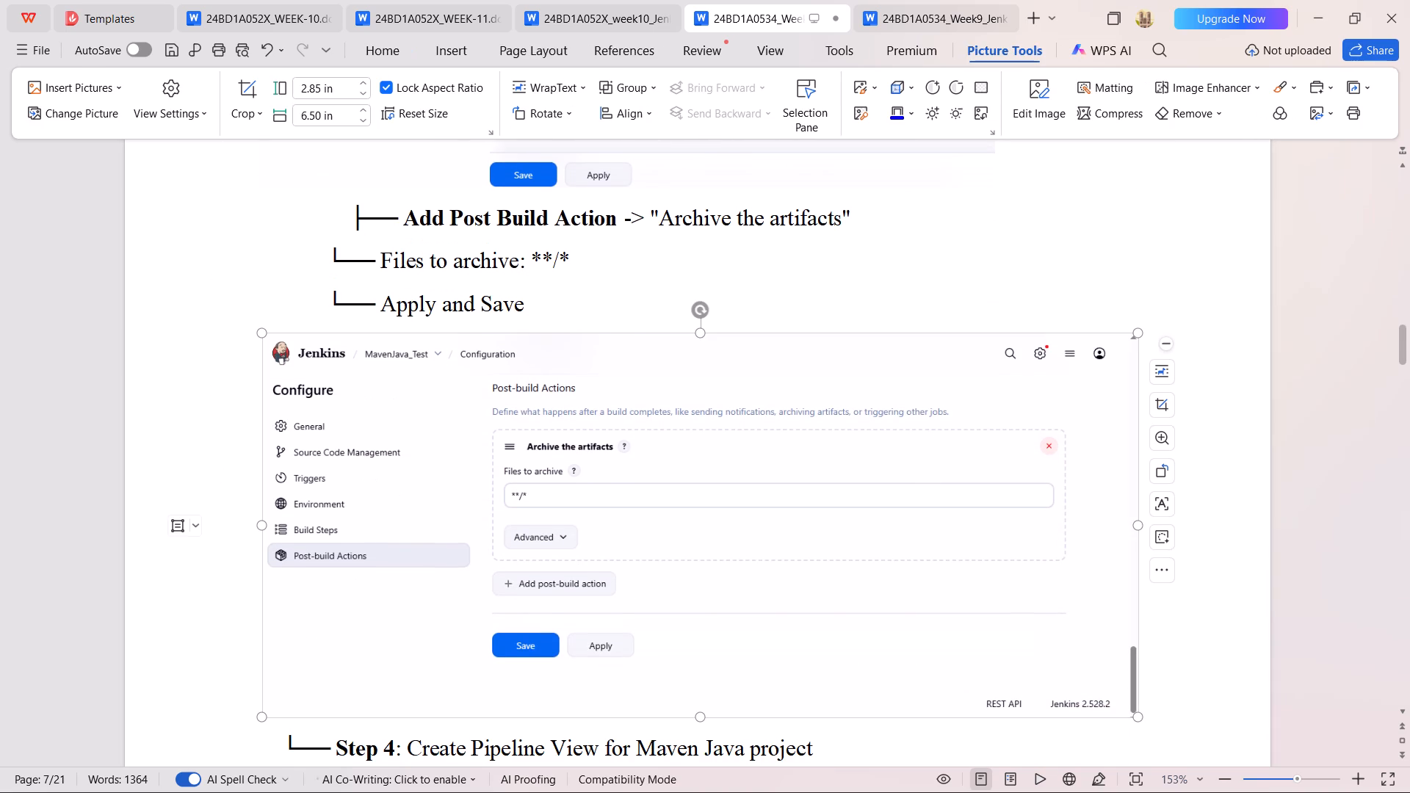
scroll(860, 573, "down", 3)
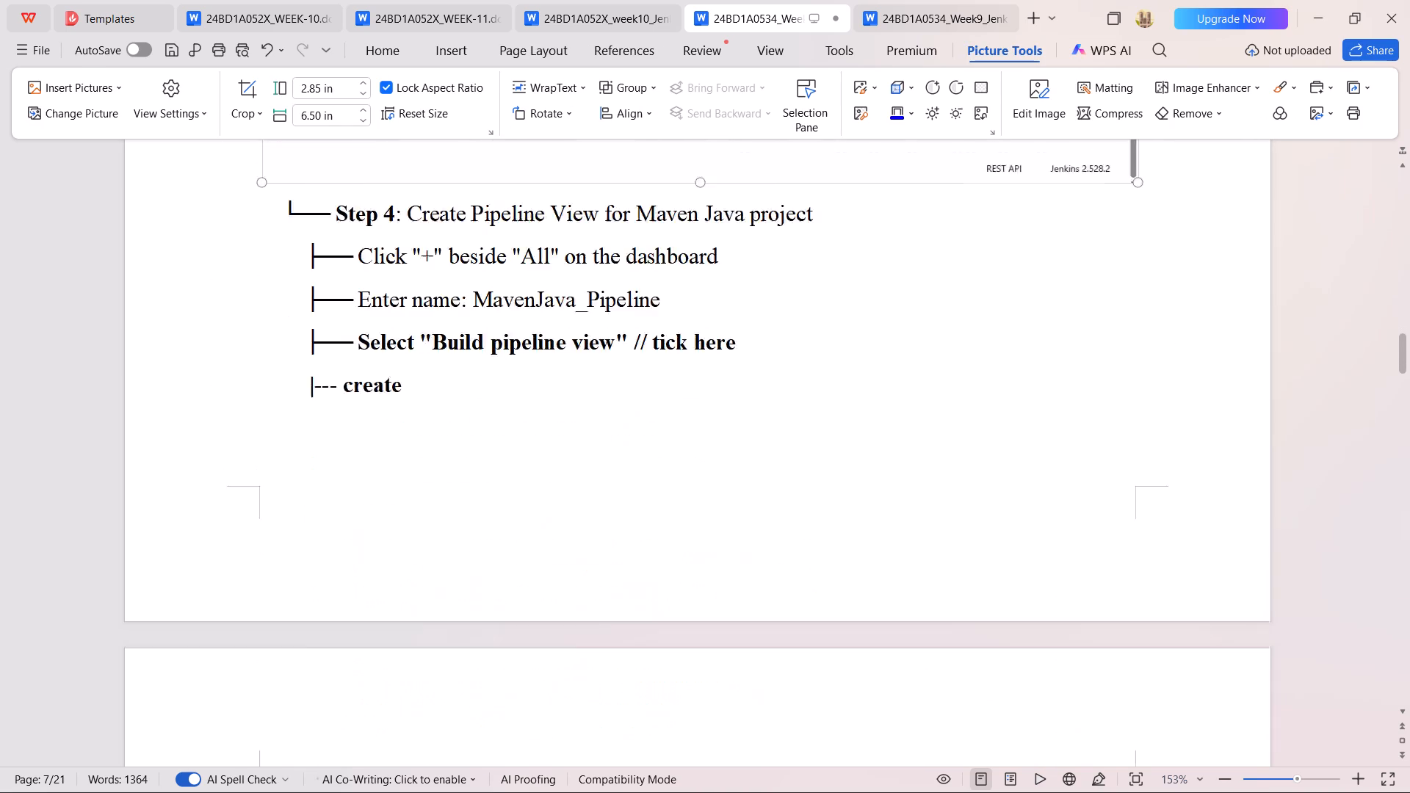
scroll(860, 573, "down", 3)
scroll(860, 573, "up", 1)
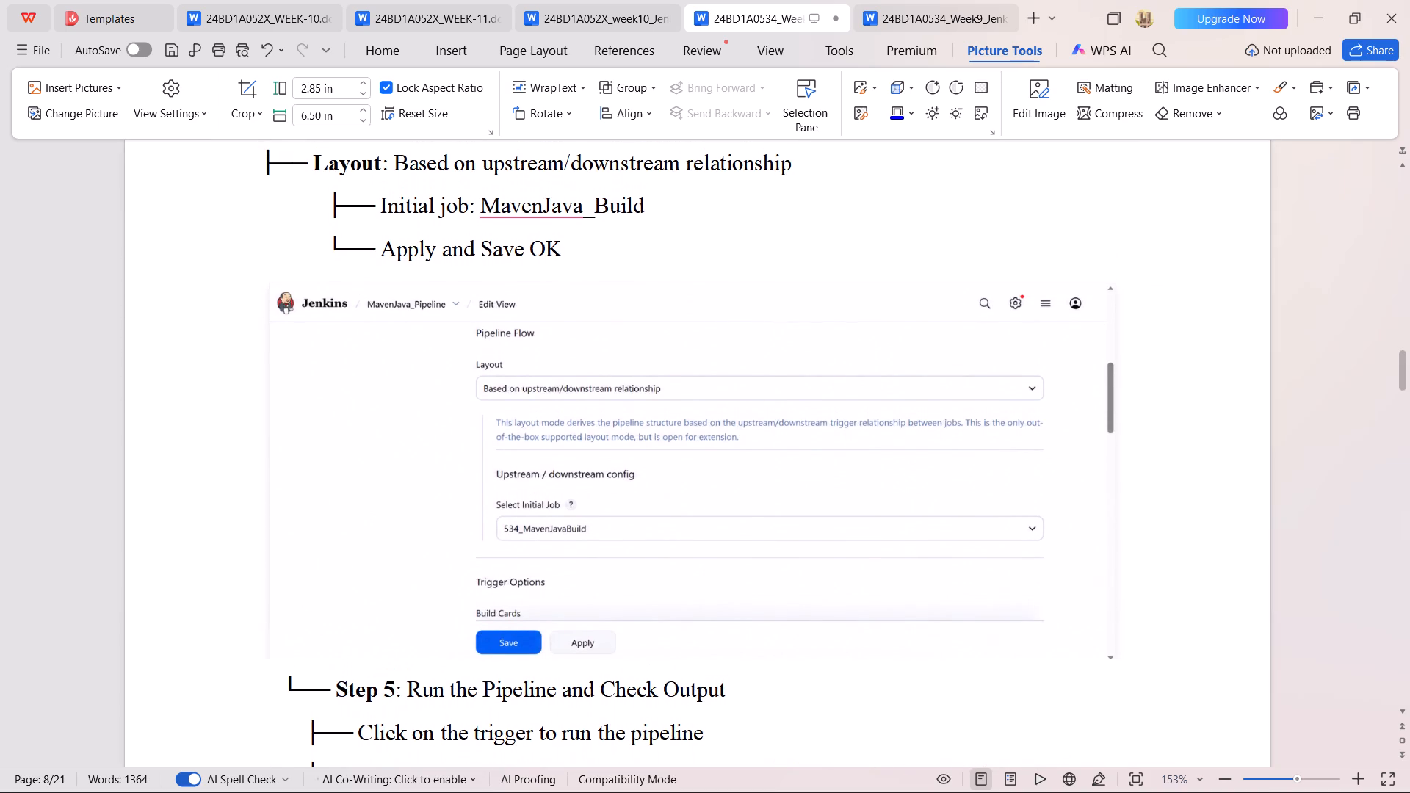
left_click(795, 525)
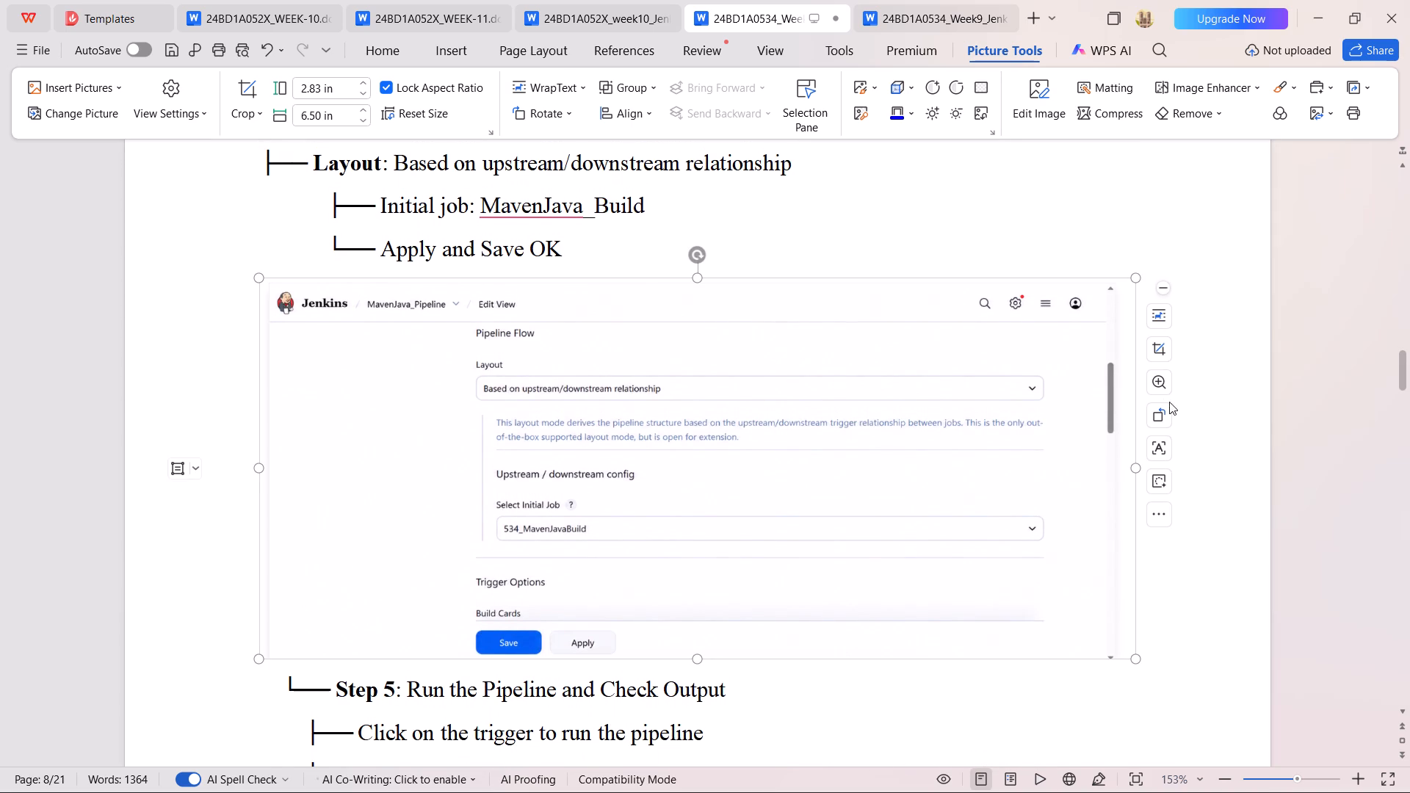
left_click(1152, 356)
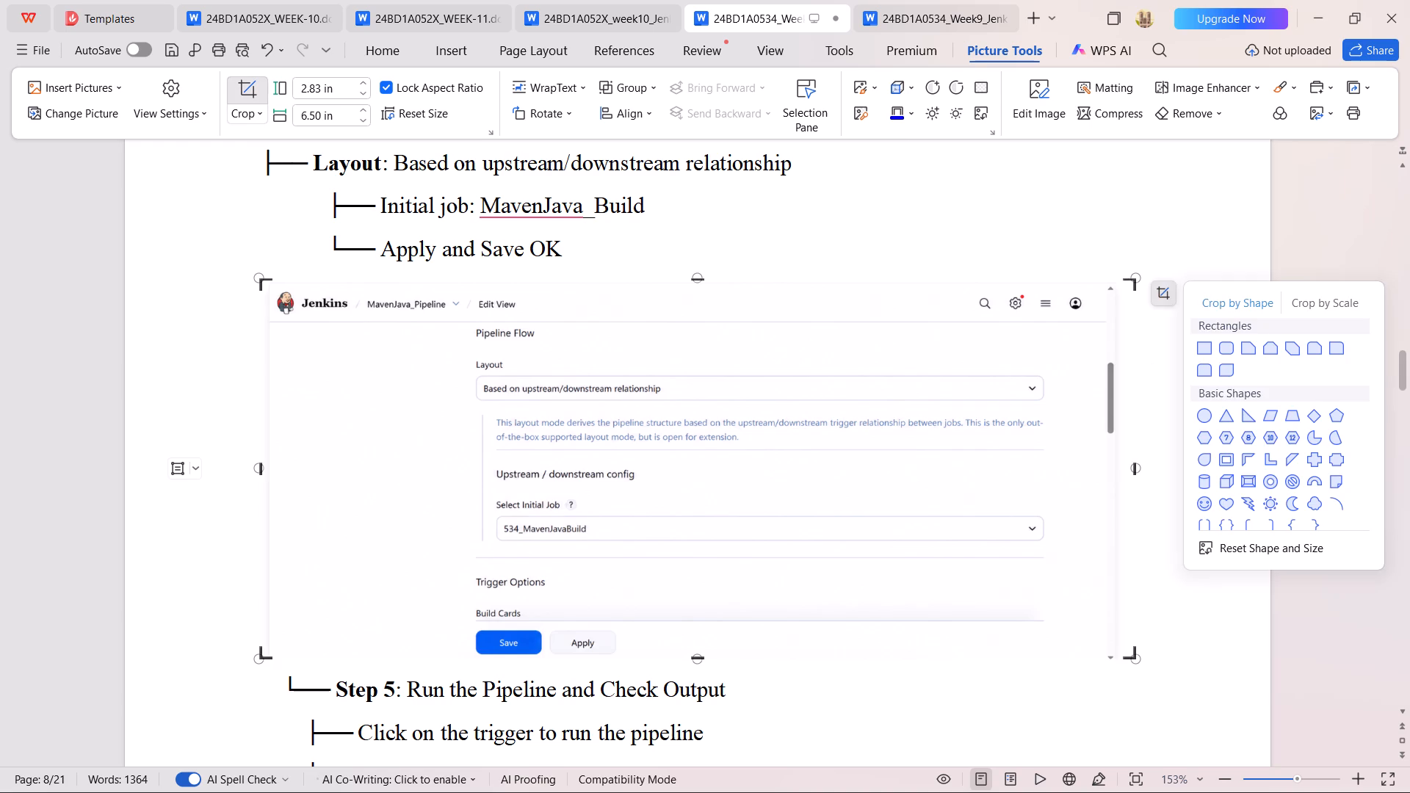
left_click_drag(1135, 661, 1084, 490)
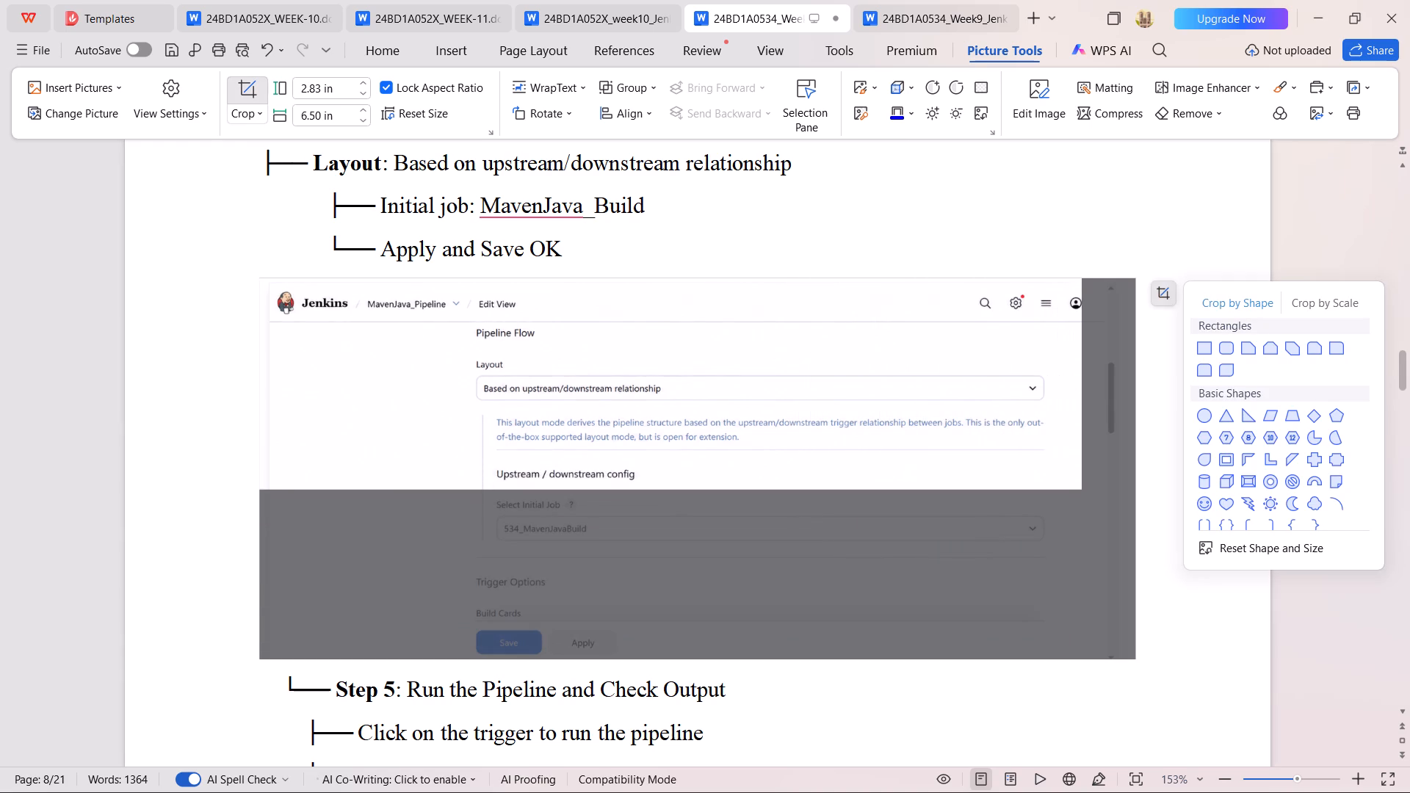
left_click_drag(1084, 490, 1115, 515)
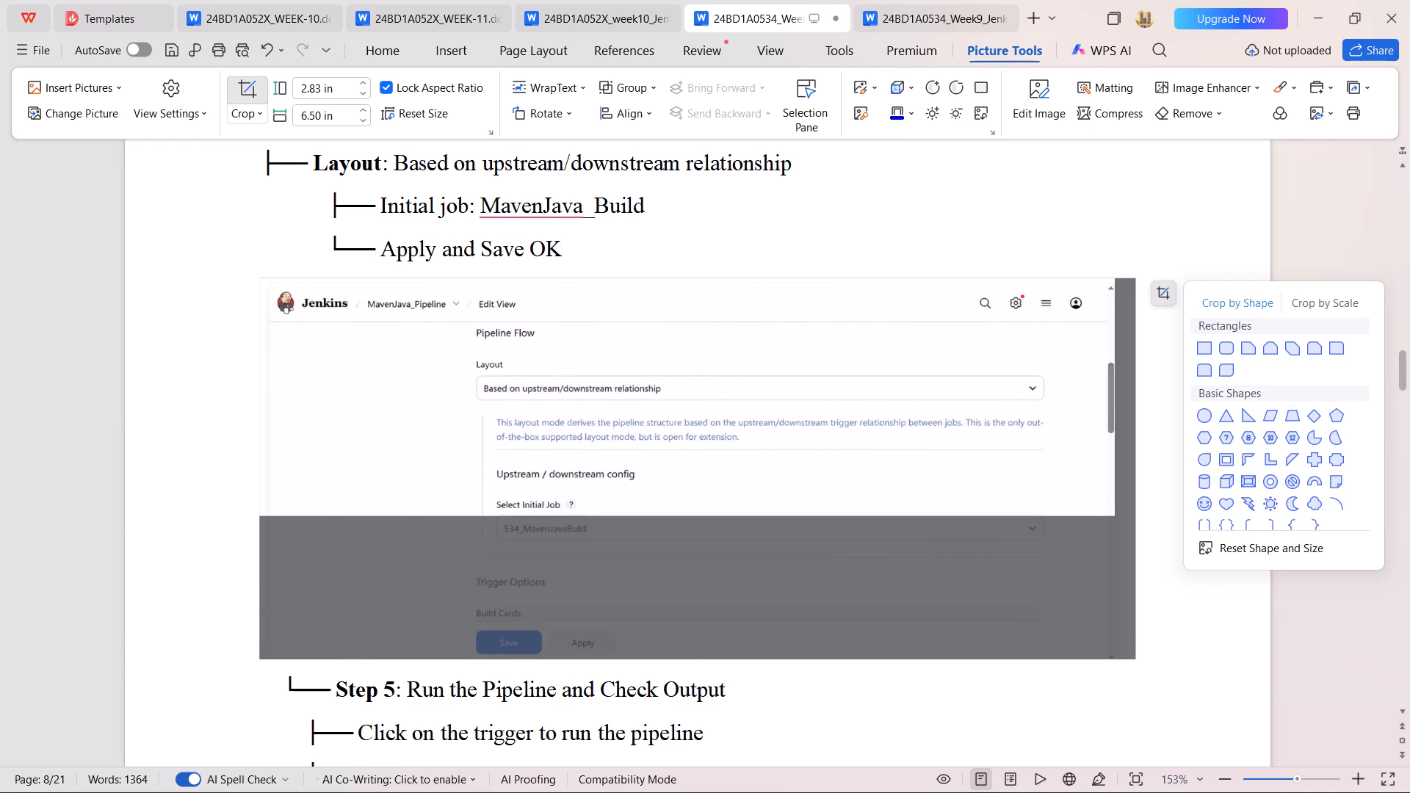
left_click_drag(1115, 515, 1112, 507)
left_click(1189, 648)
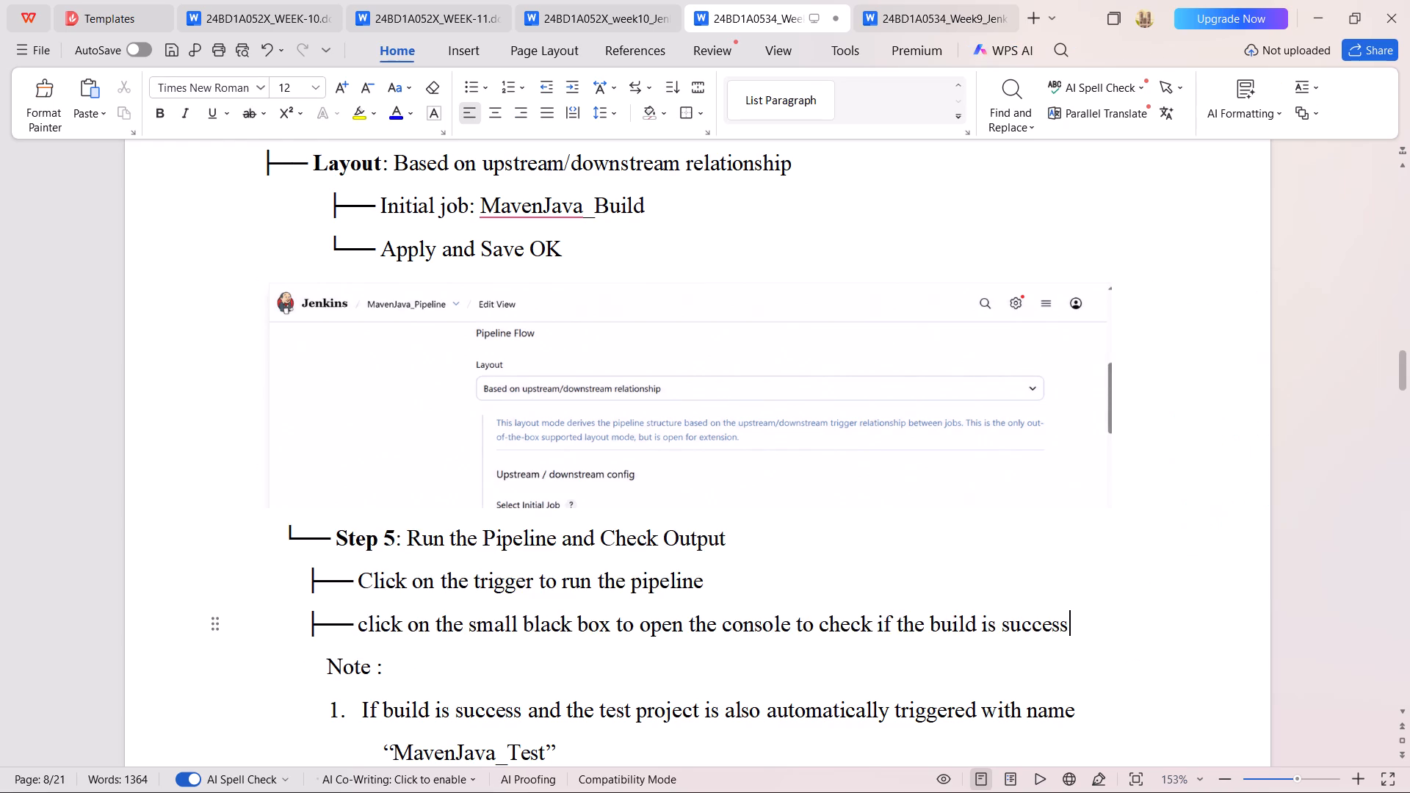
Delete the Build Pipeline screenshot showing the 534_MavenJavaBuild job at item 4 on page 9.
scroll(1189, 648, "down", 4)
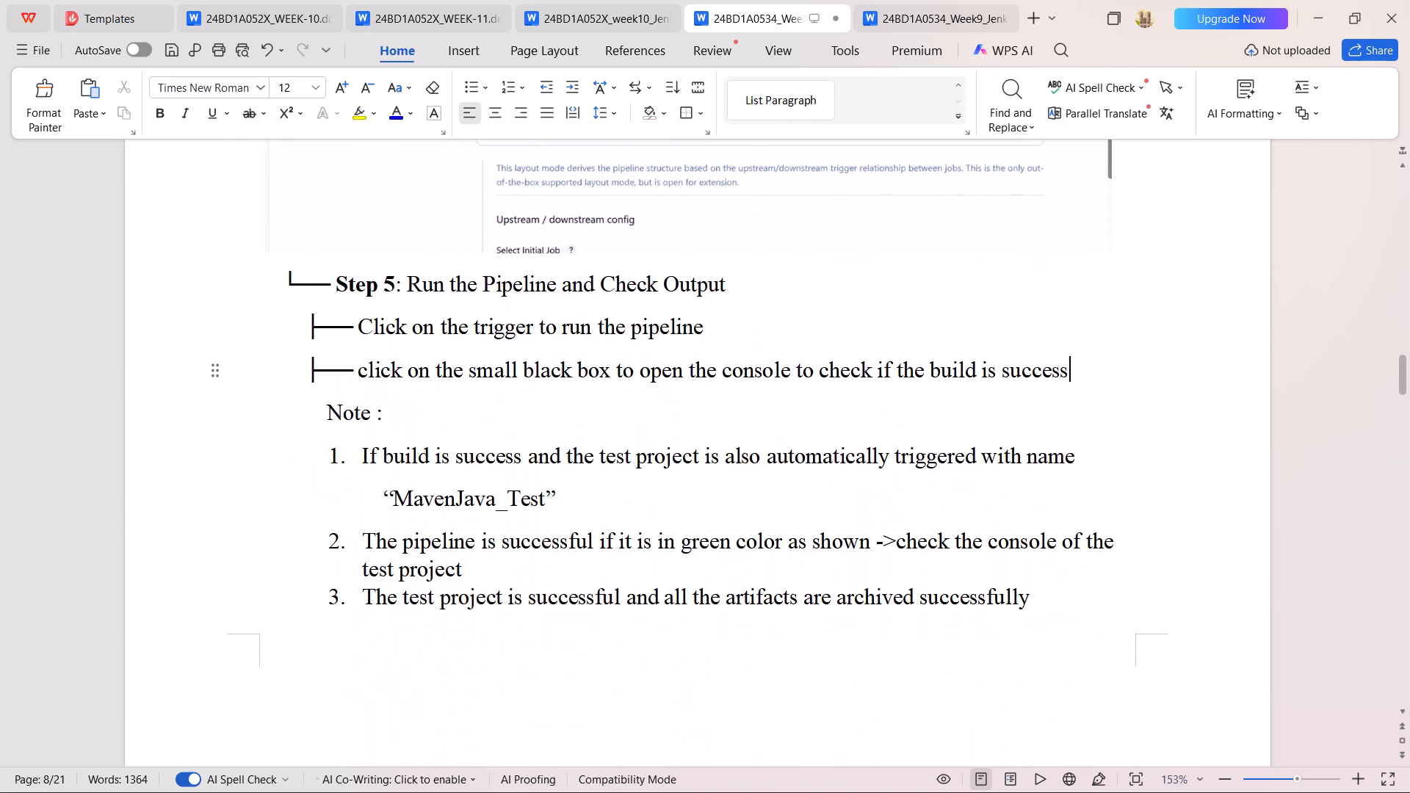
scroll(1189, 648, "down", 5)
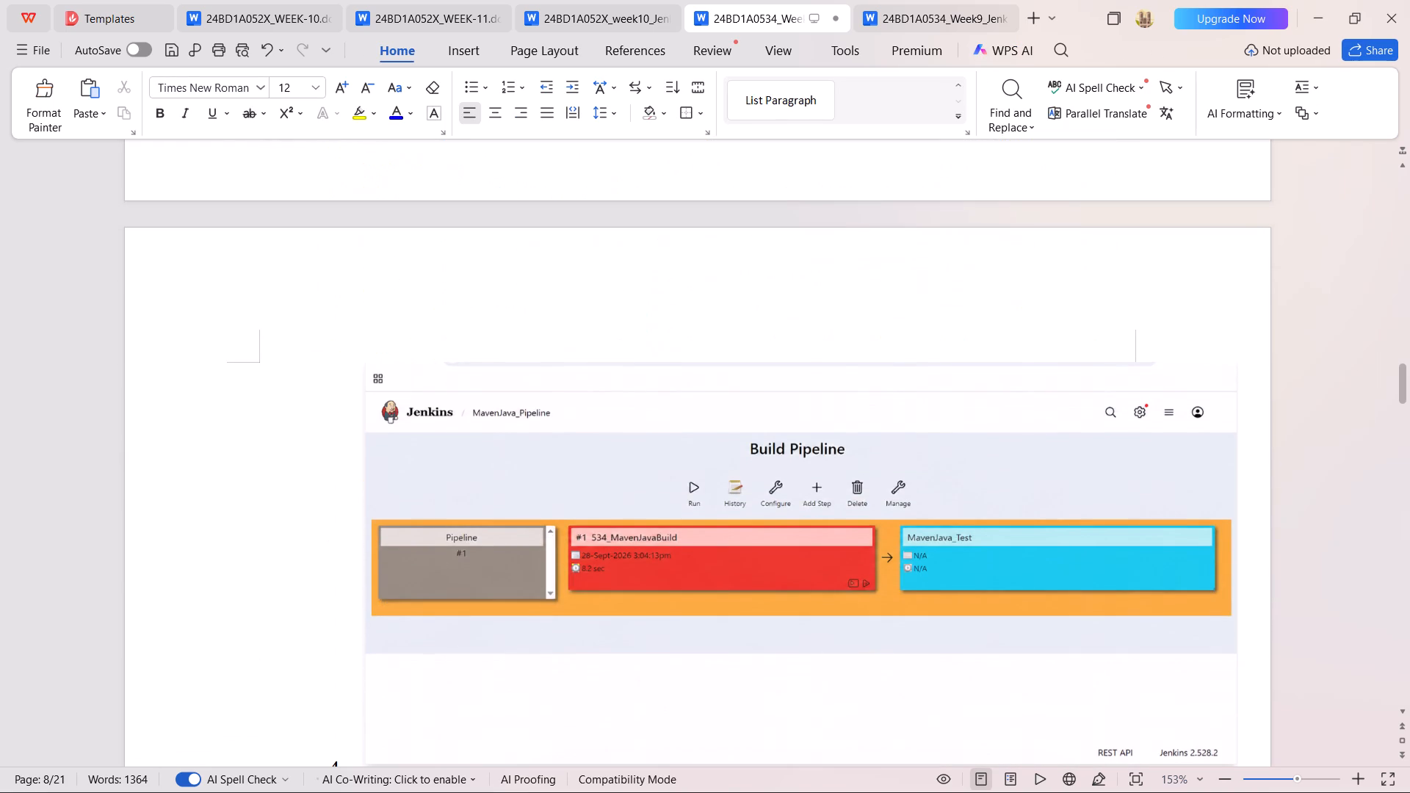
scroll(1189, 648, "down", 2)
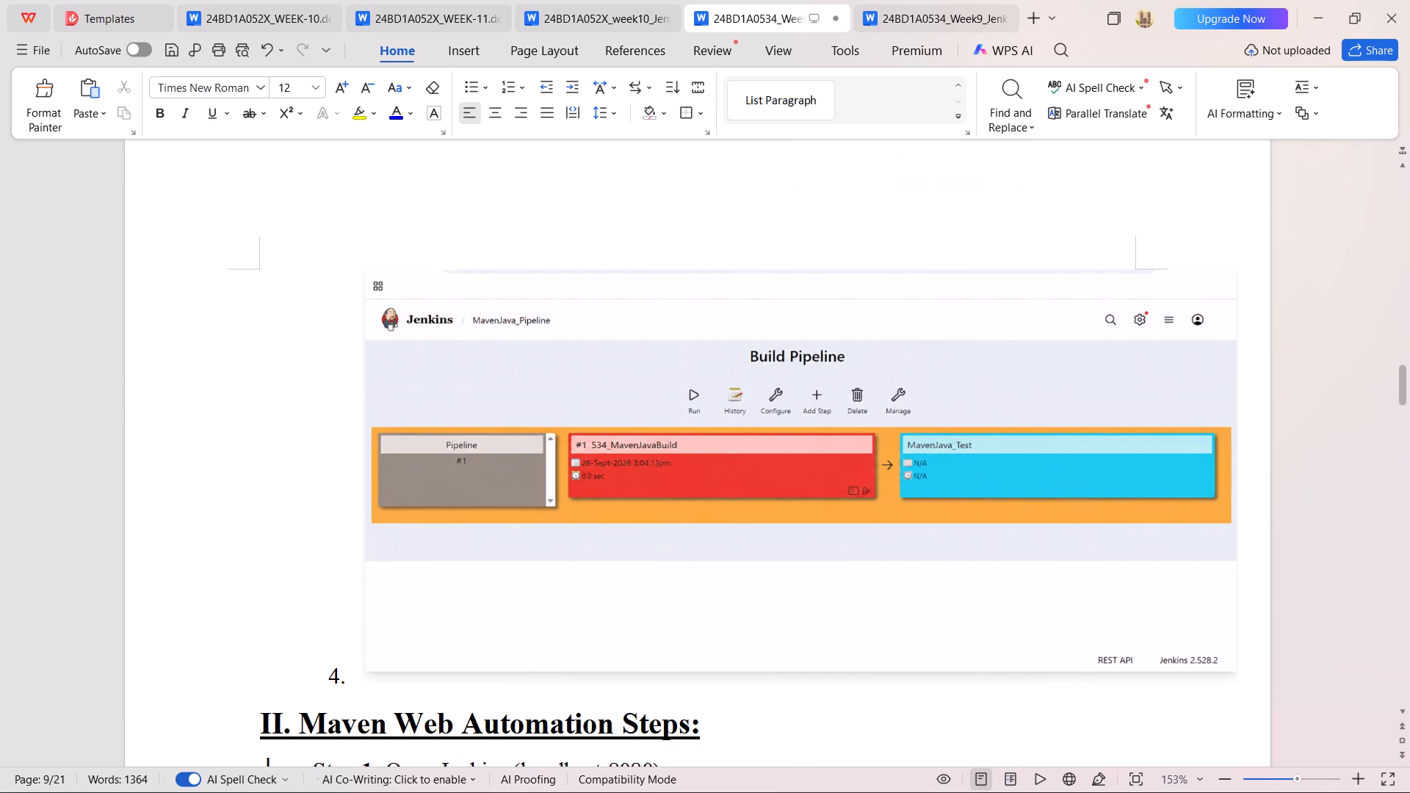
scroll(1189, 648, "down", 1)
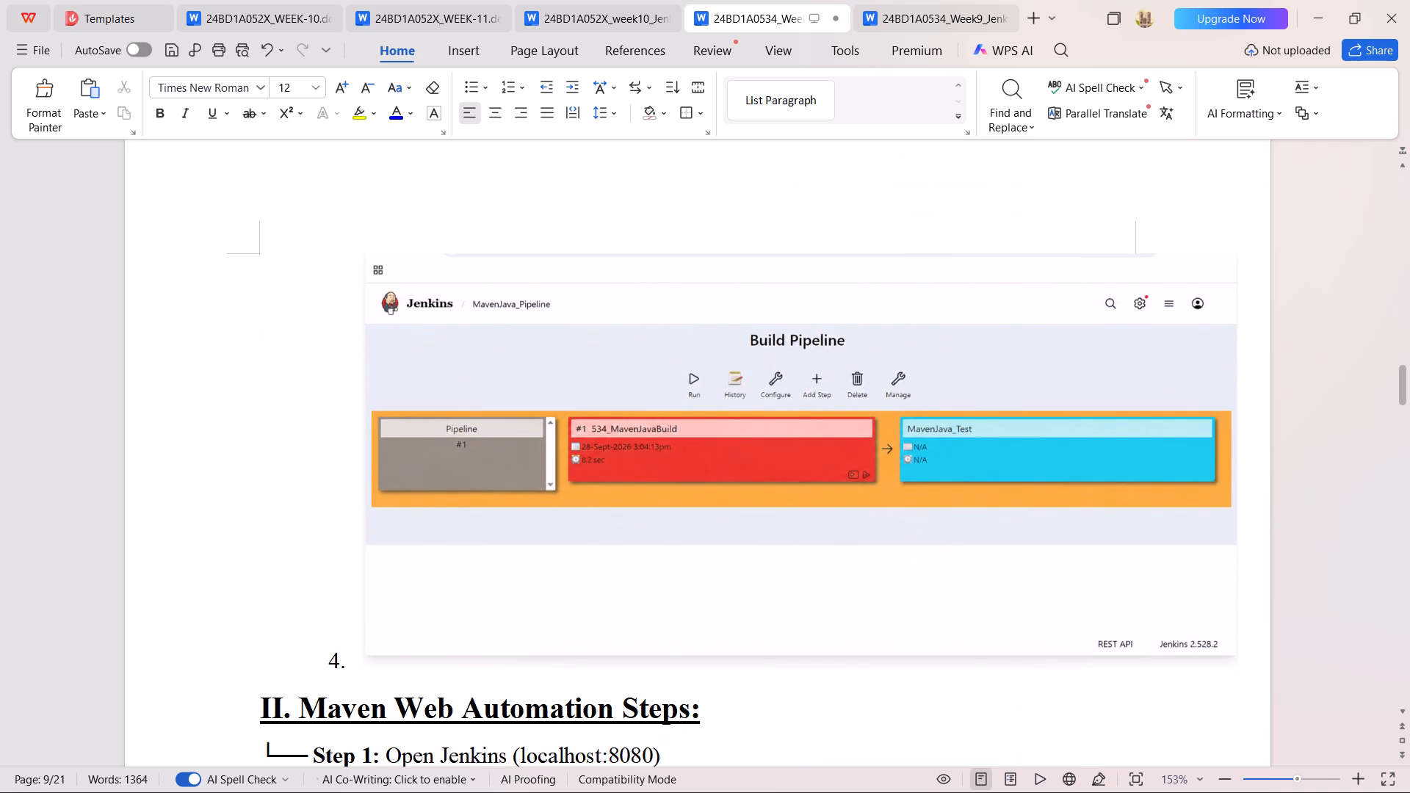
scroll(1189, 648, "down", 1)
left_click(833, 525)
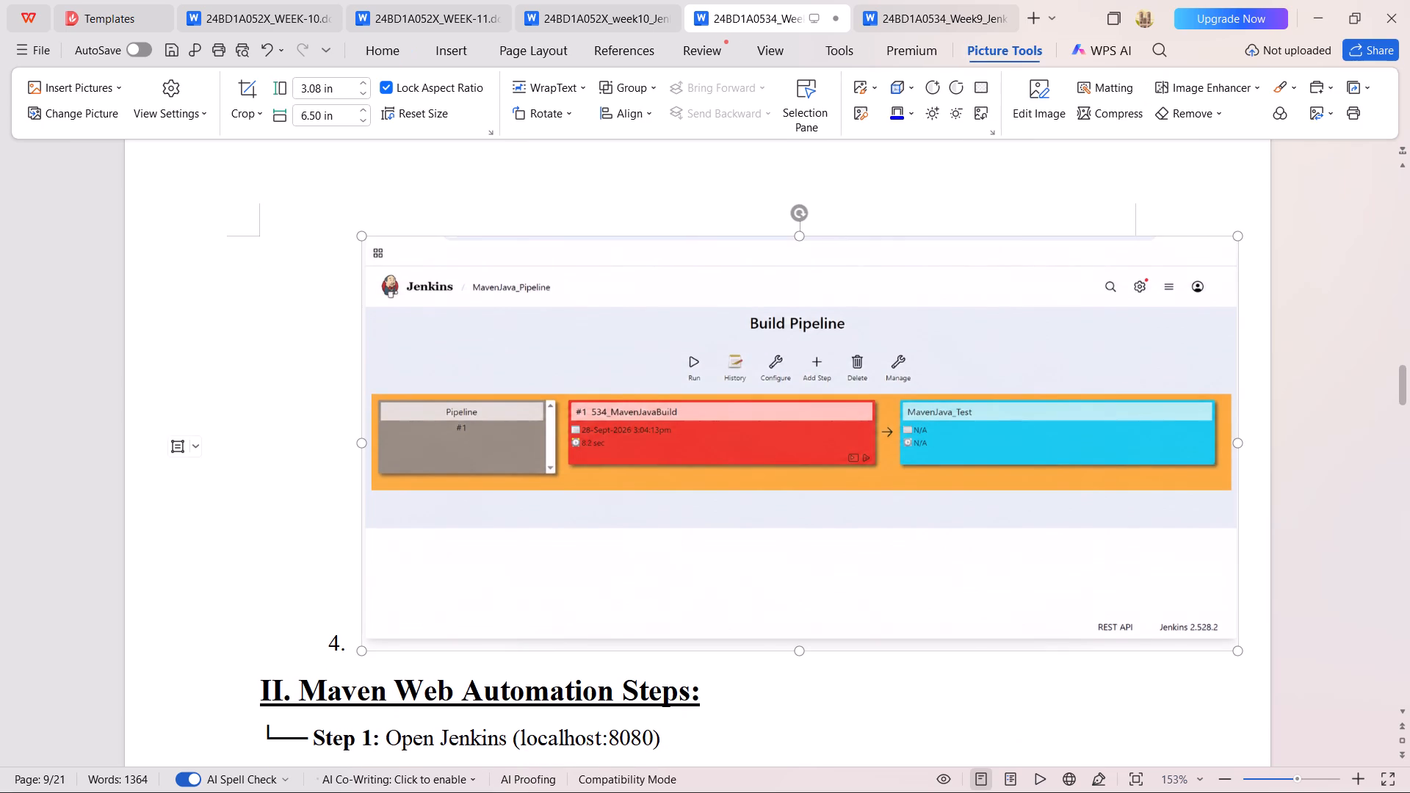
right_click(833, 525)
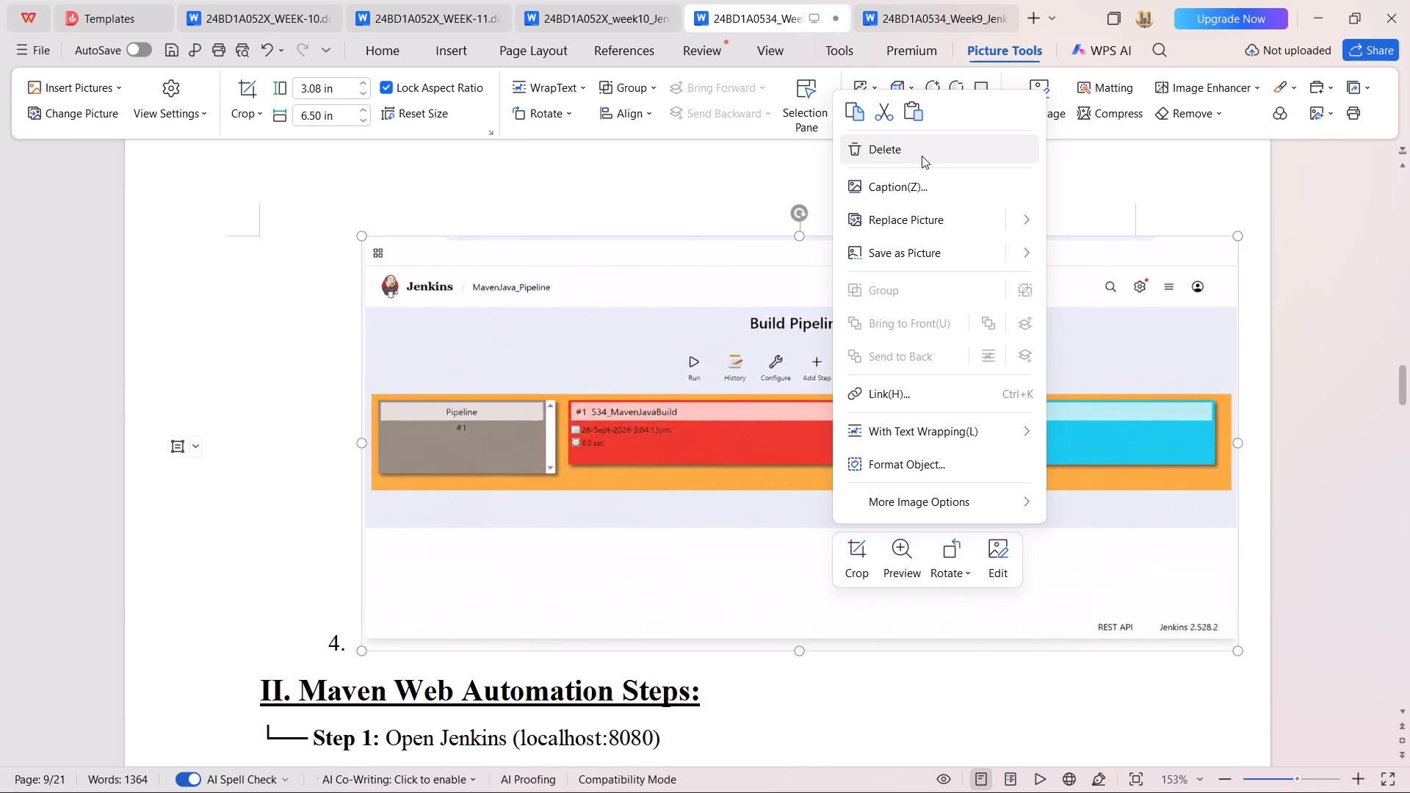
left_click(922, 156)
Crop the left side off the MavenWeb_Build New Item screenshot on page 9, cutting the 534 prefix and reducing the width to 5.14 in.
scroll(922, 156, "down", 2)
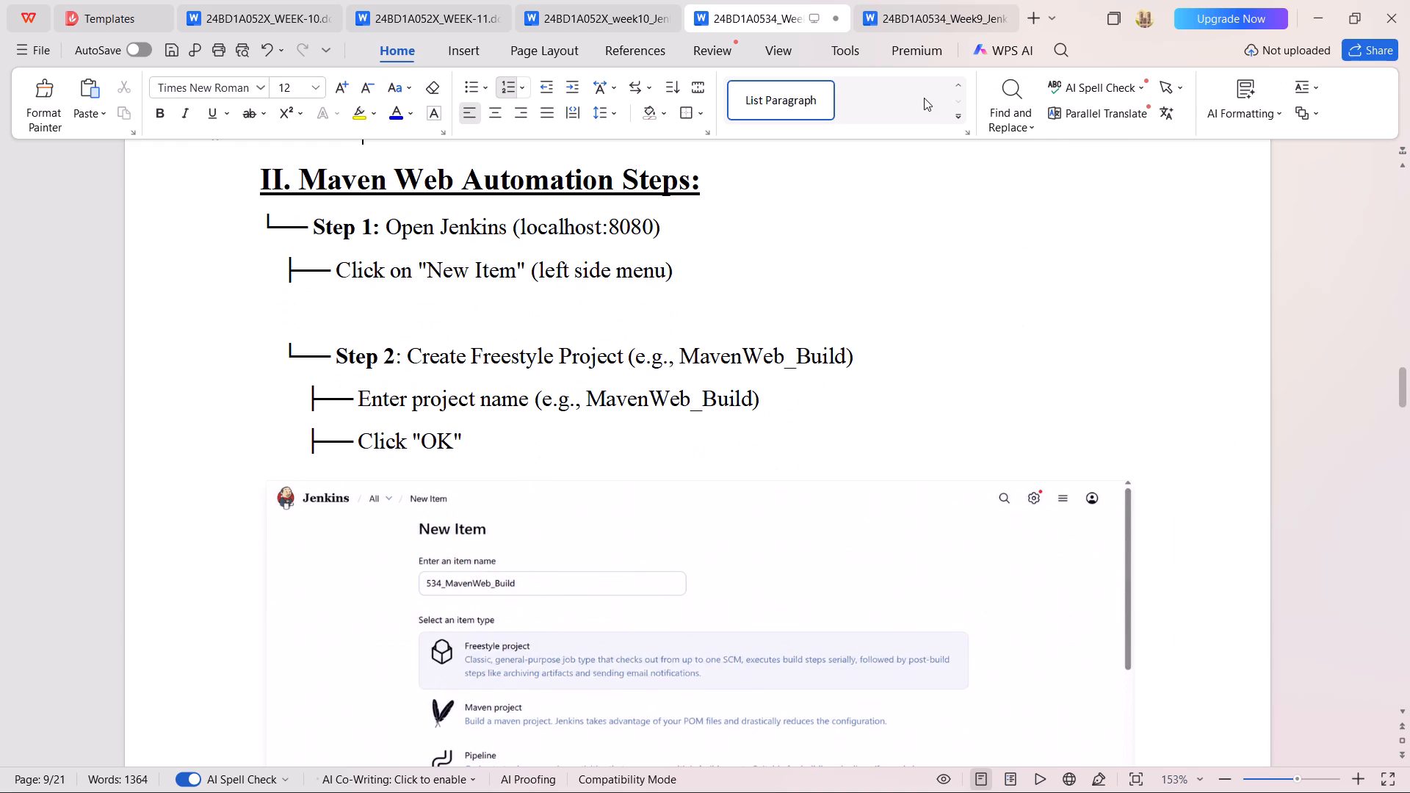
scroll(924, 98, "down", 1)
scroll(731, 584, "down", 1)
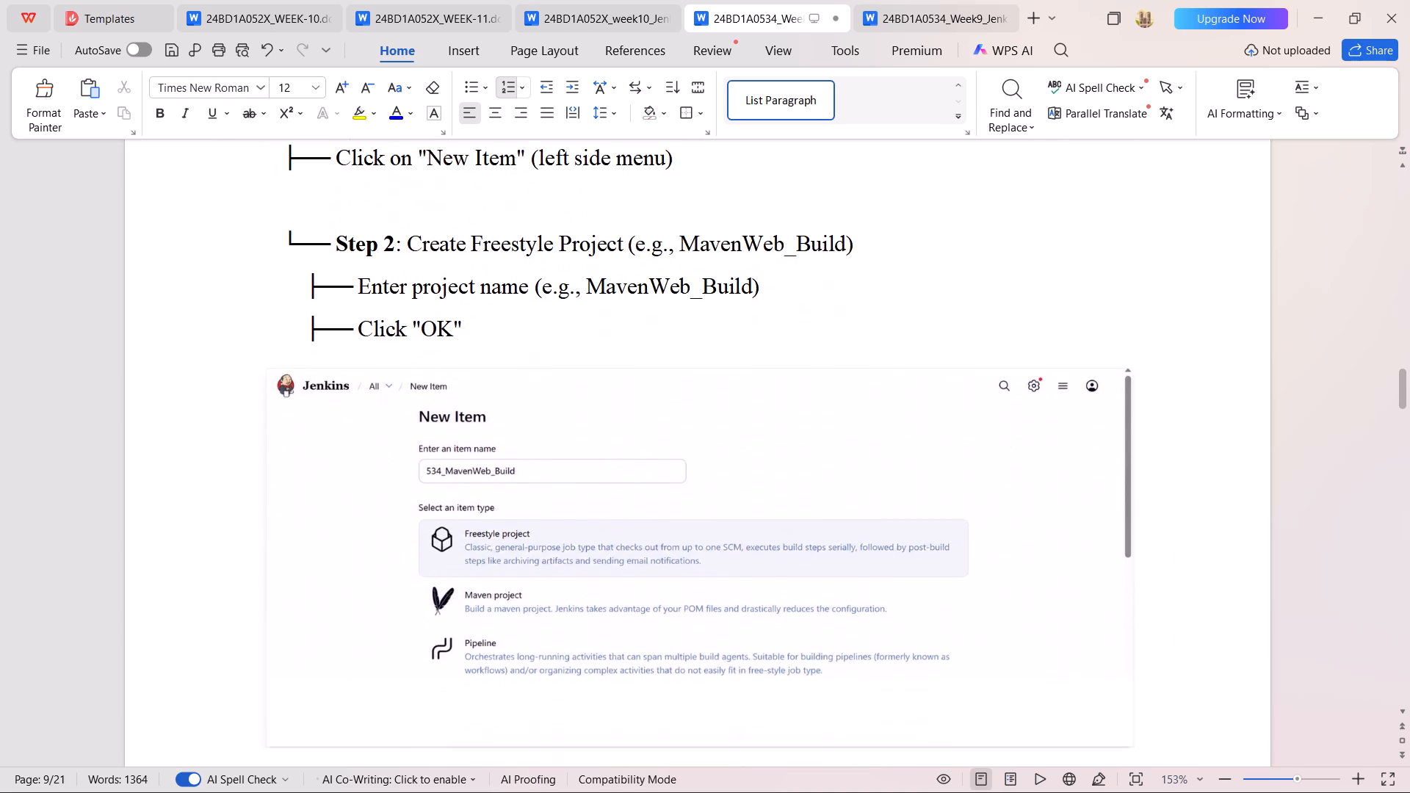
scroll(731, 584, "down", 1)
left_click(731, 584)
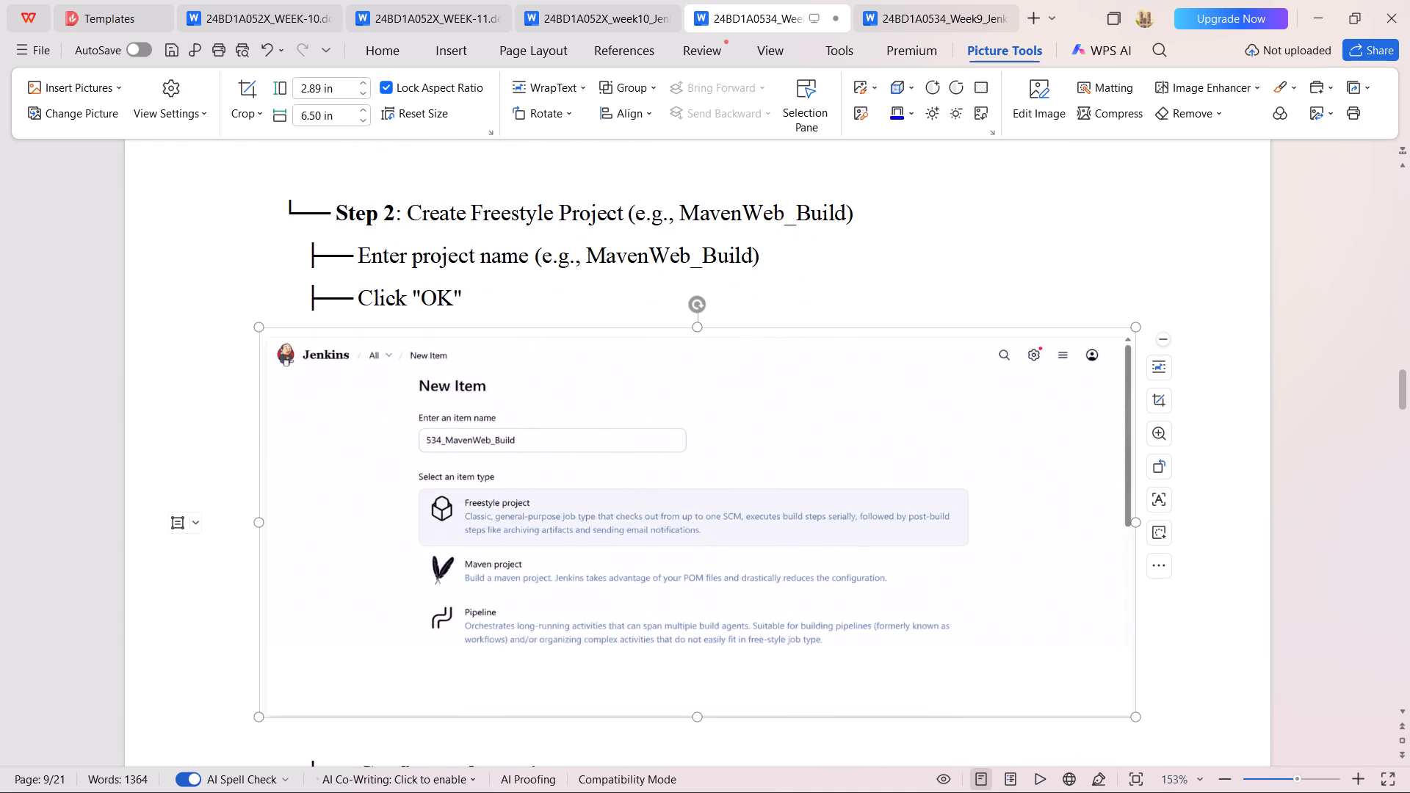
left_click(1162, 400)
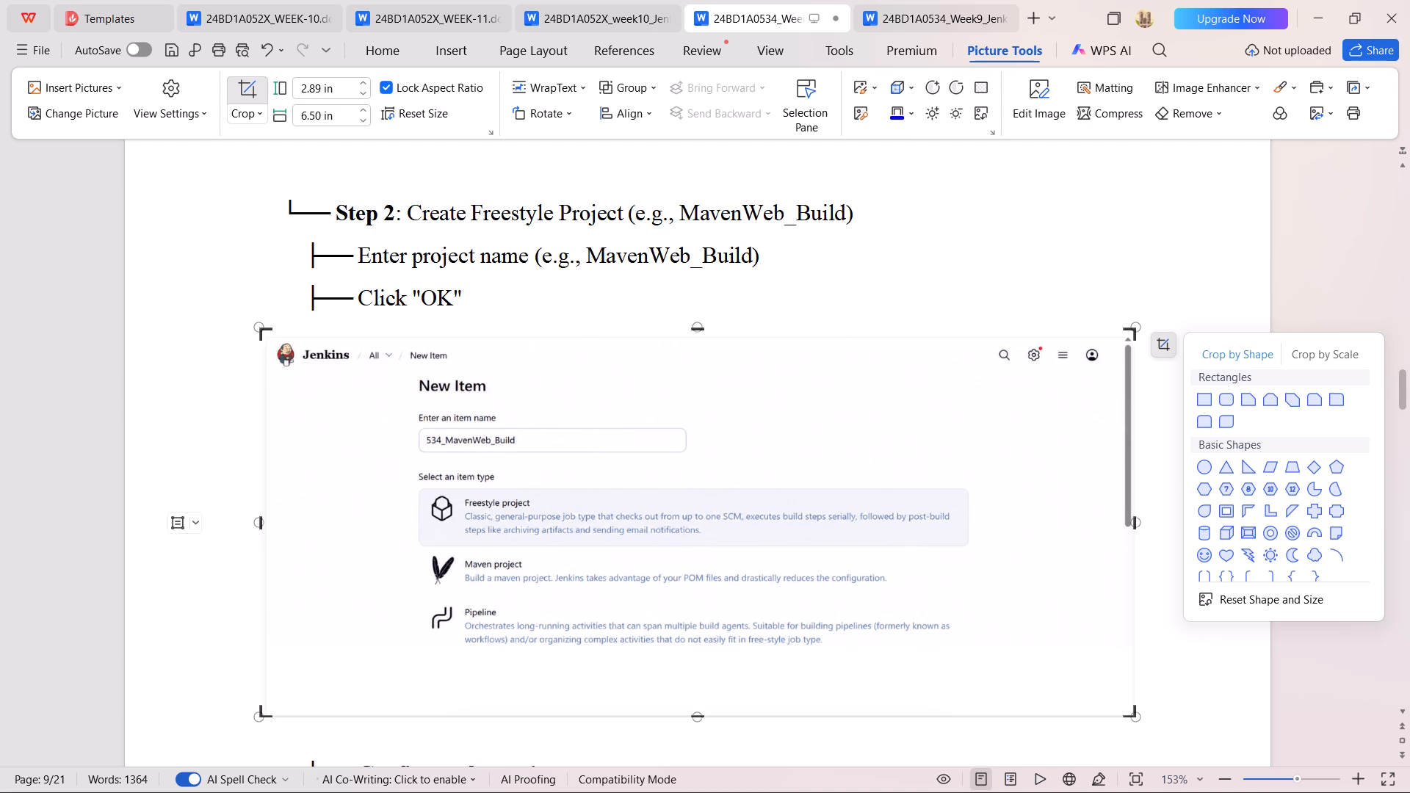
left_click_drag(260, 527, 443, 560)
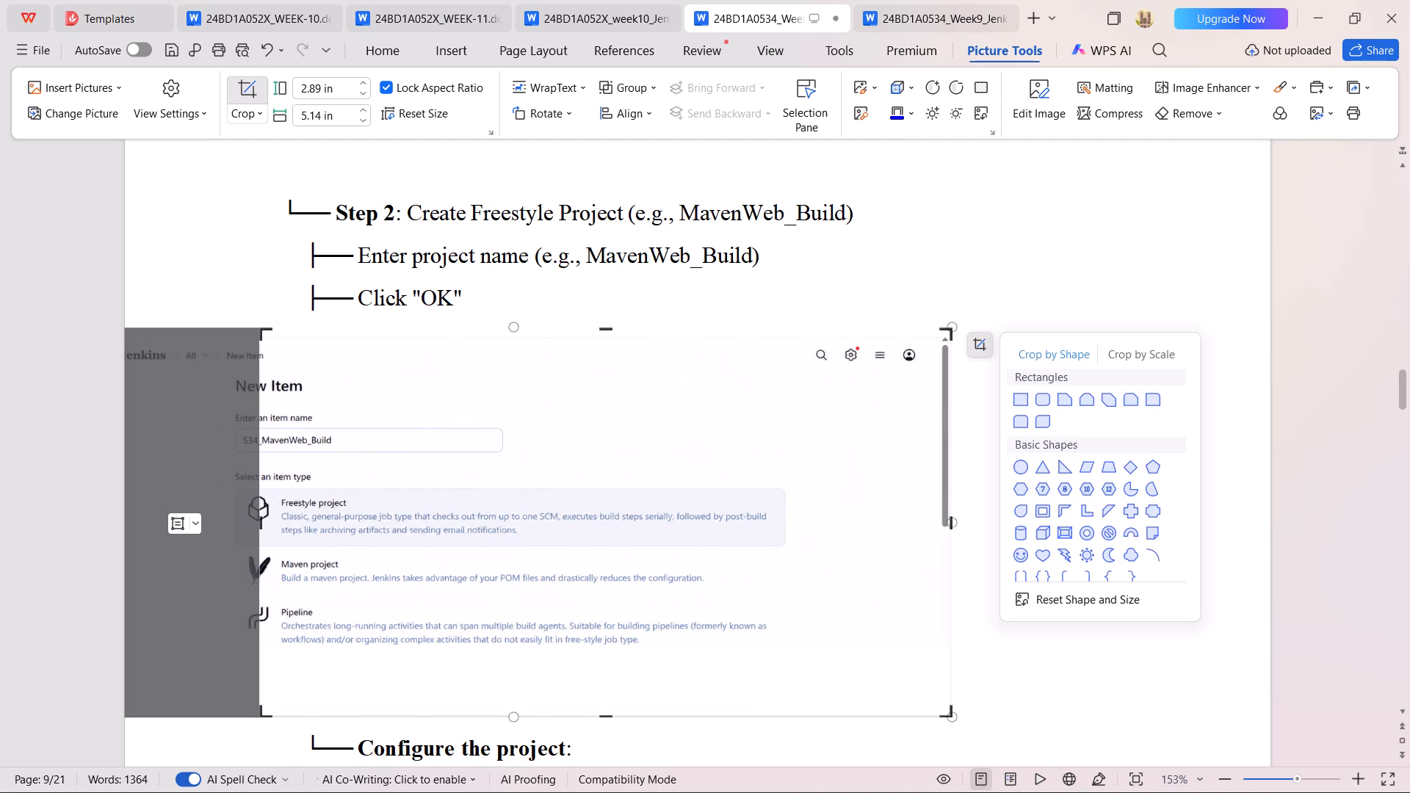
left_click(982, 581)
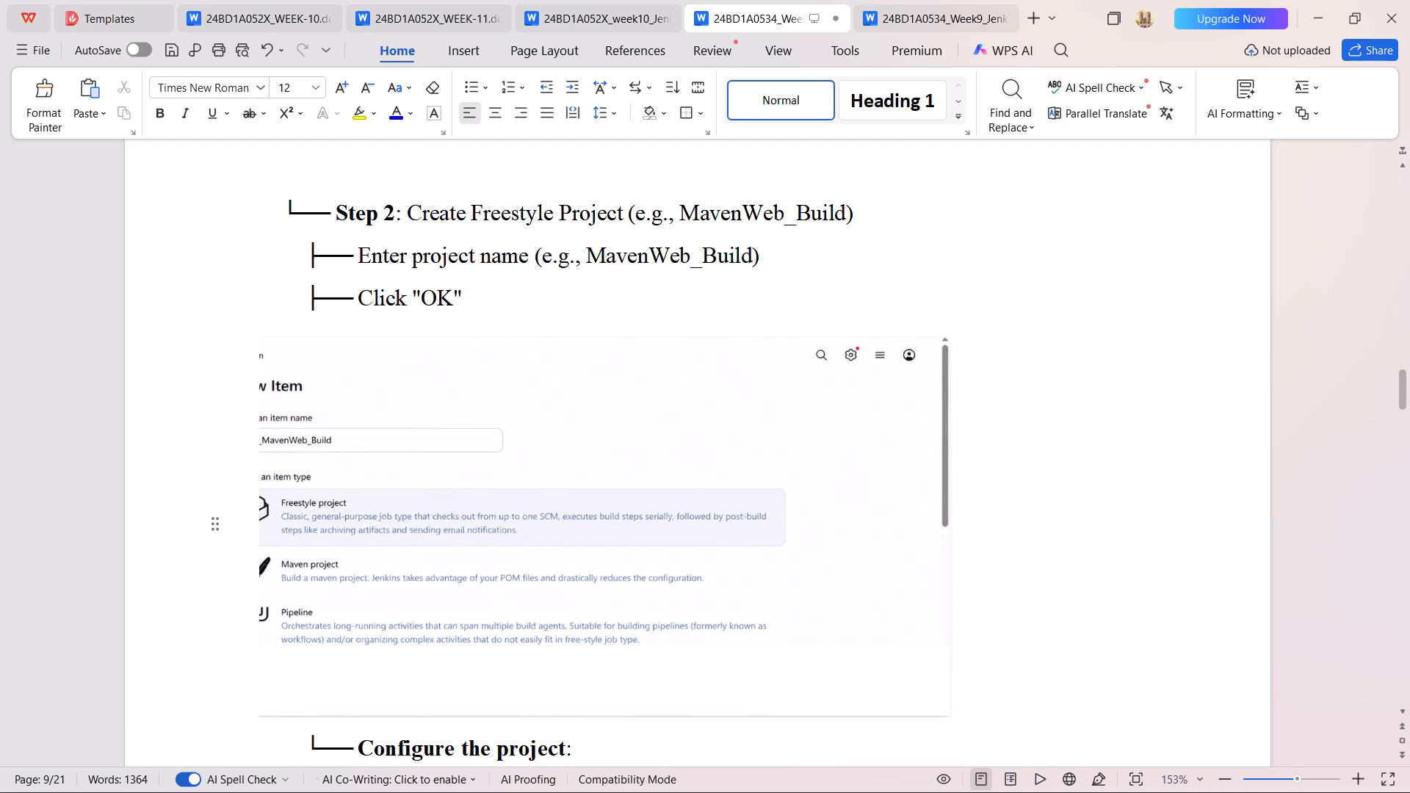
Crop the Maven targets screenshot with goal "clean" on page 10 to about 2.50 × 5.53 in, cutting off the Jenkins header, right margin and bottom edge.
scroll(982, 581, "down", 1)
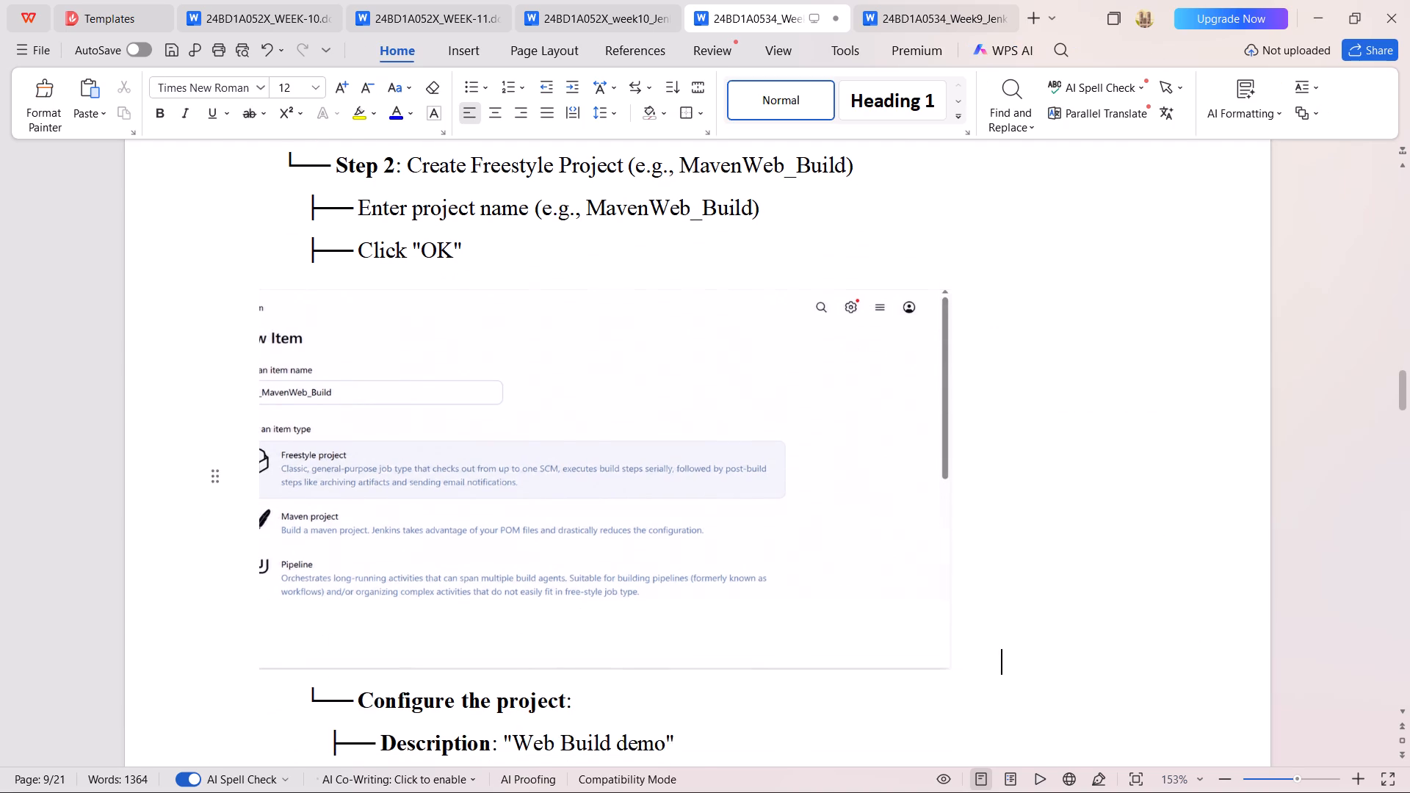
scroll(982, 581, "down", 6)
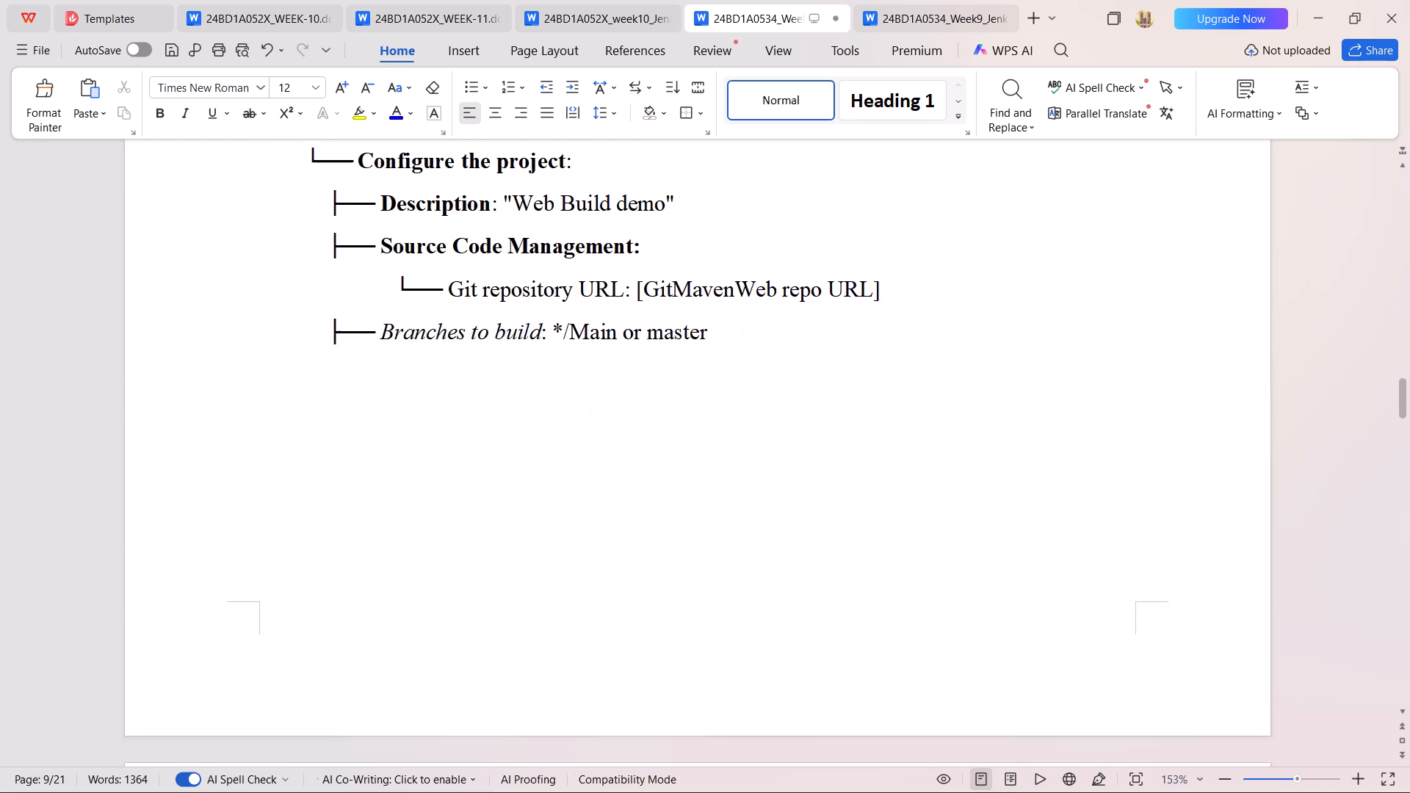
scroll(982, 581, "down", 3)
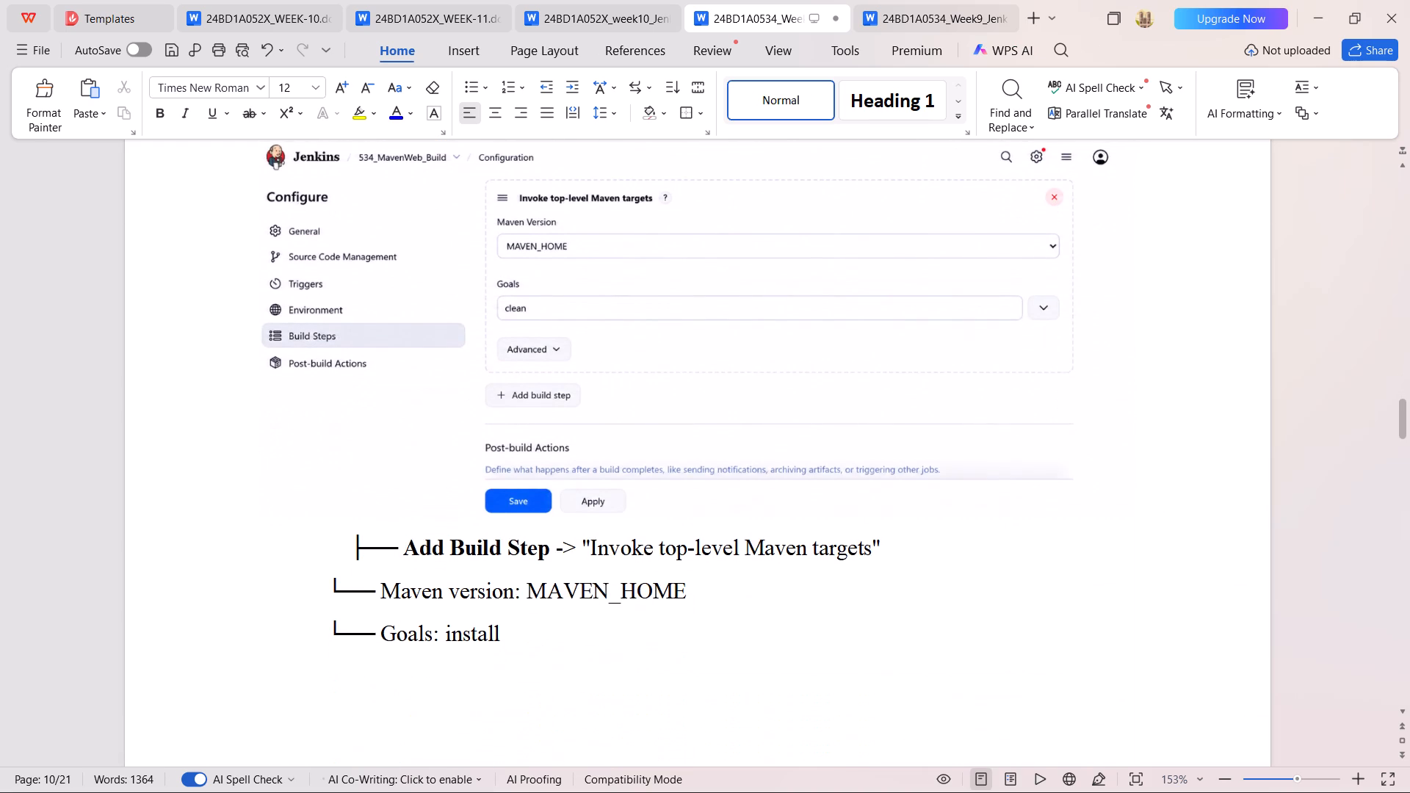
scroll(612, 469, "up", 1)
left_click(612, 469)
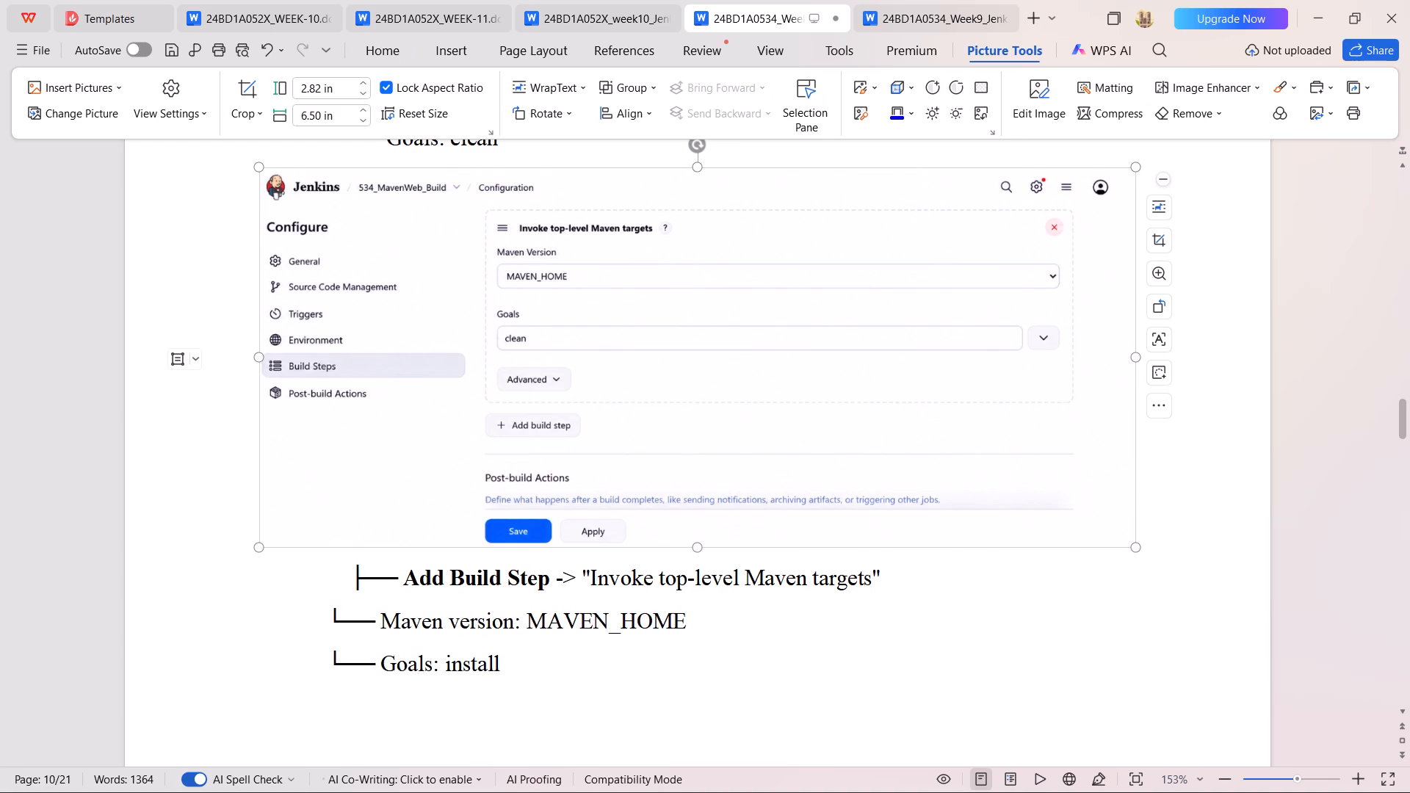
left_click(1160, 243)
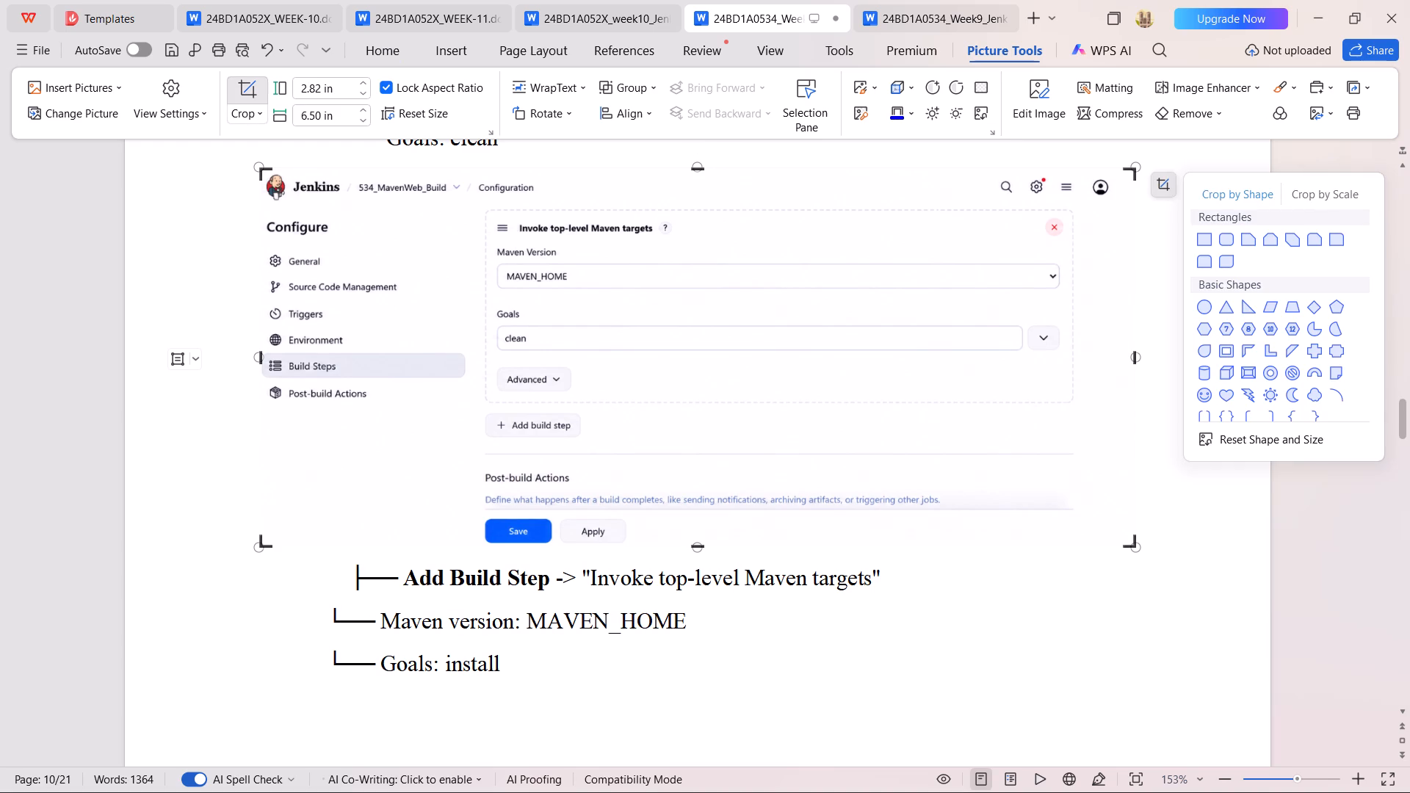
left_click_drag(701, 171, 701, 205)
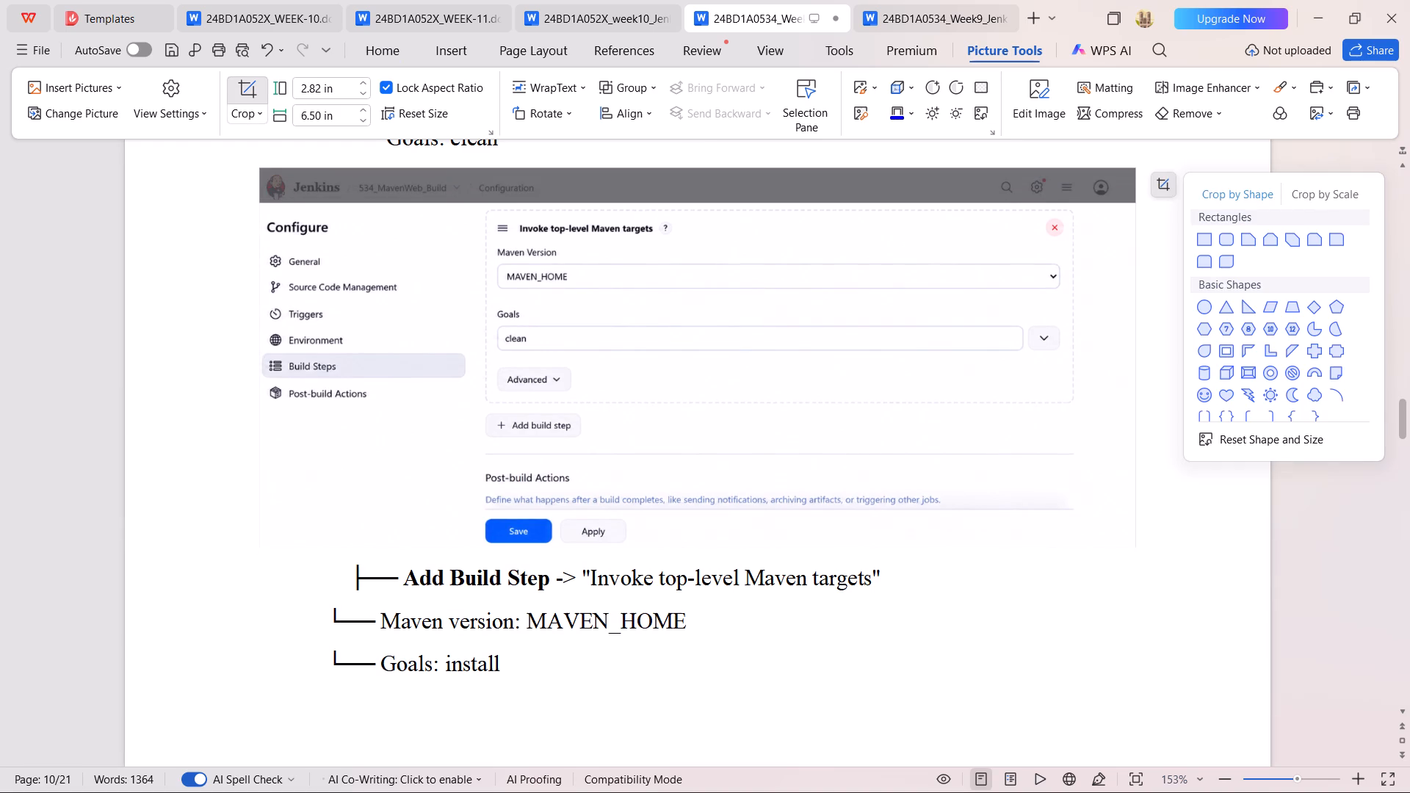
left_click_drag(701, 205, 706, 203)
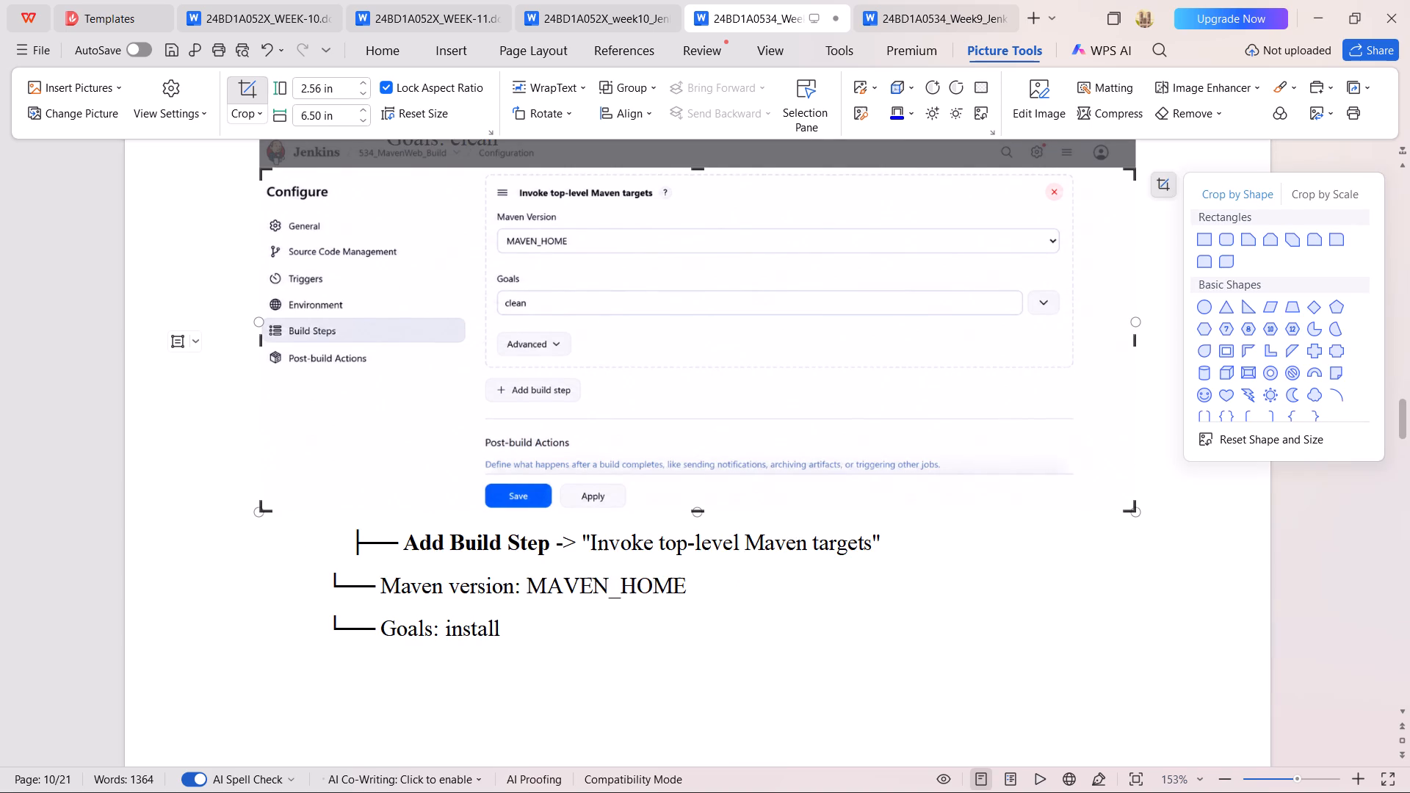
left_click_drag(1132, 509, 1024, 487)
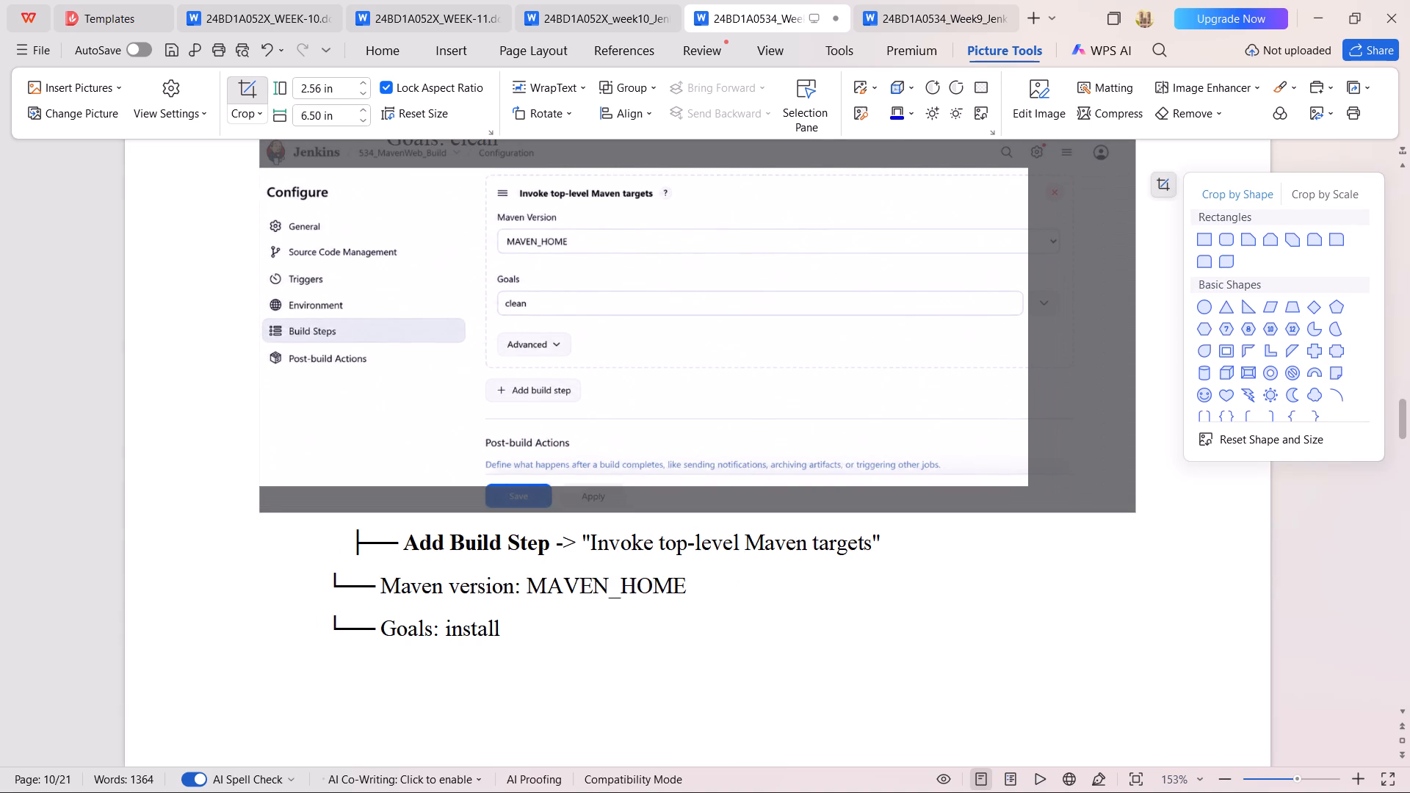
left_click_drag(1024, 487, 1005, 506)
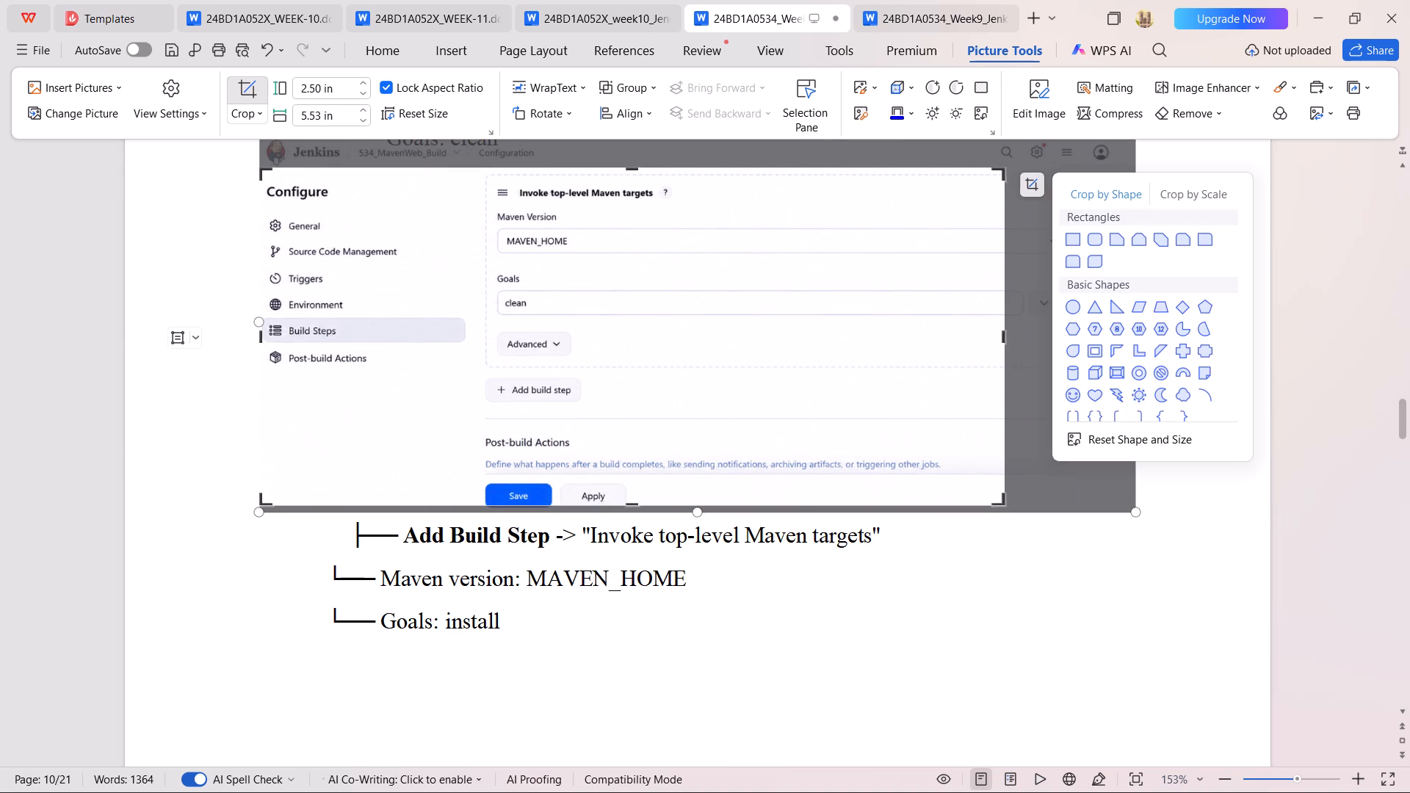
left_click(1031, 629)
Crop the Build Steps screenshot with goal "install" on page 11 to about 2.66 × 5.27 in, cutting off the Jenkins header and right margin.
scroll(1031, 629, "down", 3)
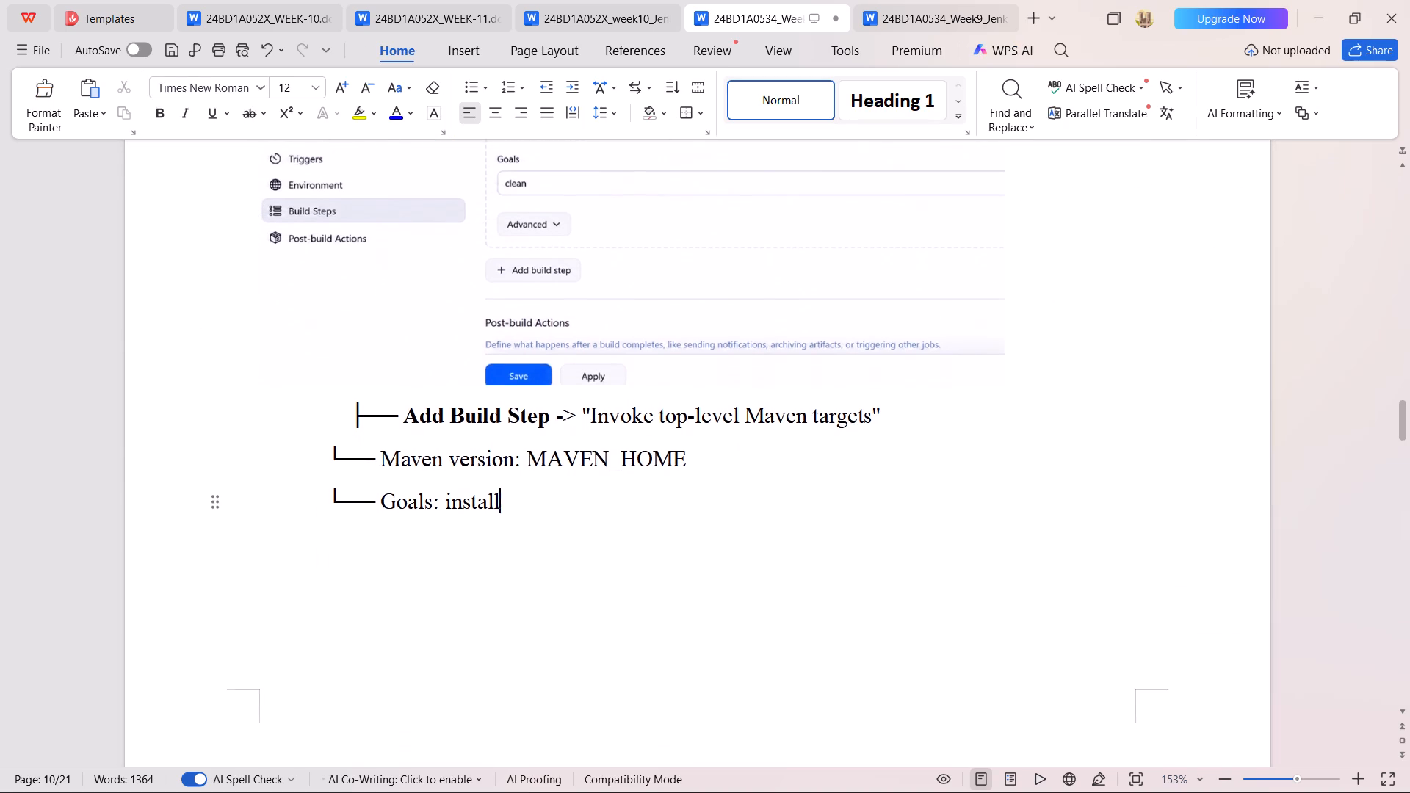
scroll(1031, 629, "down", 3)
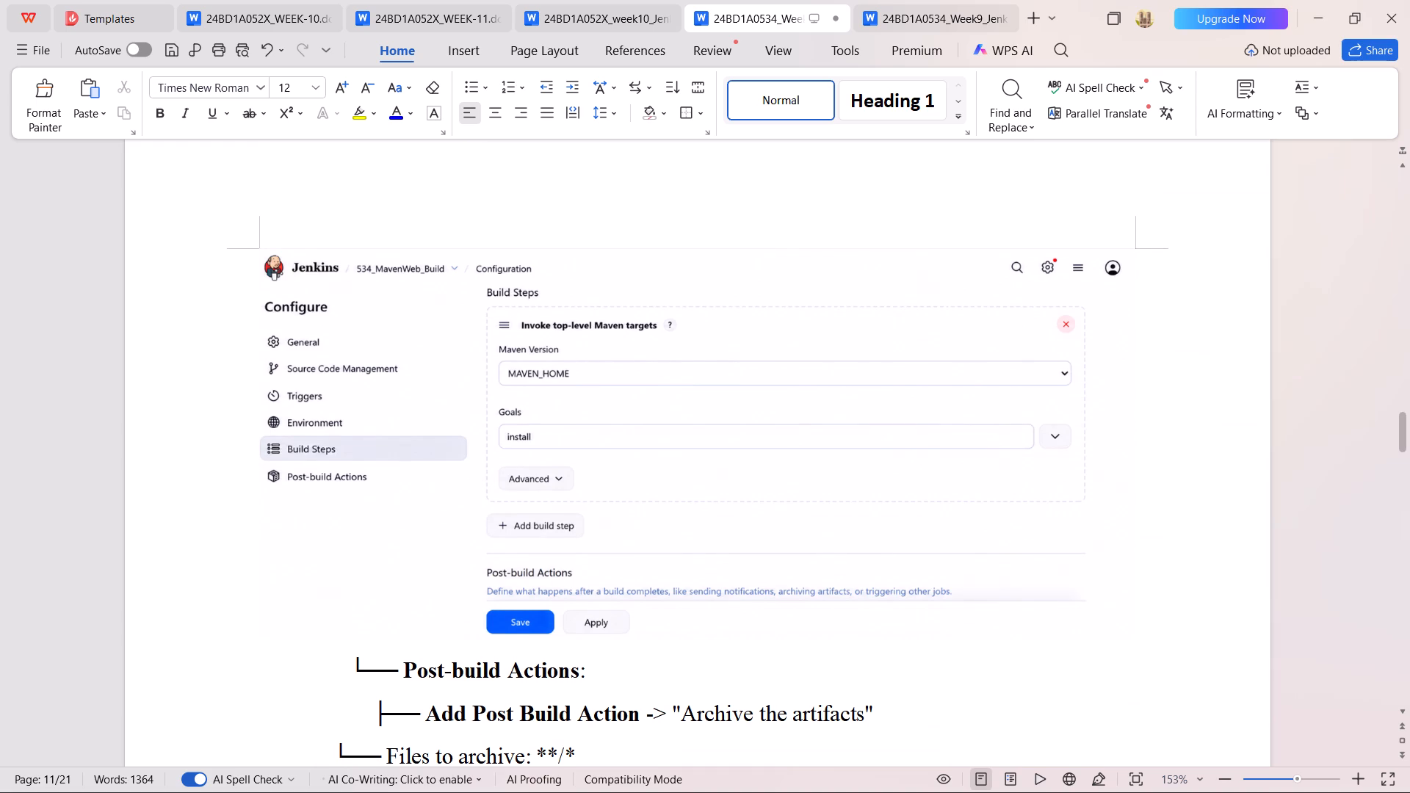
left_click(751, 431)
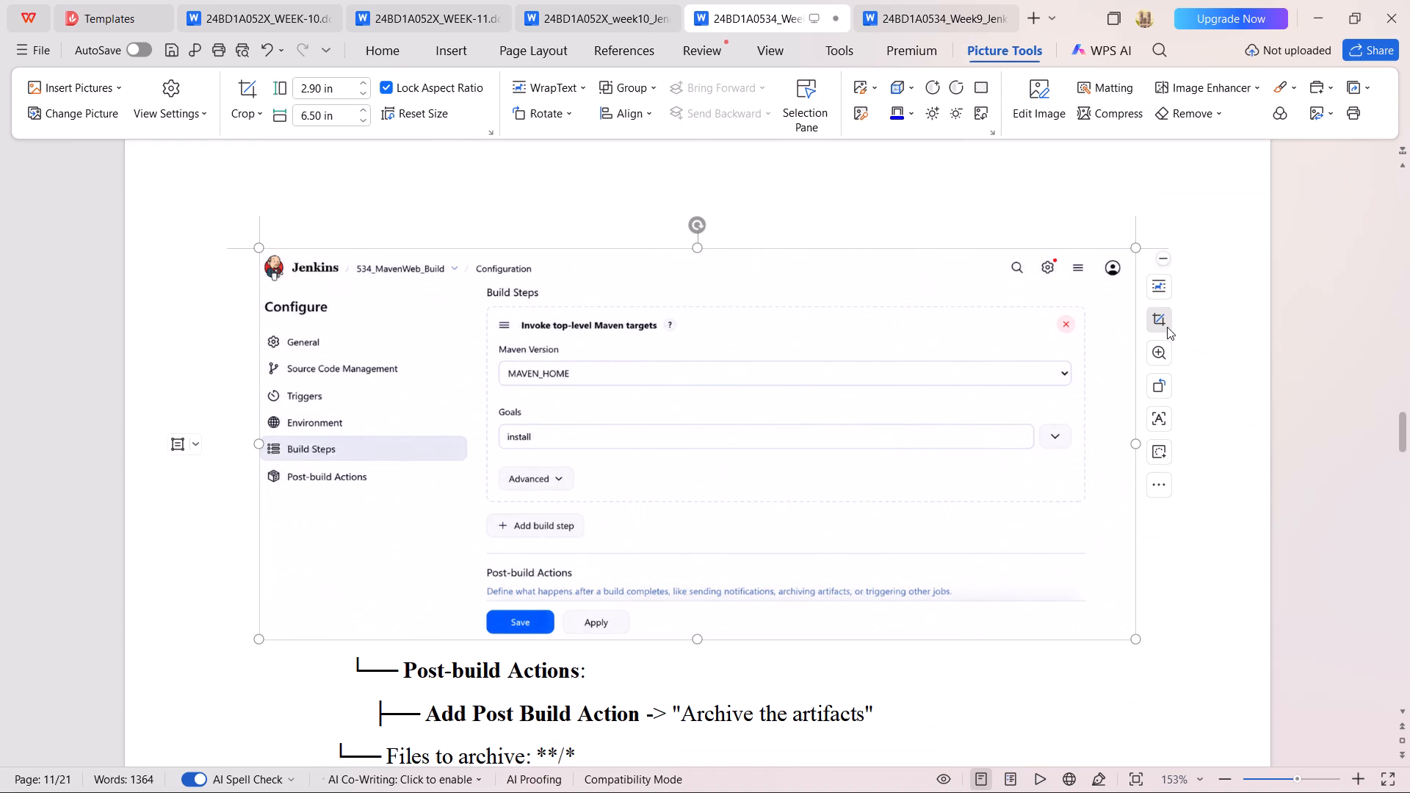
left_click(1163, 327)
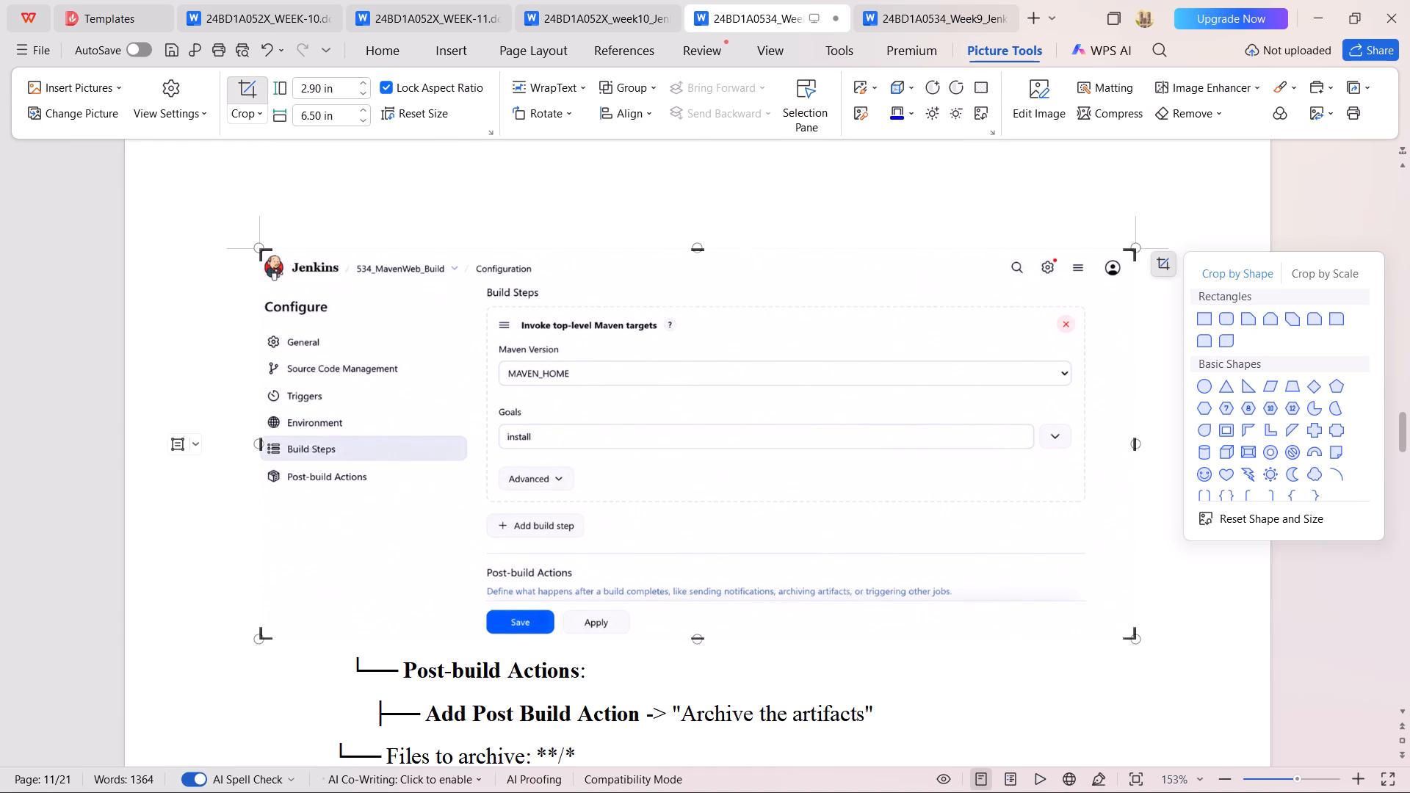
left_click_drag(1136, 253, 1038, 281)
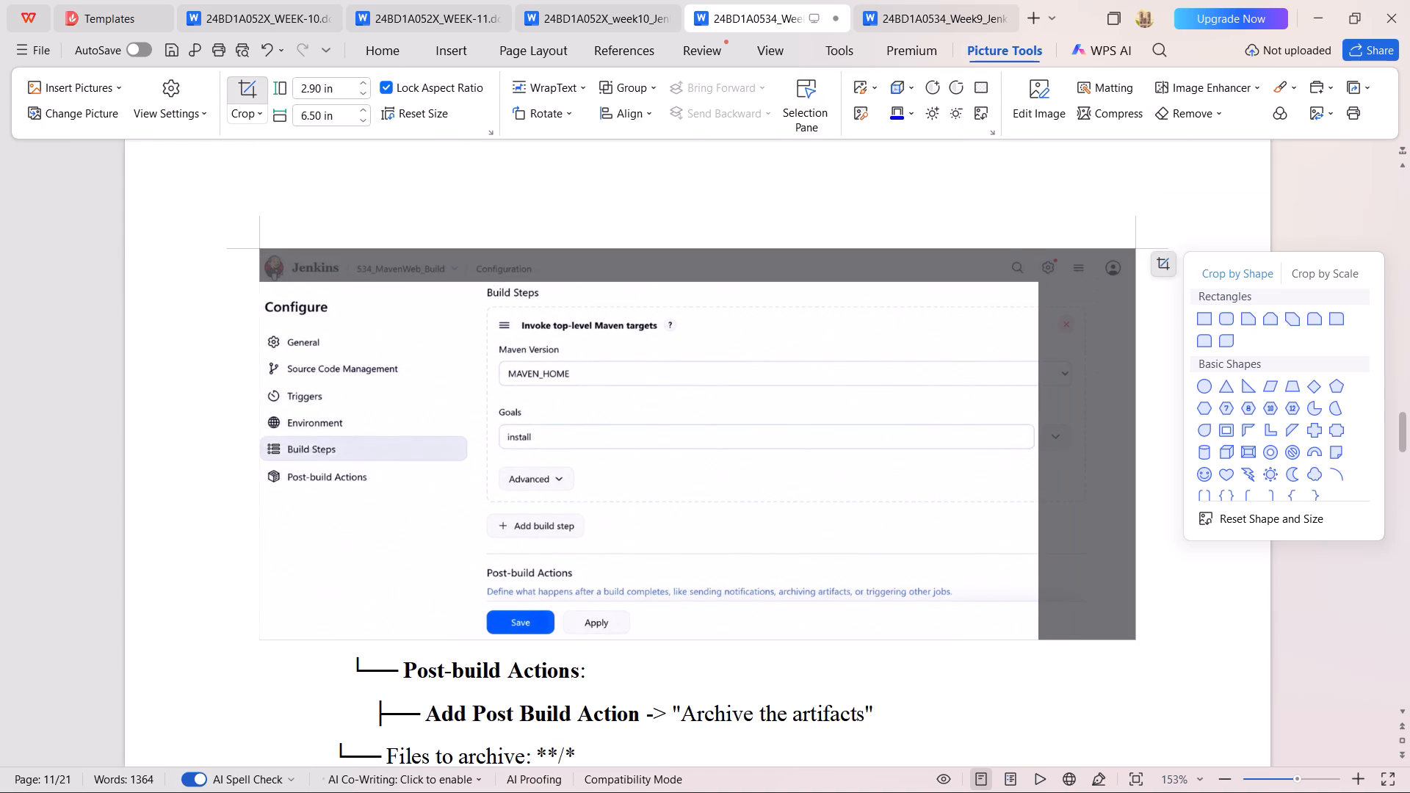
left_click_drag(1038, 281, 970, 280)
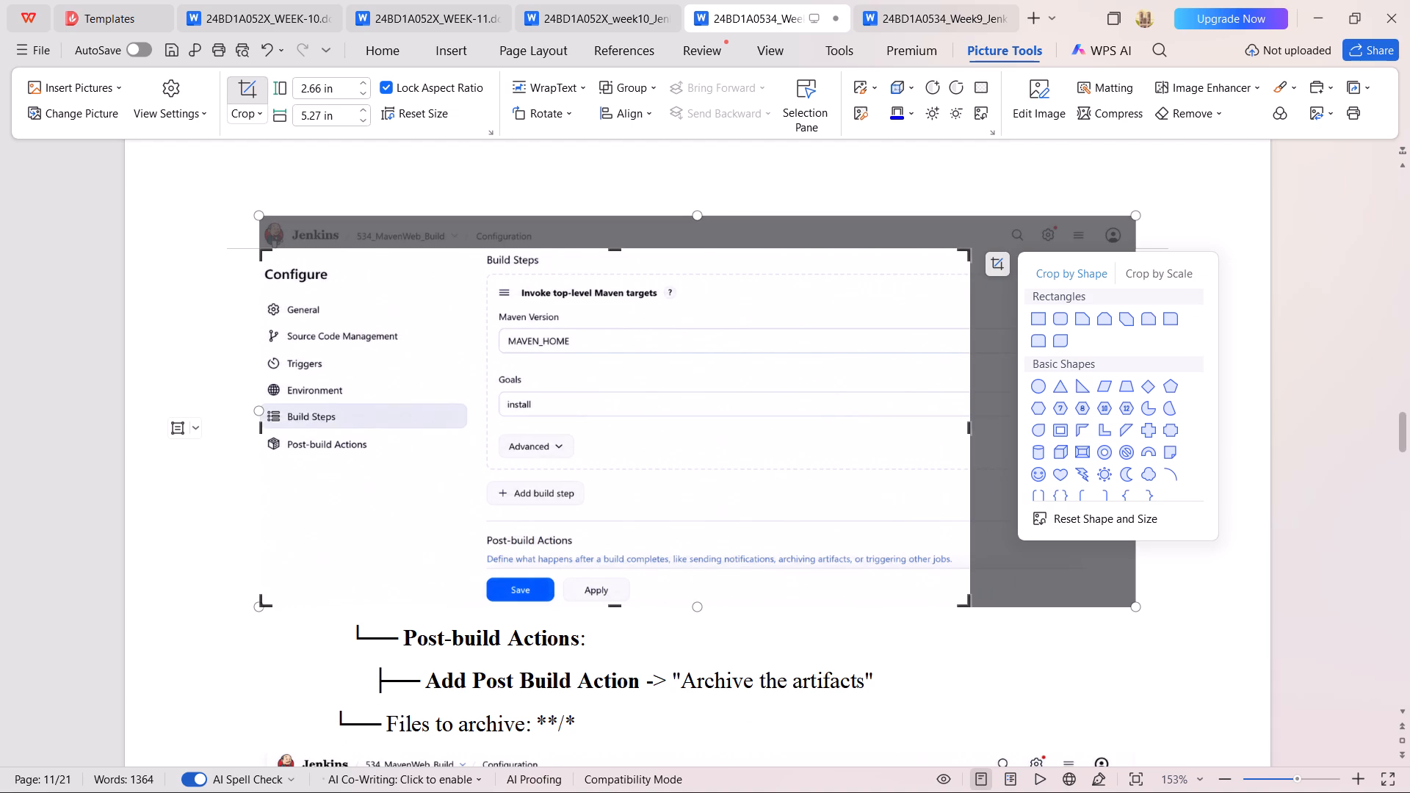
left_click(1176, 660)
Crop the "Archive the artifacts" post-build screenshot on page 11 to about 2.62 × 5.64 in, cutting off the Jenkins header and right margin.
scroll(1176, 660, "down", 4)
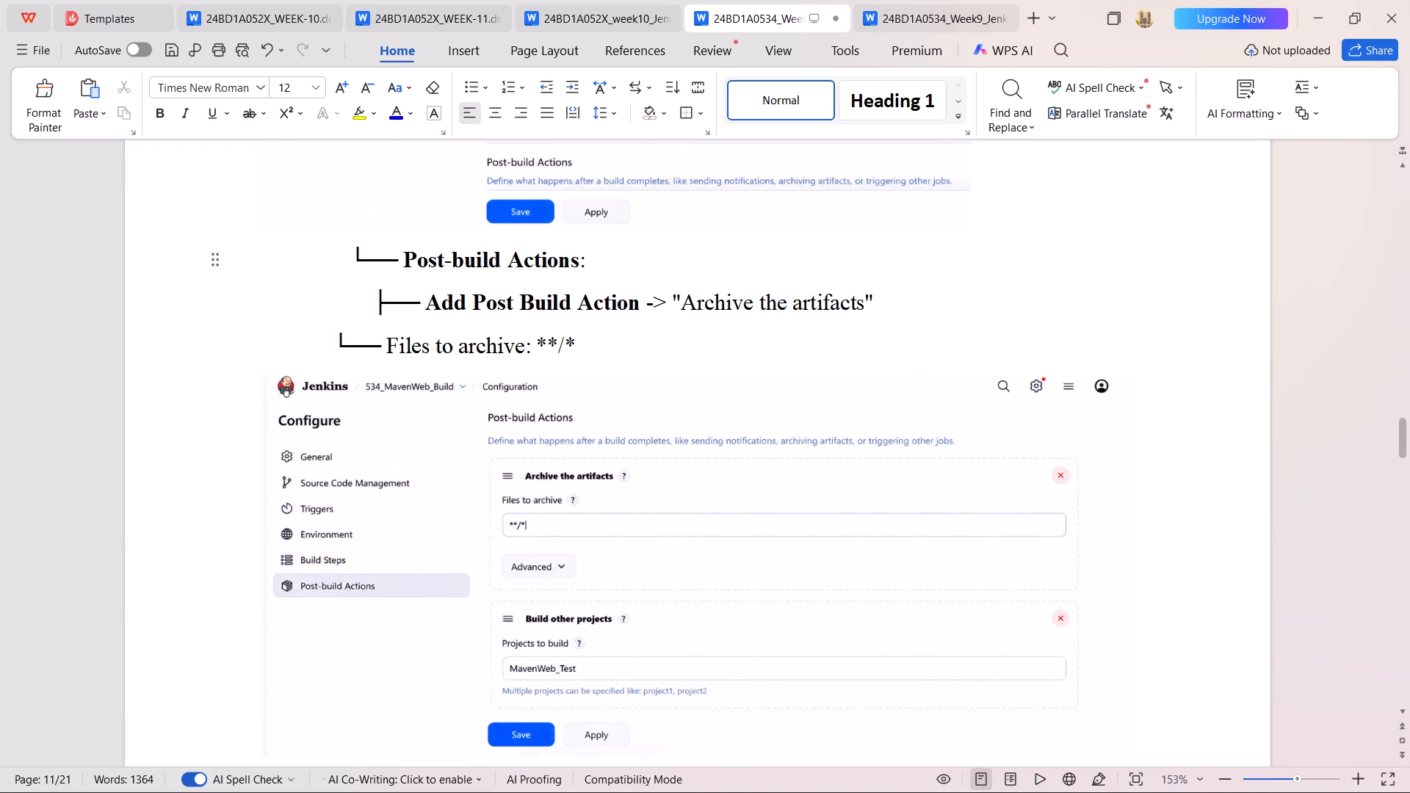
scroll(1176, 660, "down", 2)
scroll(895, 539, "down", 1)
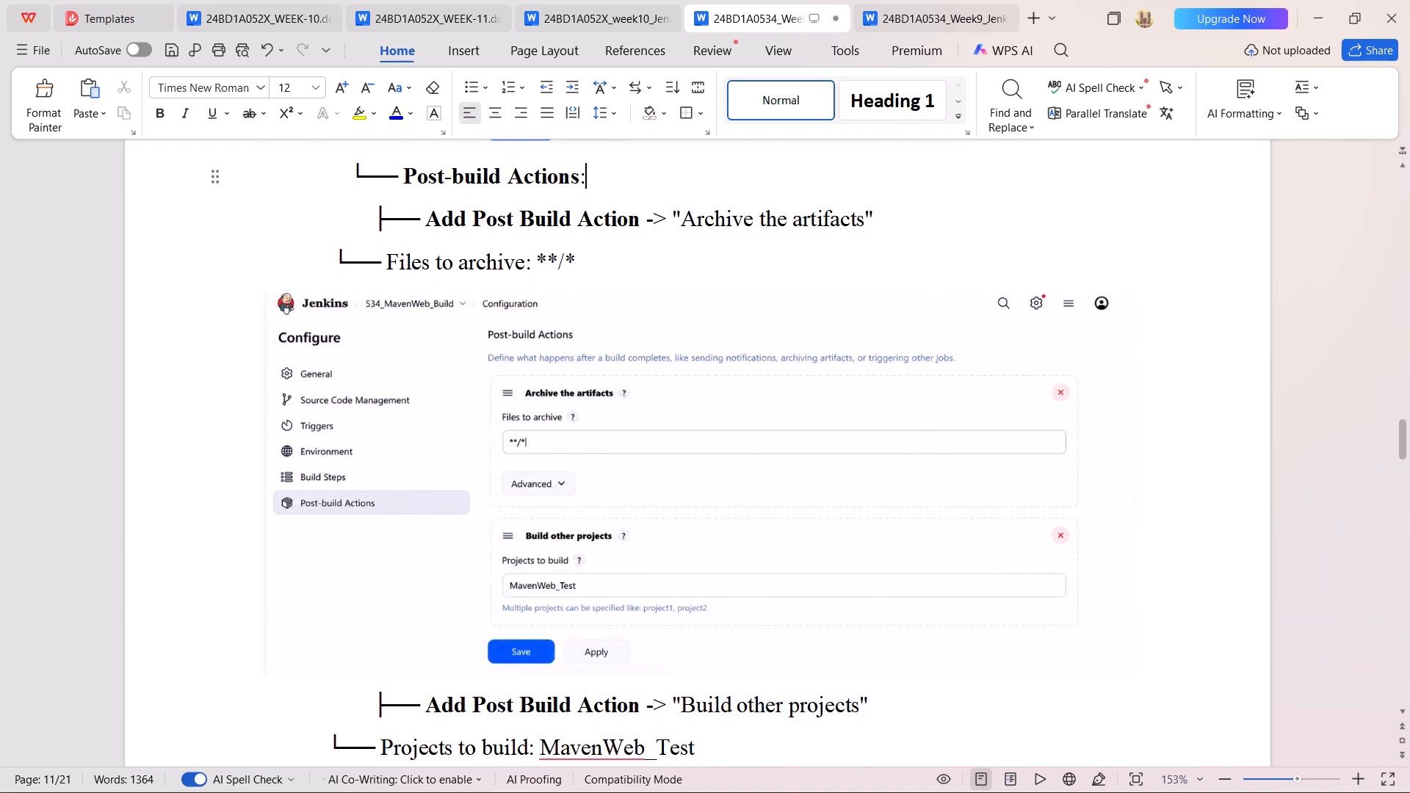
scroll(895, 539, "down", 1)
left_click(779, 496)
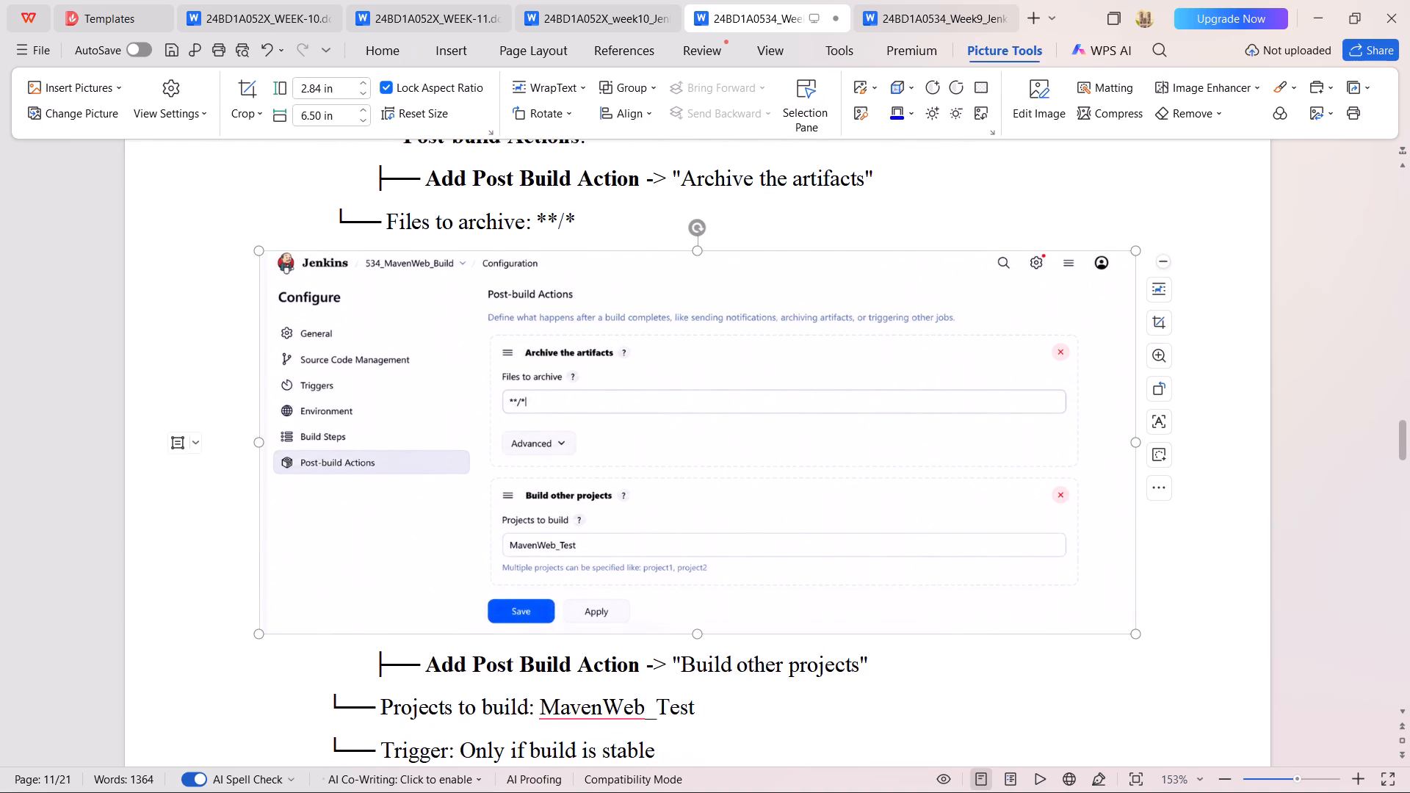
left_click(1171, 330)
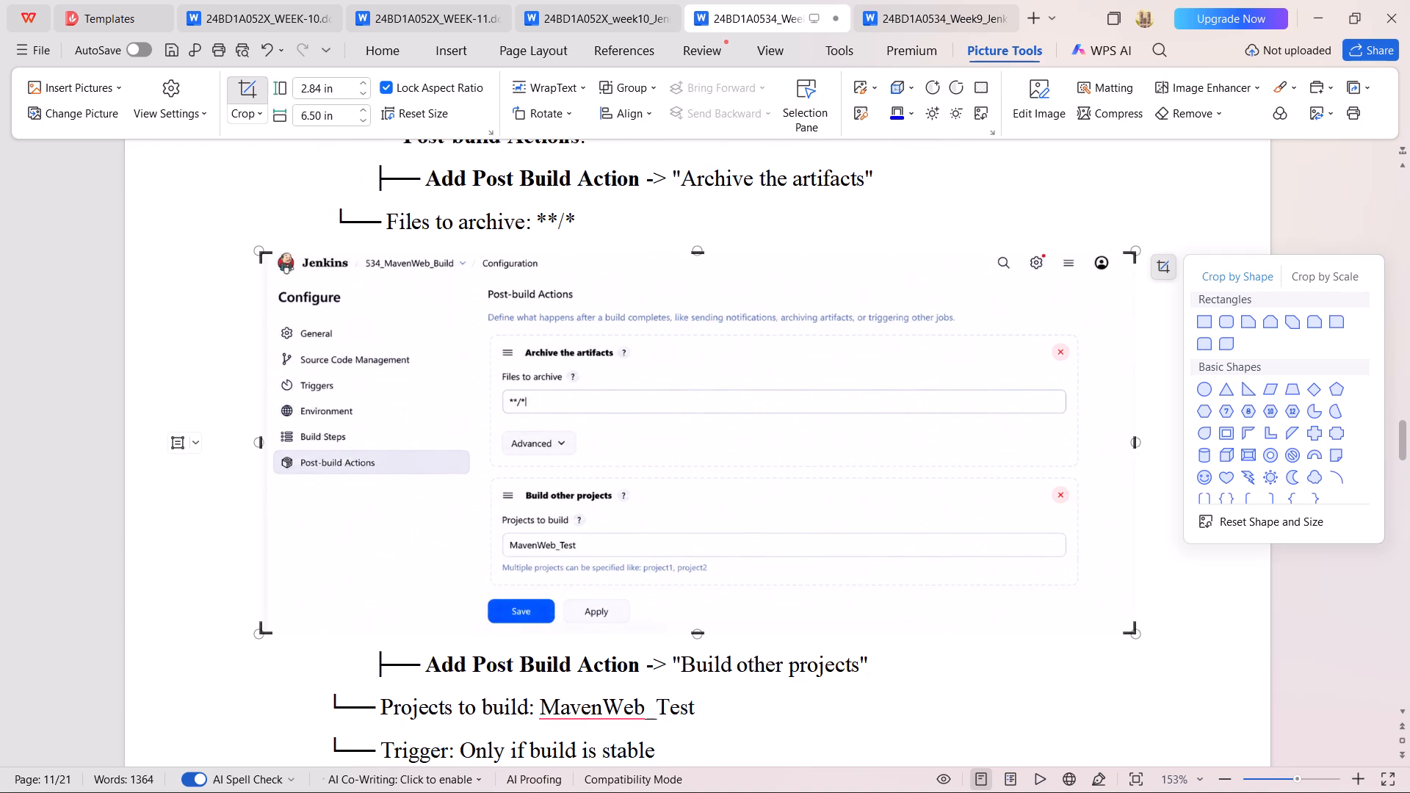
left_click_drag(1132, 253, 1022, 294)
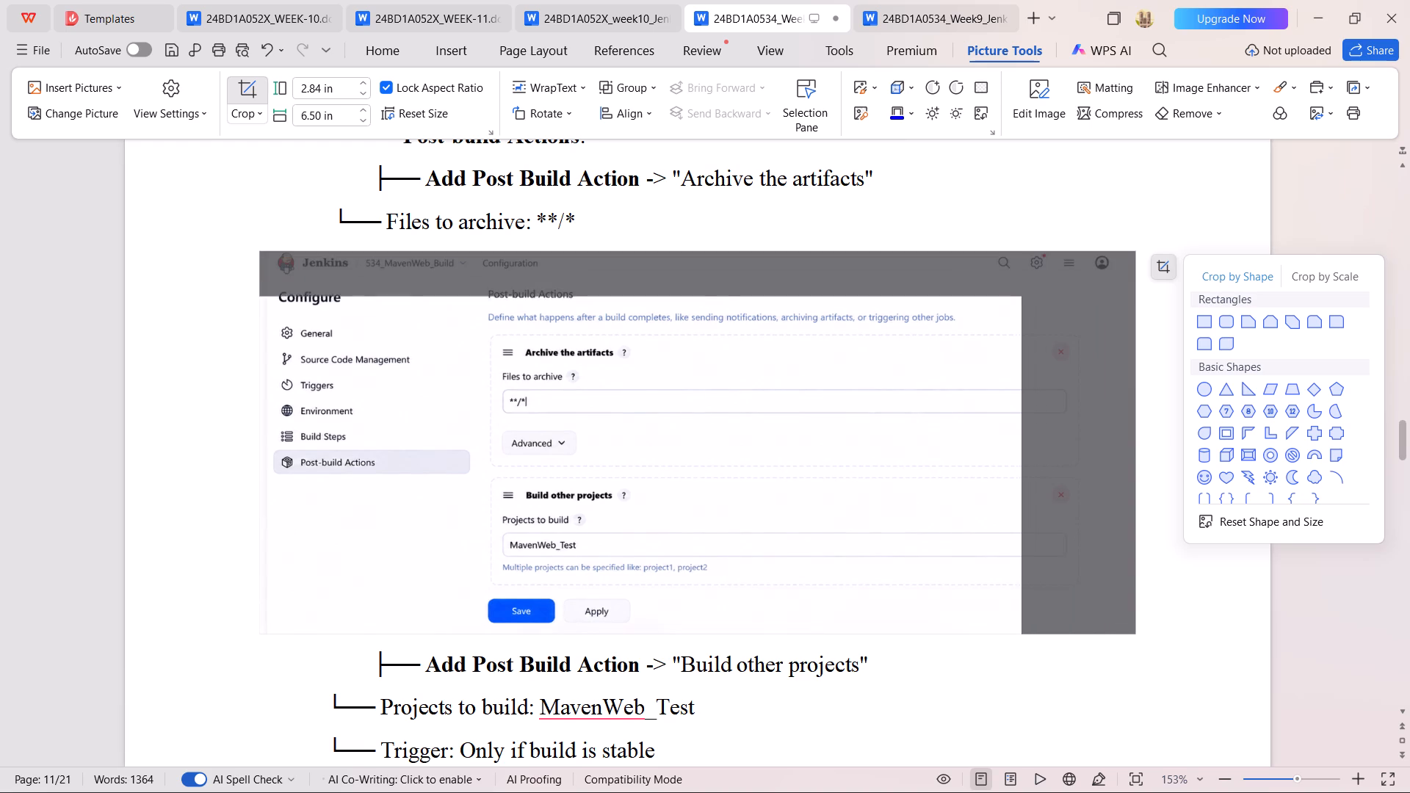
left_click_drag(1022, 294, 1020, 281)
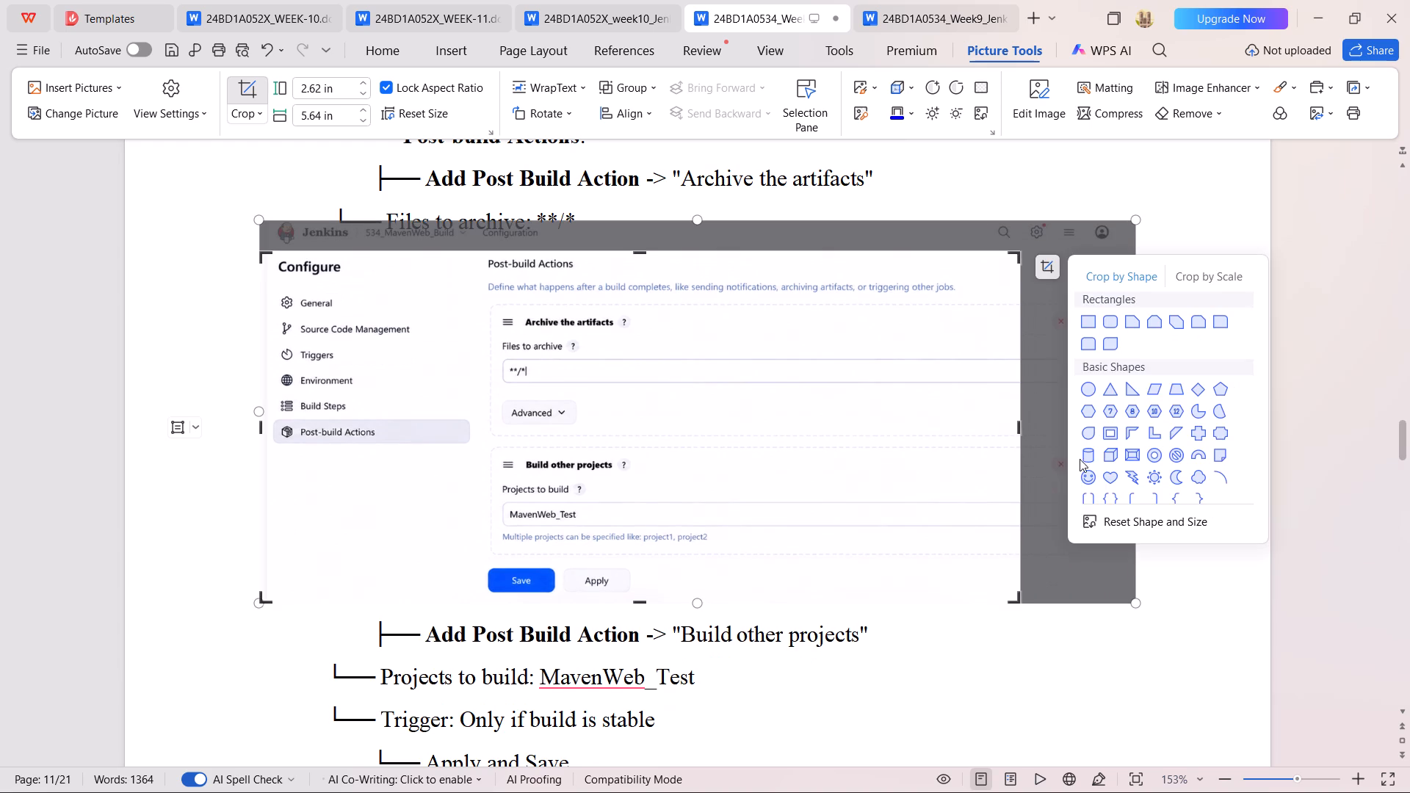
left_click(1050, 674)
Crop the "Build other projects" post-build screenshot at the top of page 12, cutting off the Jenkins header and right margin.
scroll(1050, 674, "down", 2)
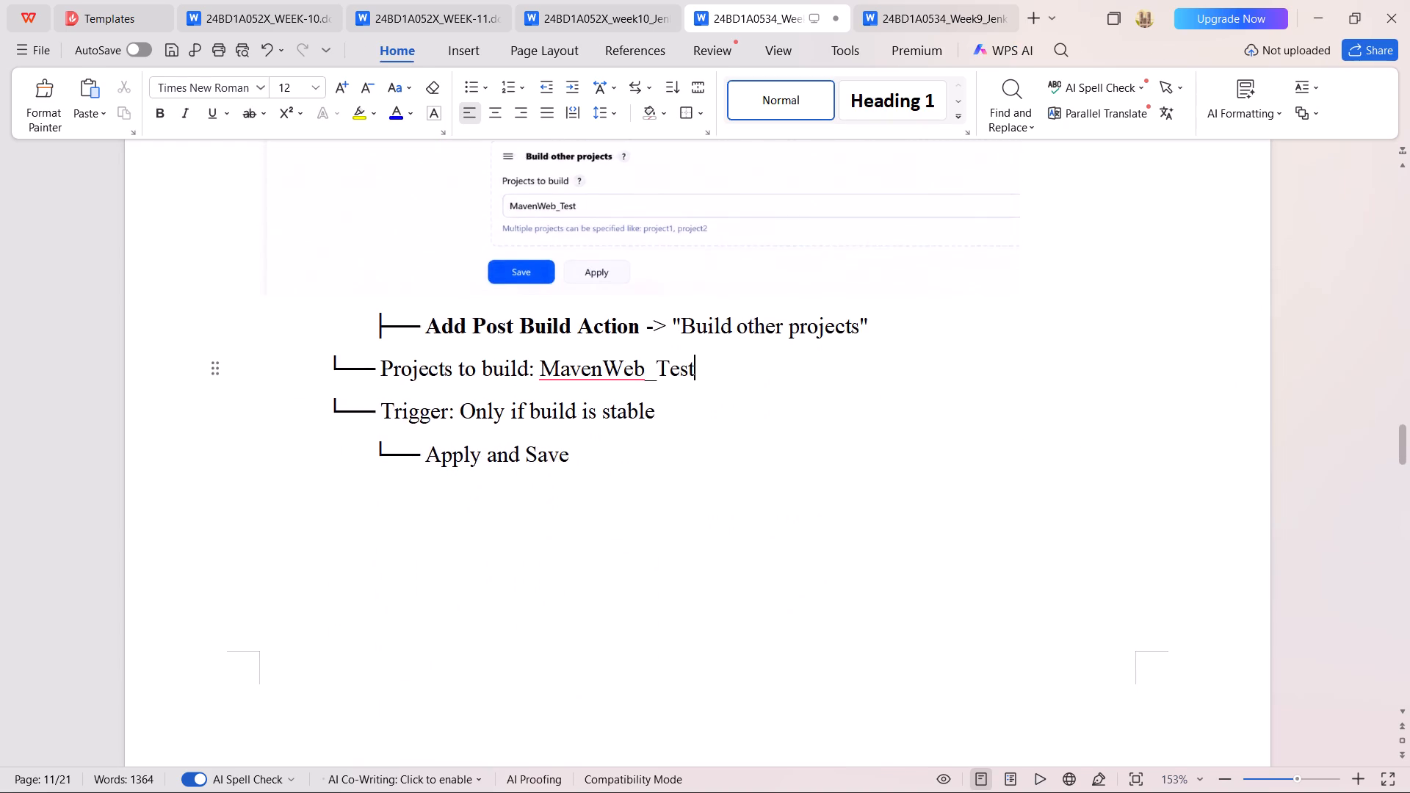
scroll(1050, 674, "down", 3)
scroll(1050, 674, "up", 2)
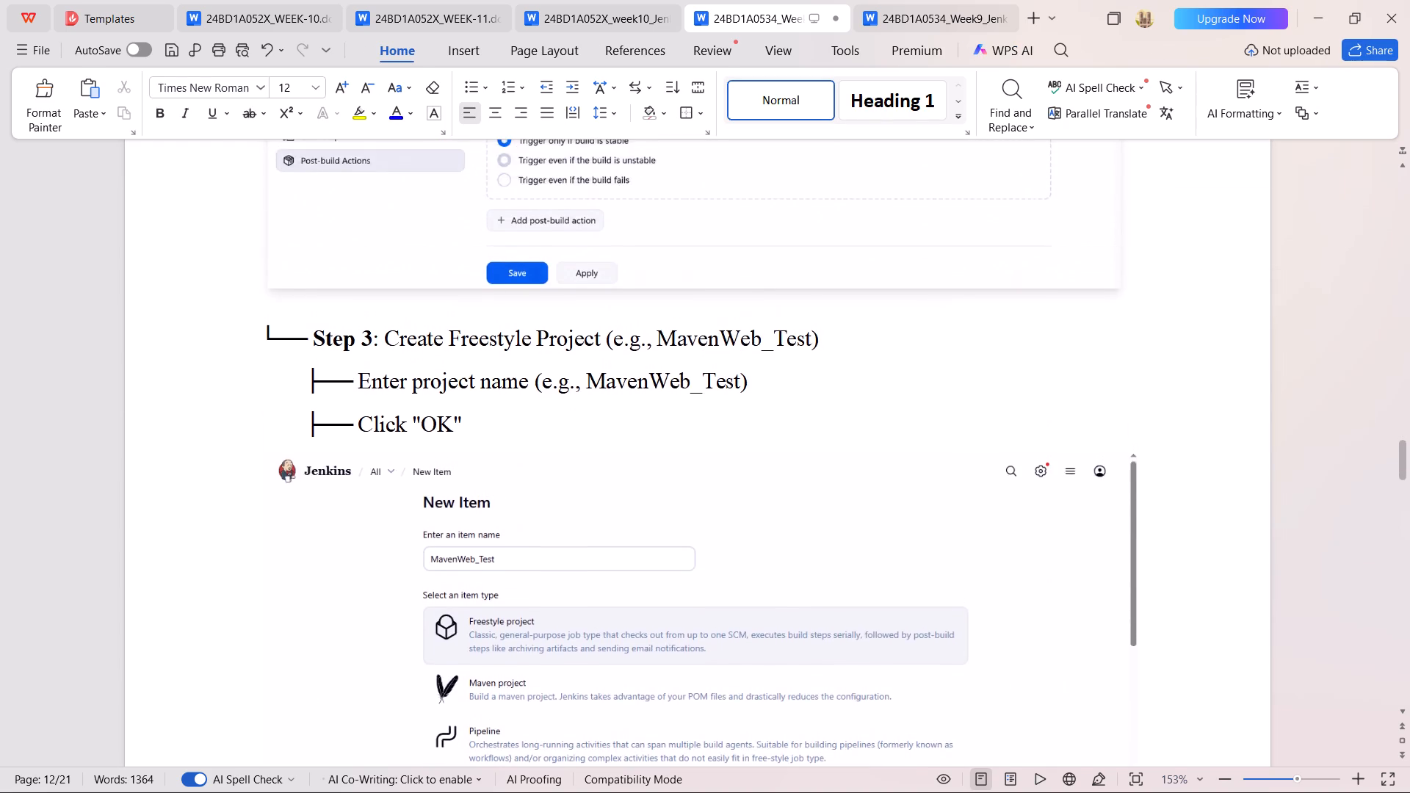
scroll(1050, 674, "up", 2)
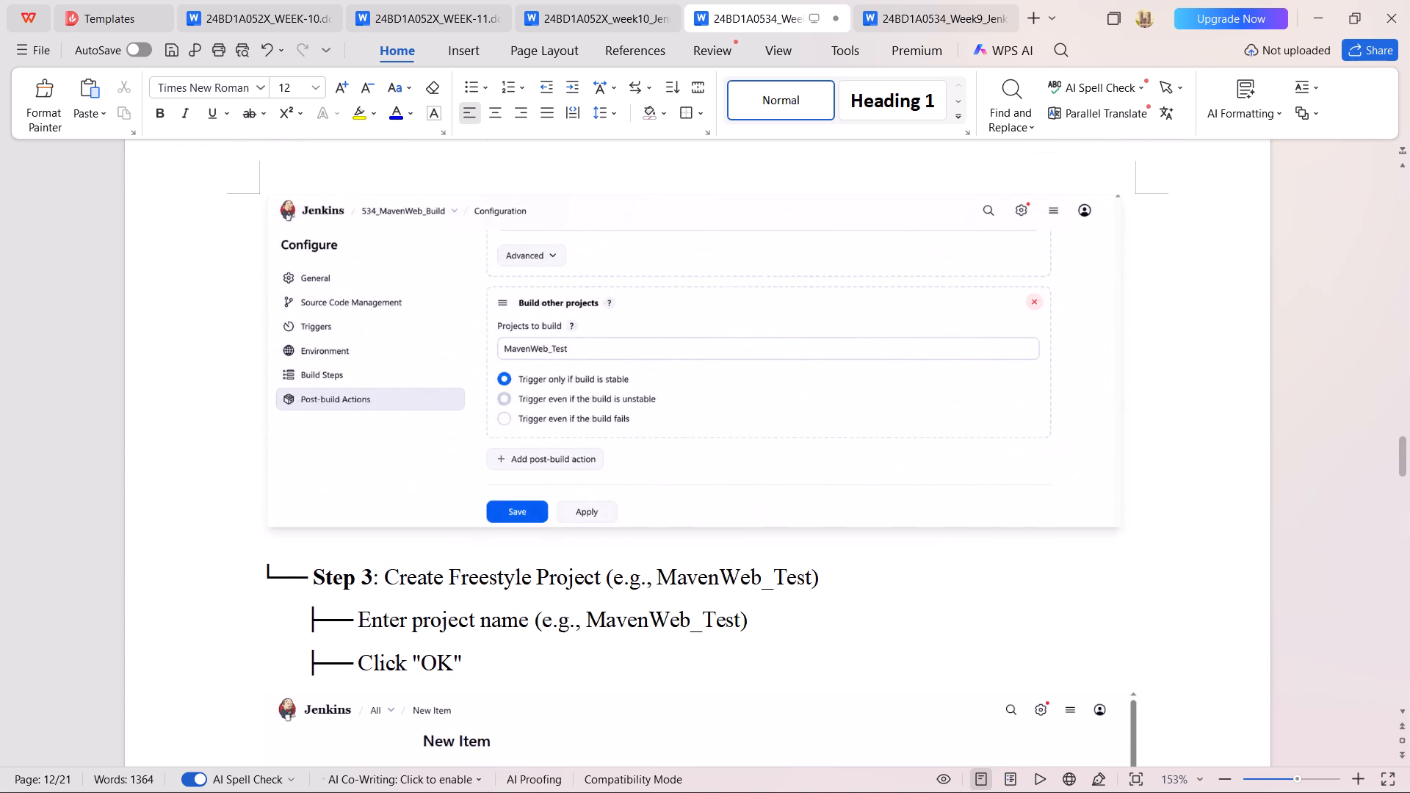
scroll(1050, 674, "up", 1)
left_click(935, 356)
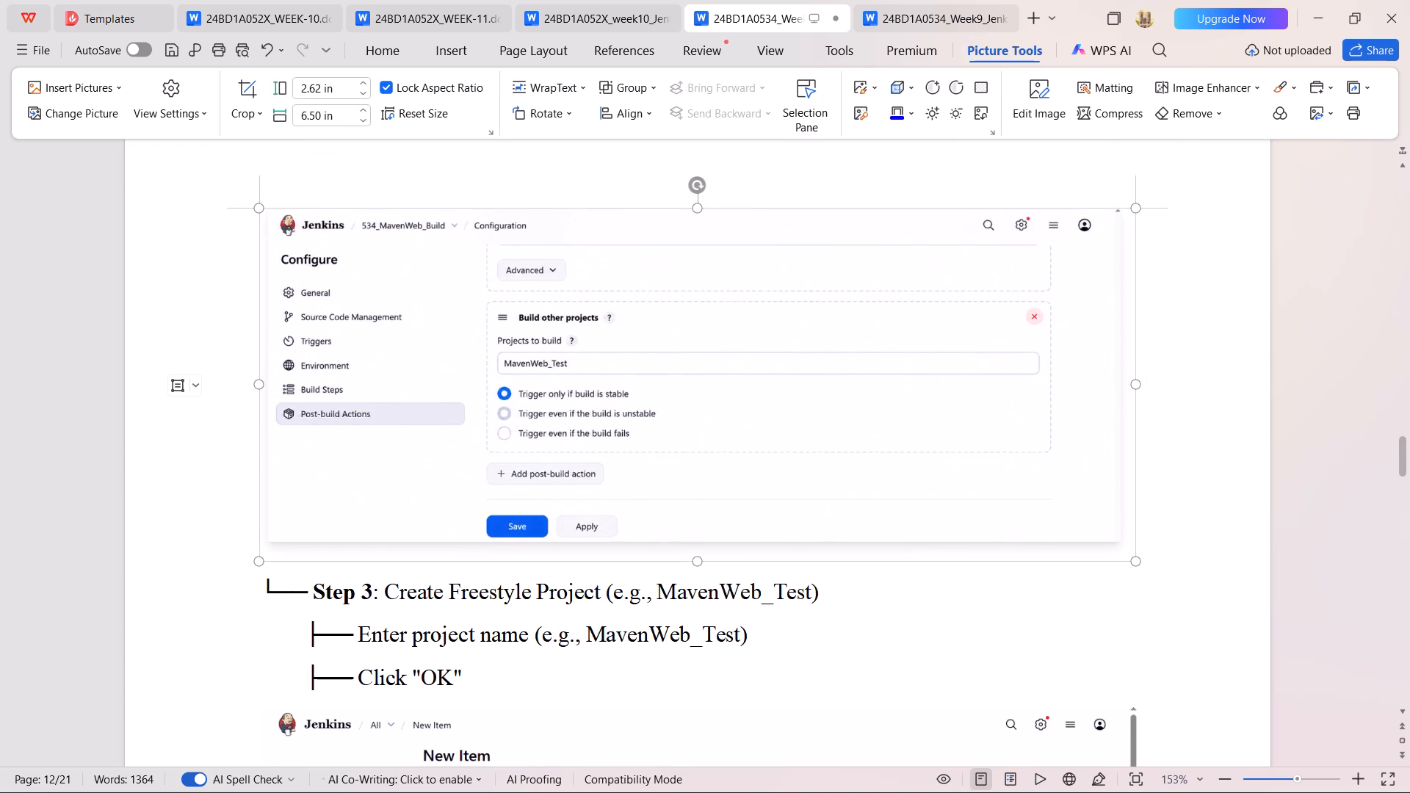
left_click(1170, 280)
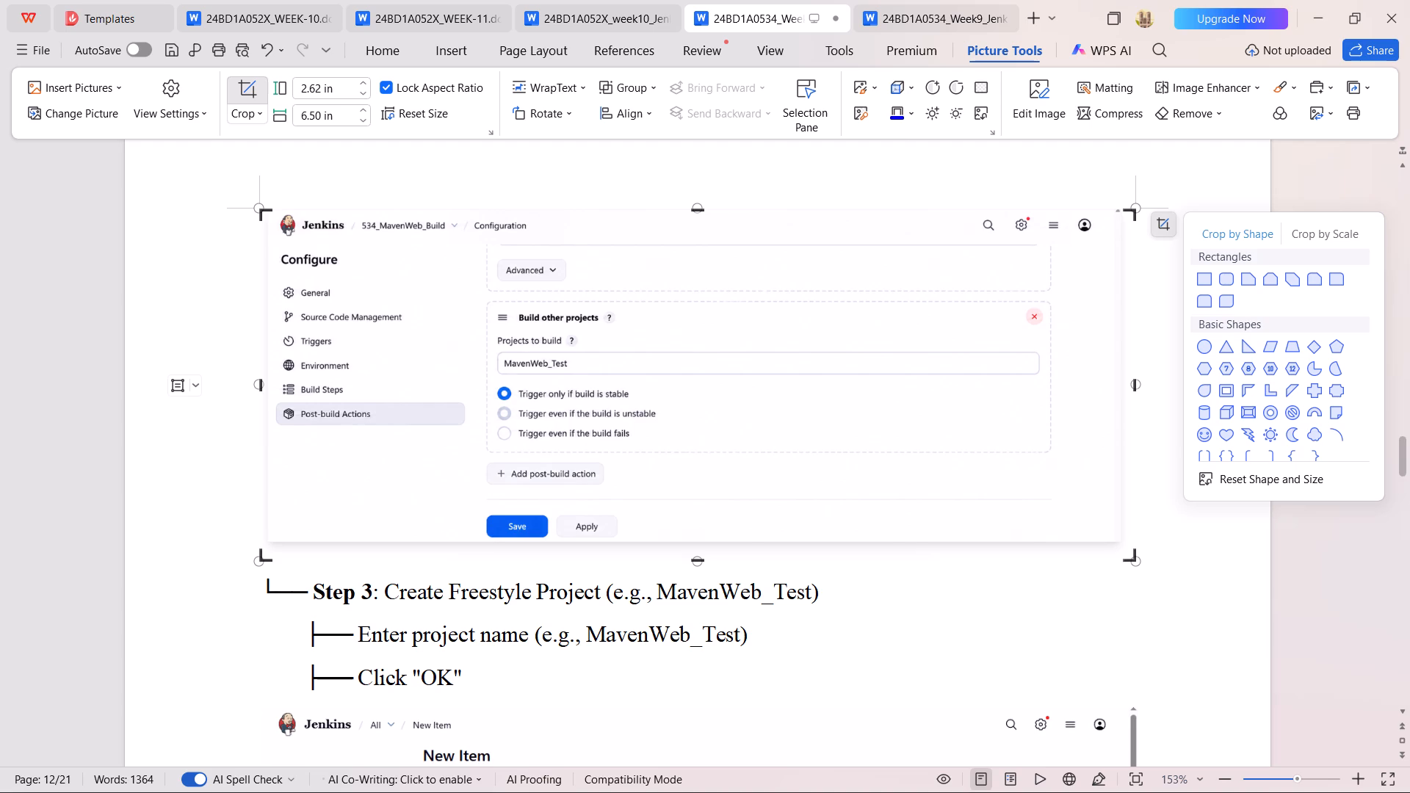
left_click_drag(1135, 207, 1022, 239)
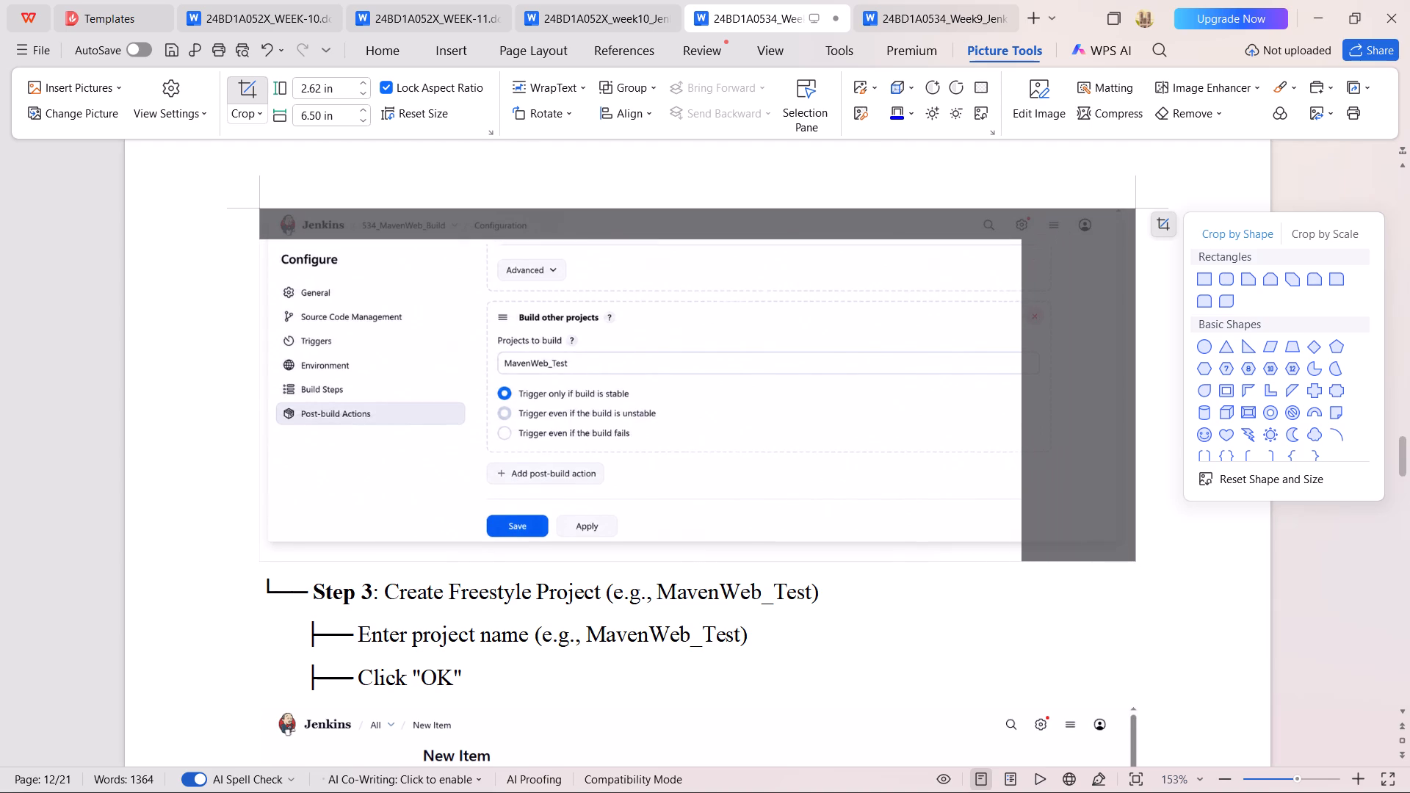
left_click_drag(1022, 239, 1027, 239)
left_click(1116, 571)
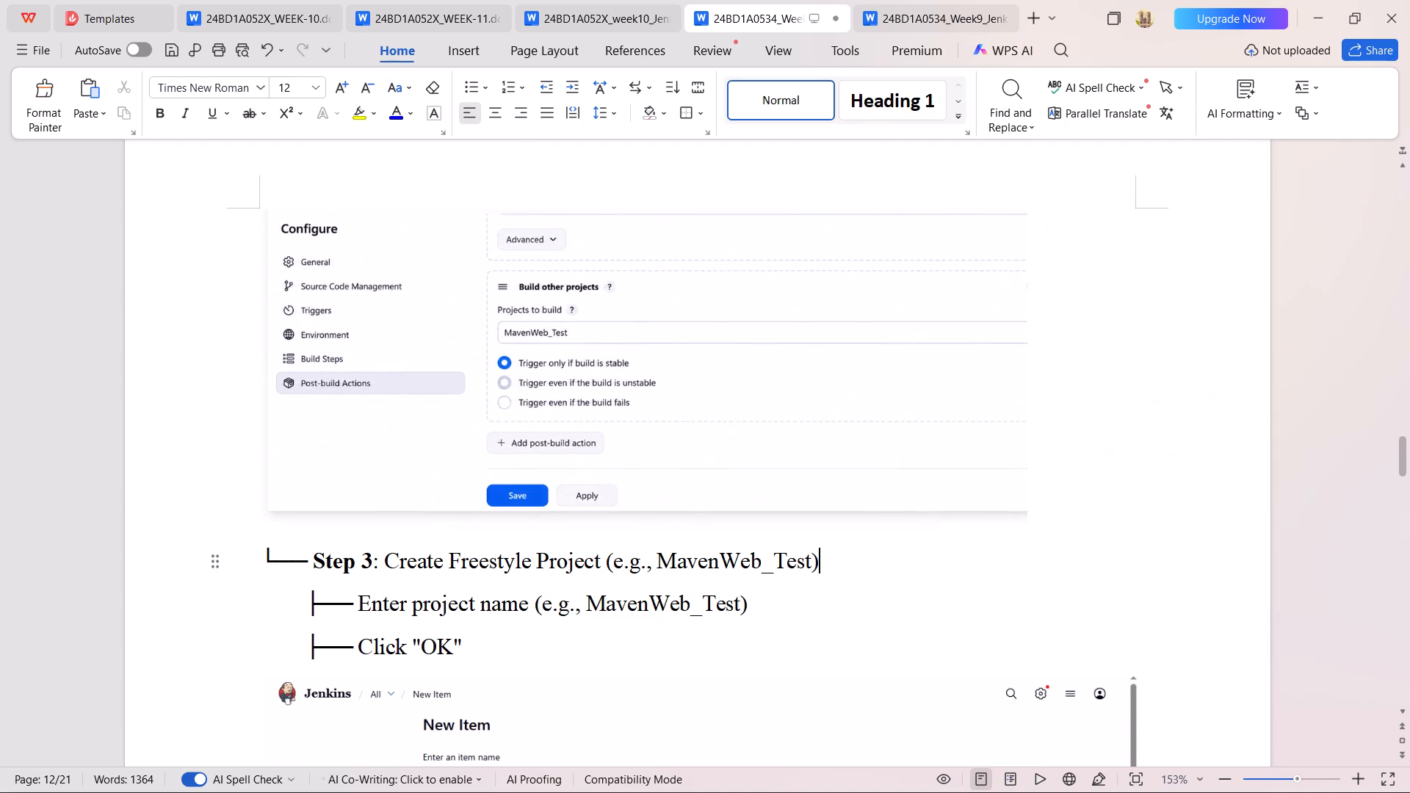
Crop the left side off the "Copy artifacts from another project" screenshot on page 14, cutting the 534 prefix and reducing the width to 4.52 in.
scroll(1116, 571, "down", 4)
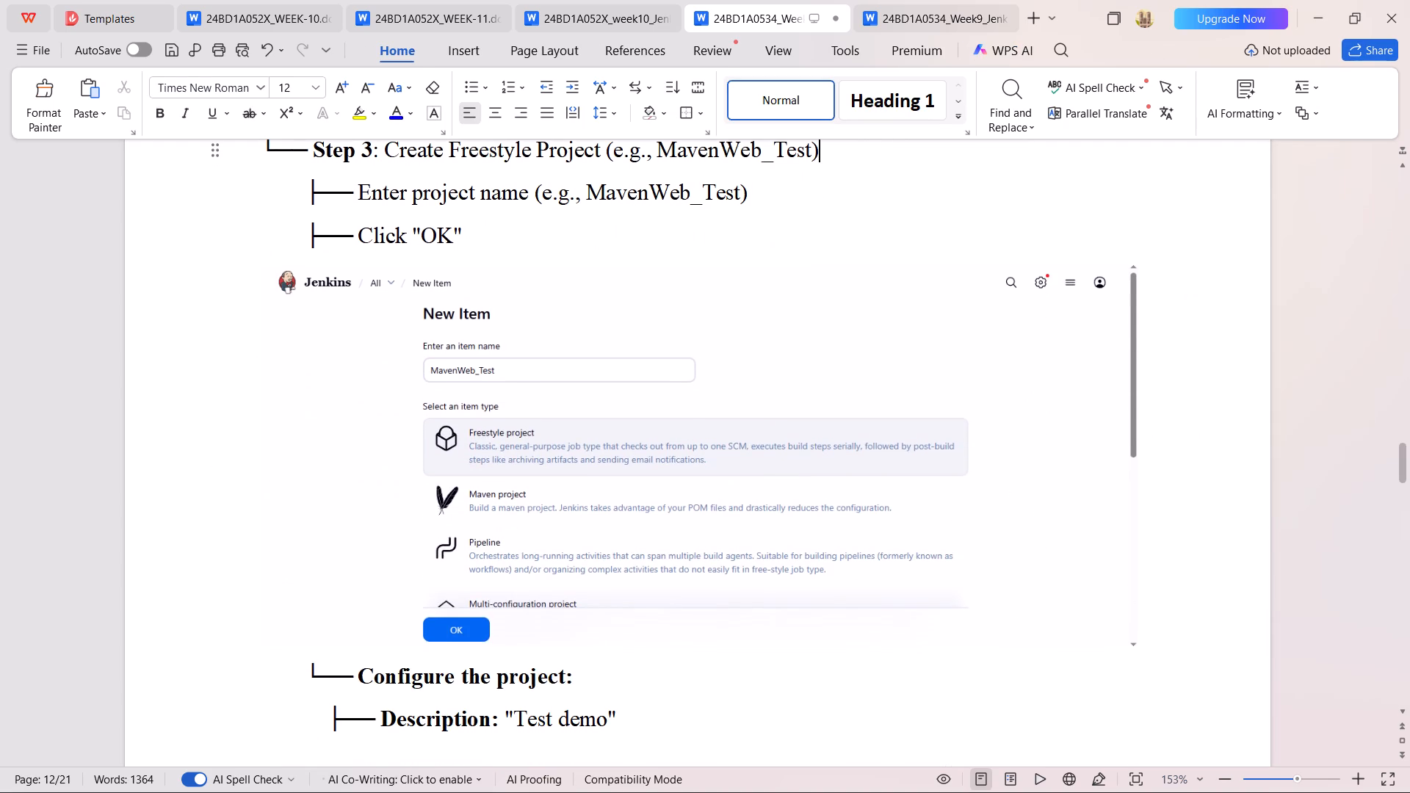
scroll(1116, 571, "down", 4)
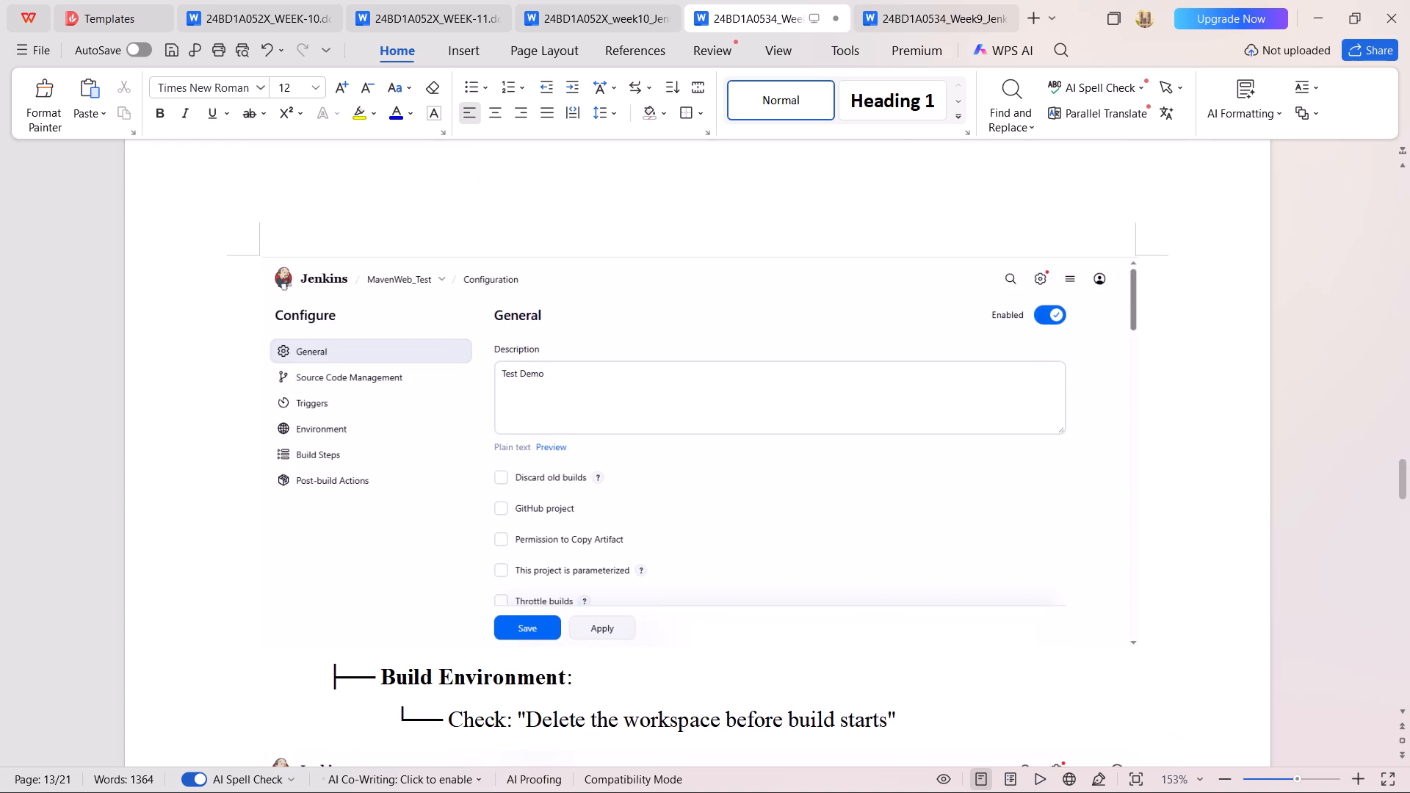
scroll(1116, 571, "down", 2)
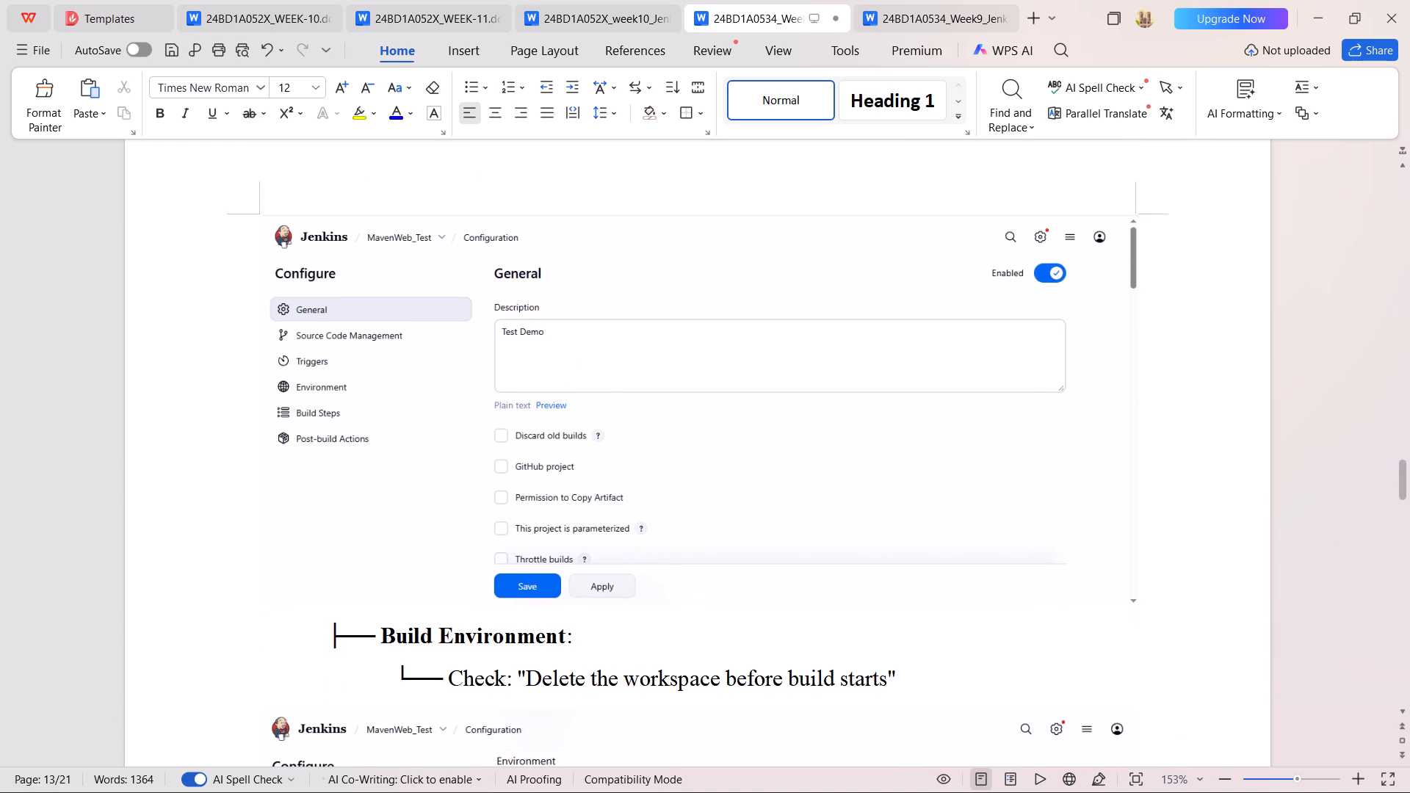
scroll(1116, 571, "down", 3)
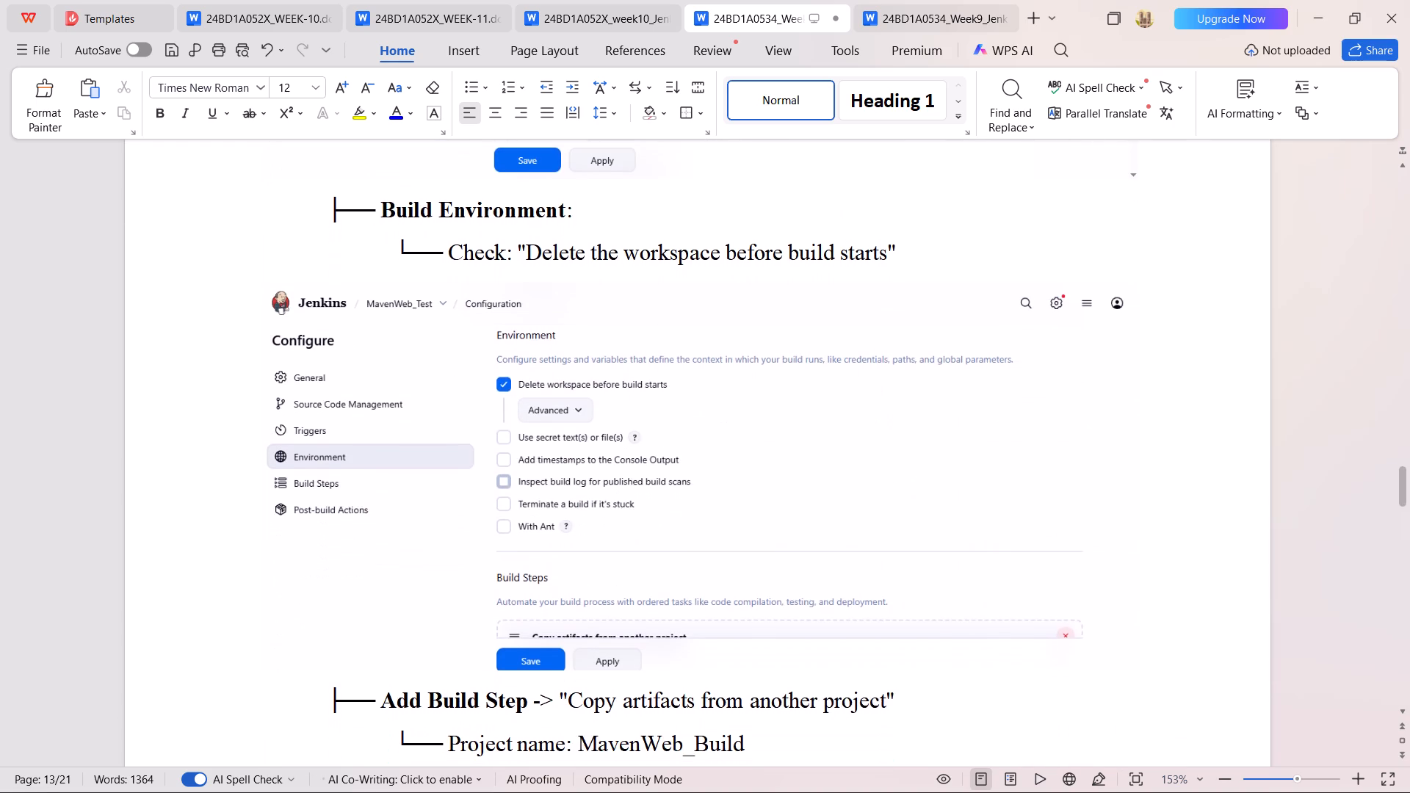
scroll(1116, 571, "down", 4)
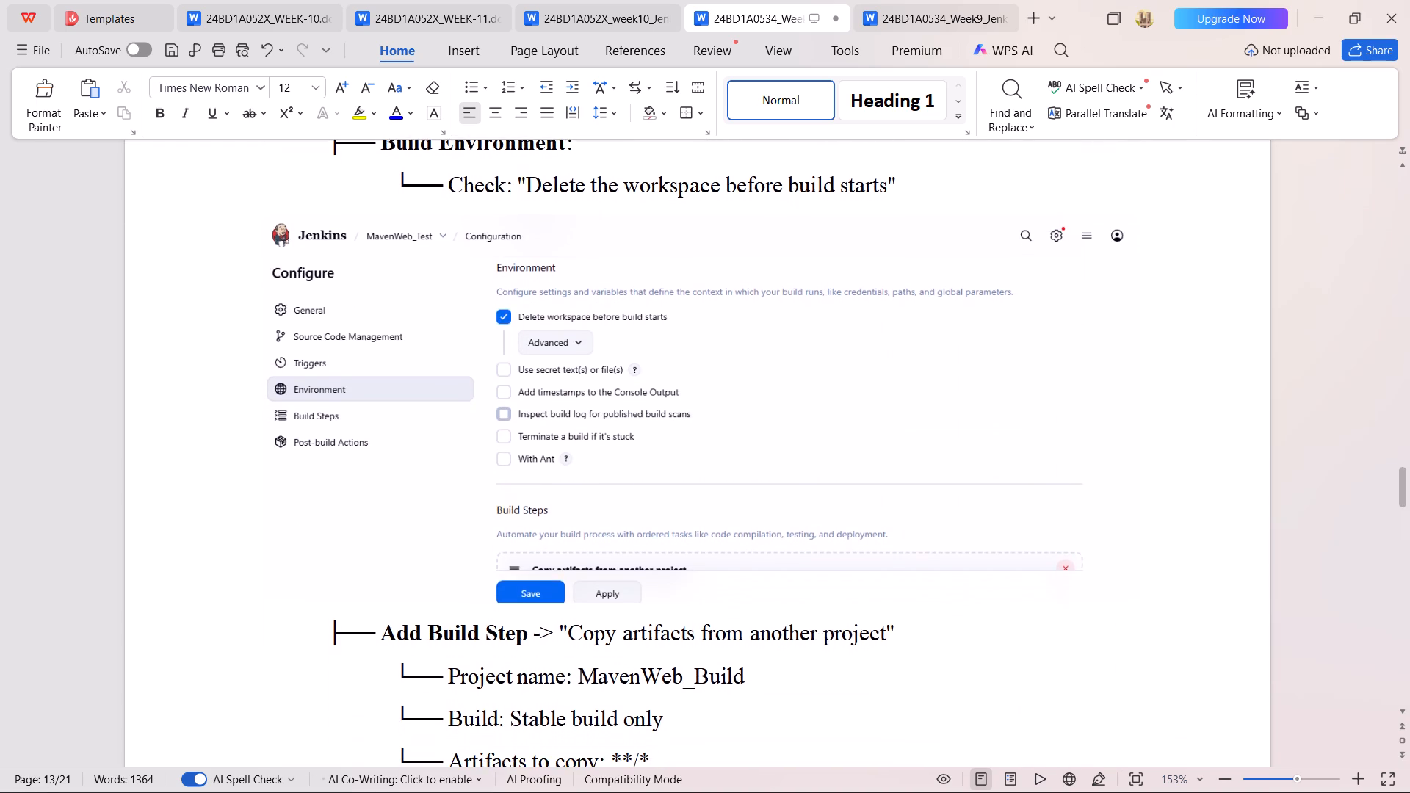
scroll(1116, 571, "down", 5)
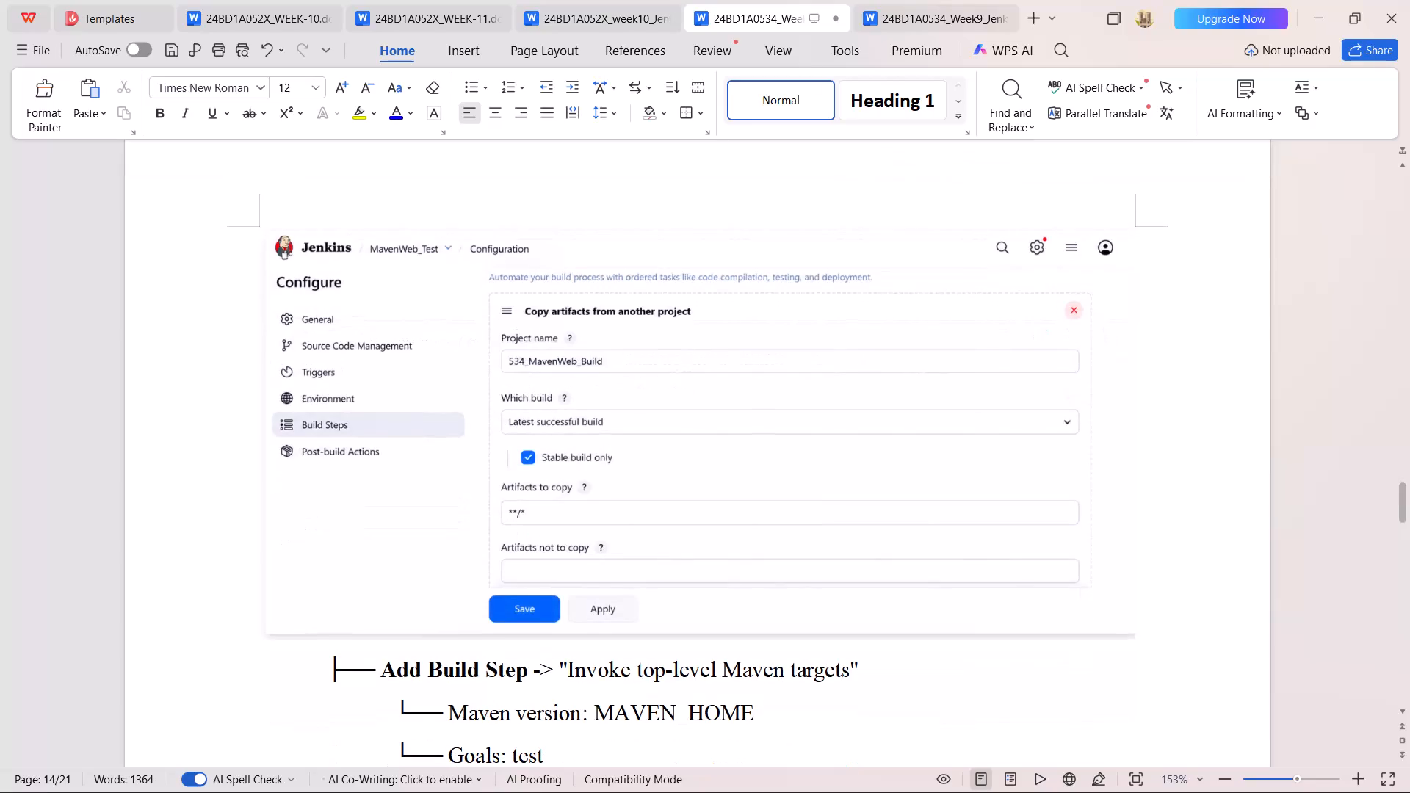
left_click(837, 499)
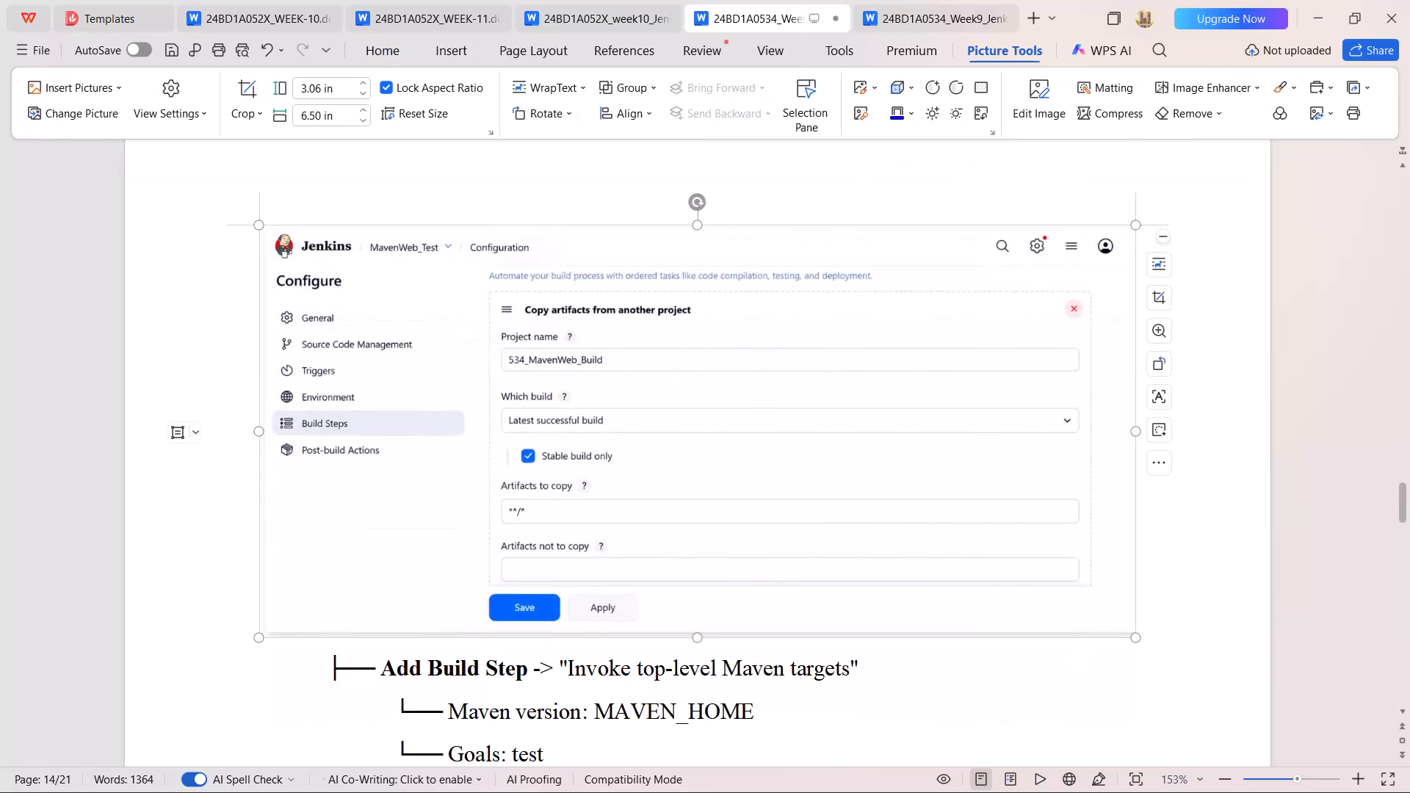
left_click(1160, 298)
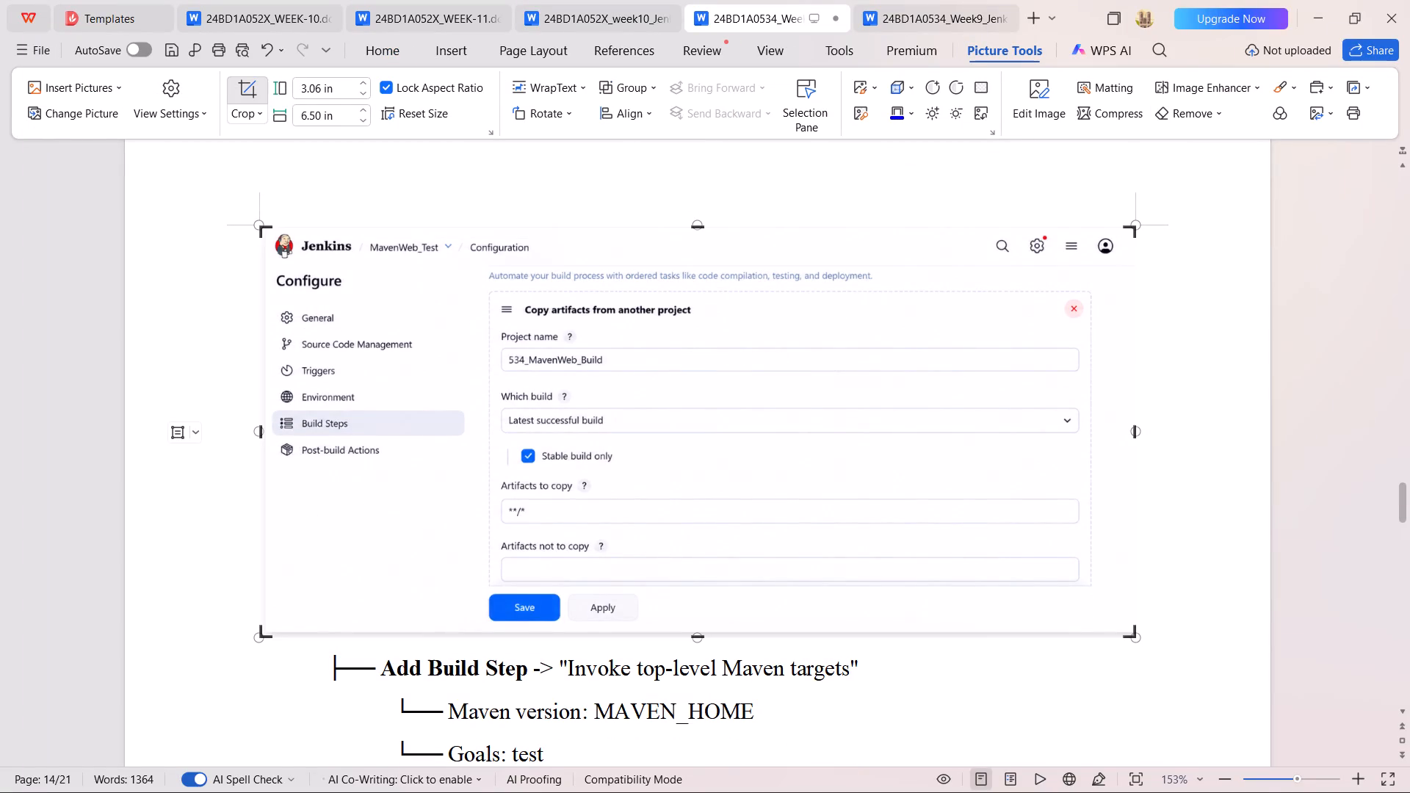
left_click_drag(261, 425, 394, 441)
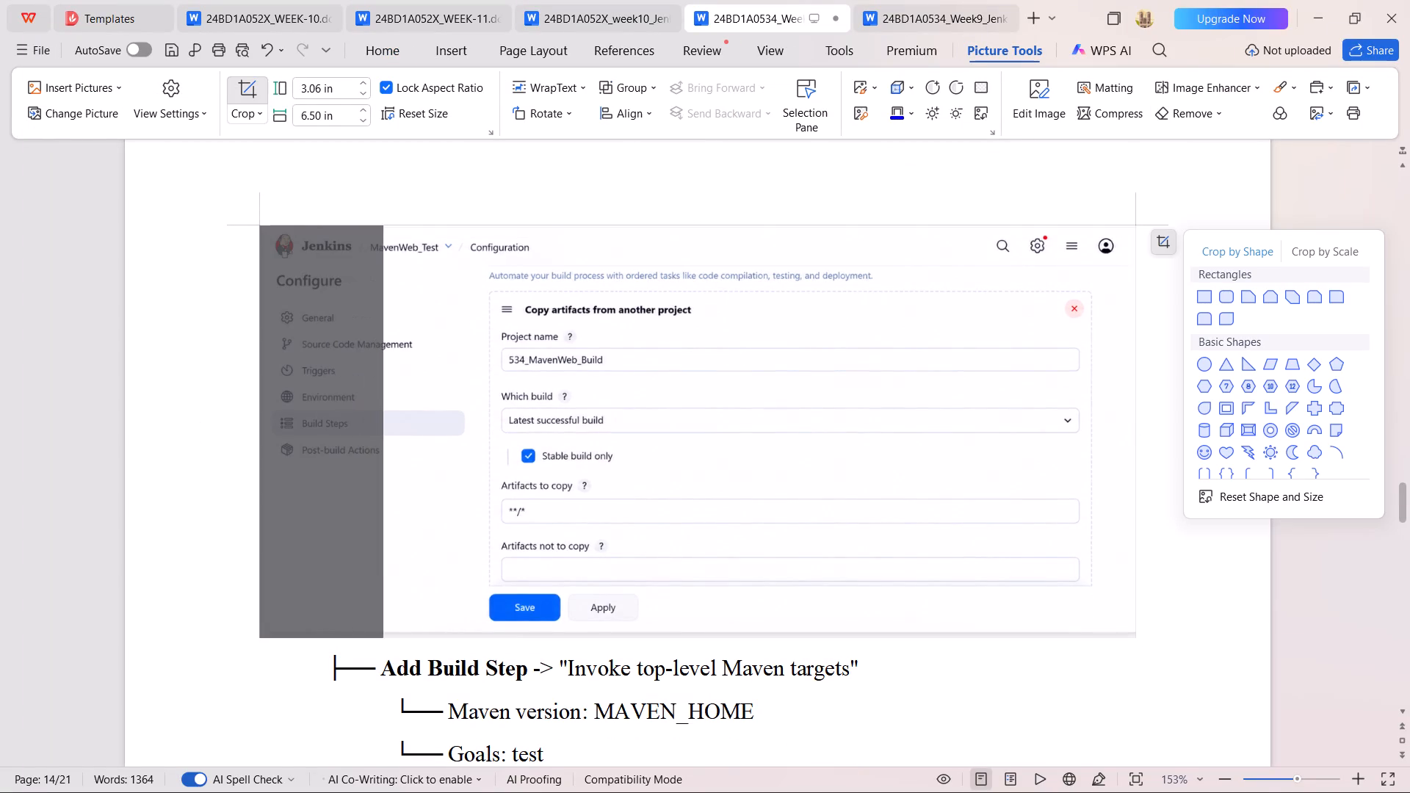
left_click_drag(394, 441, 521, 446)
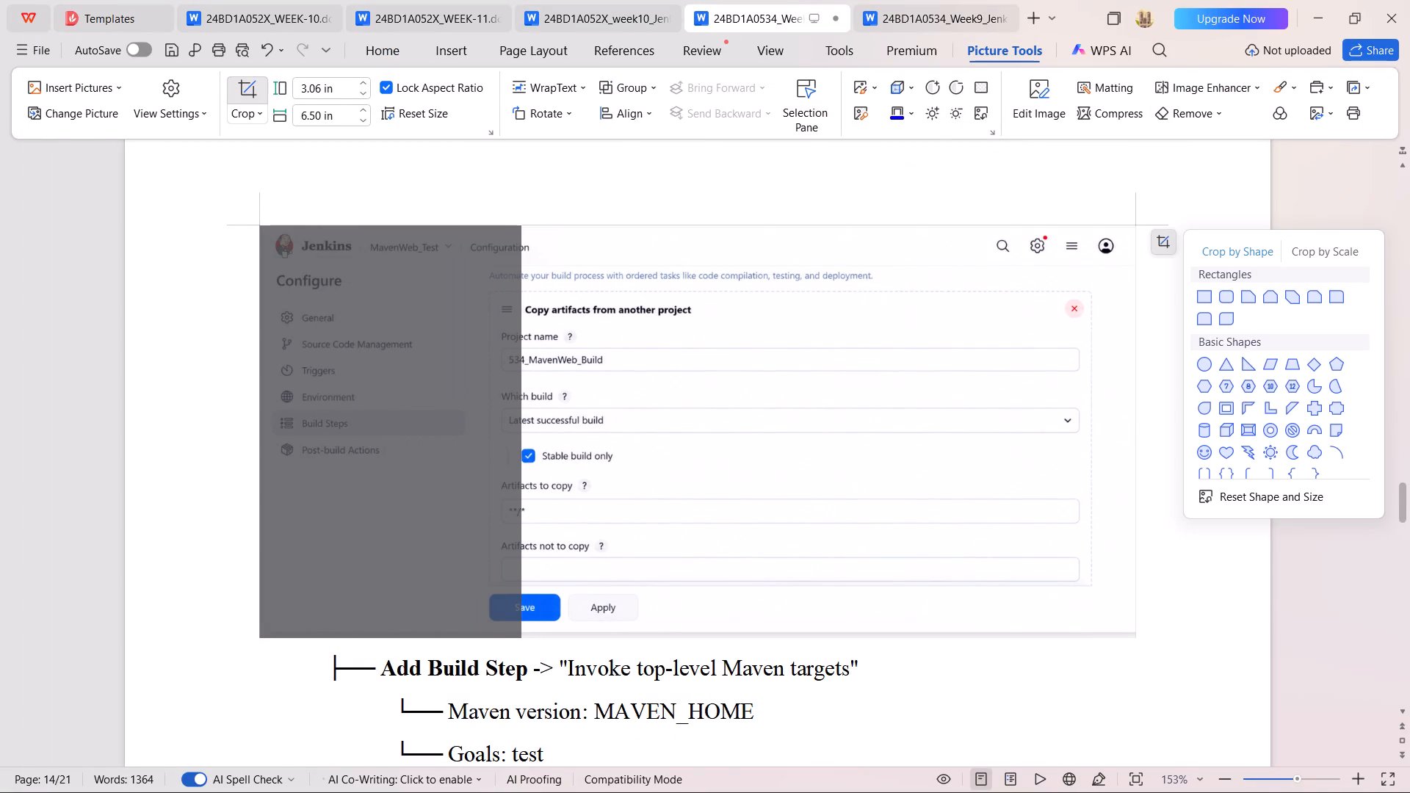
left_click_drag(521, 446, 526, 446)
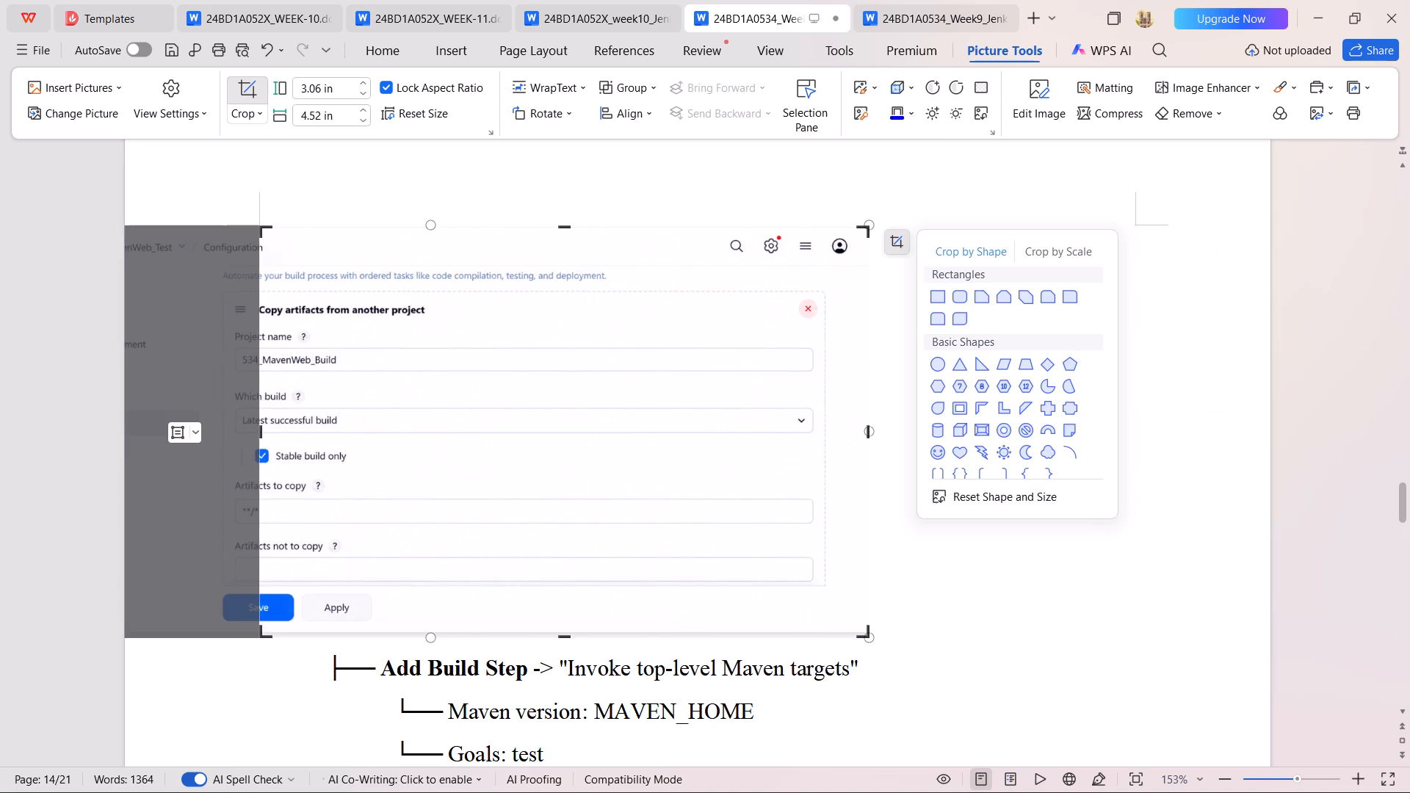
left_click(1051, 552)
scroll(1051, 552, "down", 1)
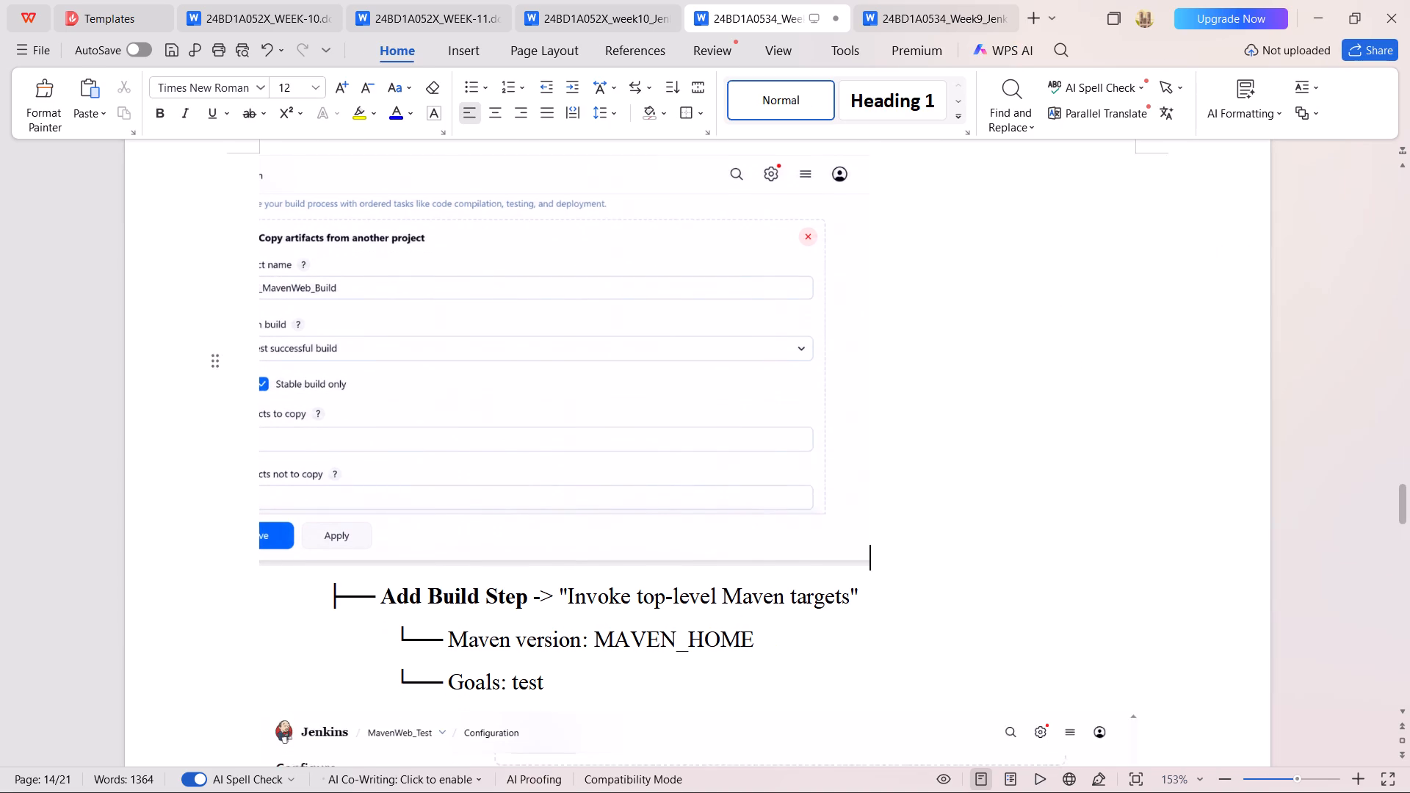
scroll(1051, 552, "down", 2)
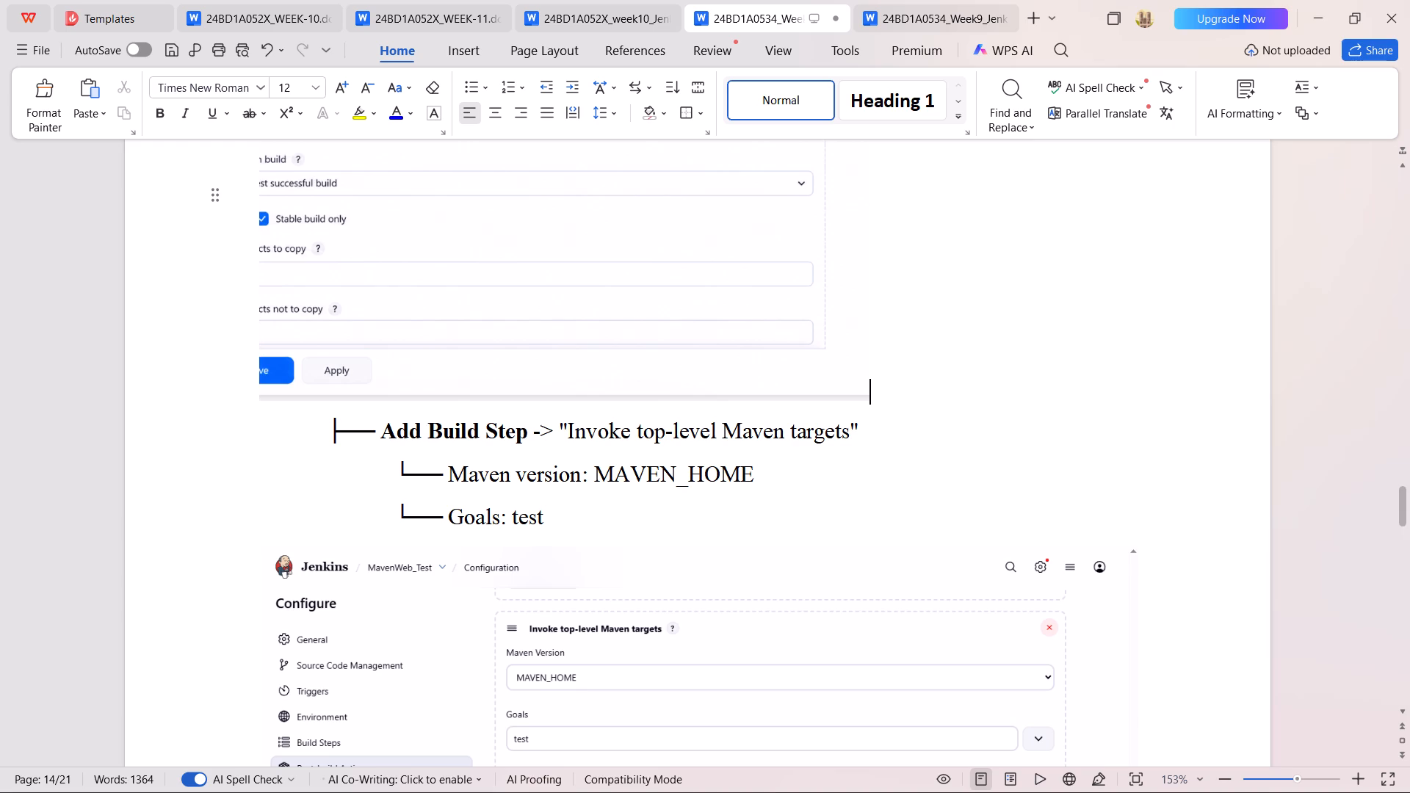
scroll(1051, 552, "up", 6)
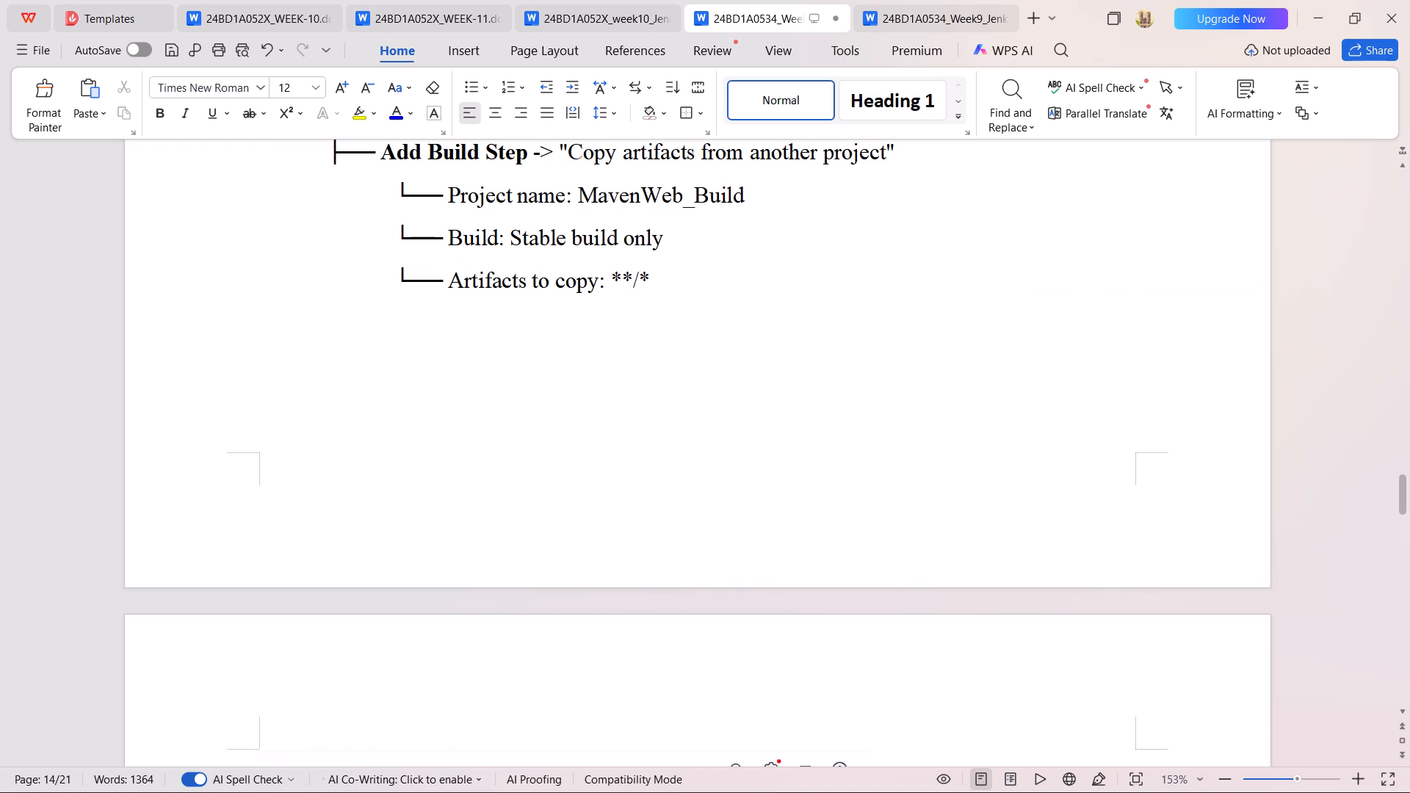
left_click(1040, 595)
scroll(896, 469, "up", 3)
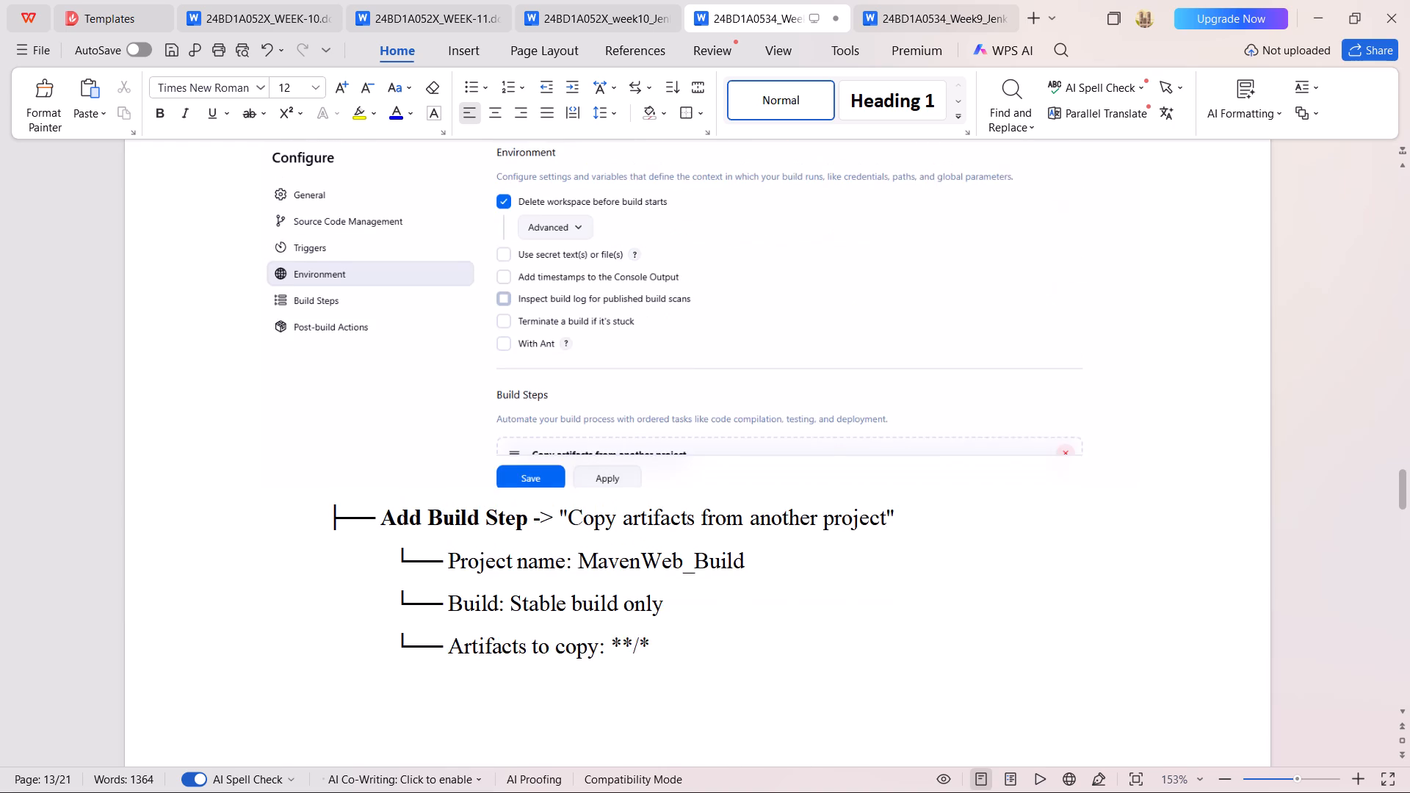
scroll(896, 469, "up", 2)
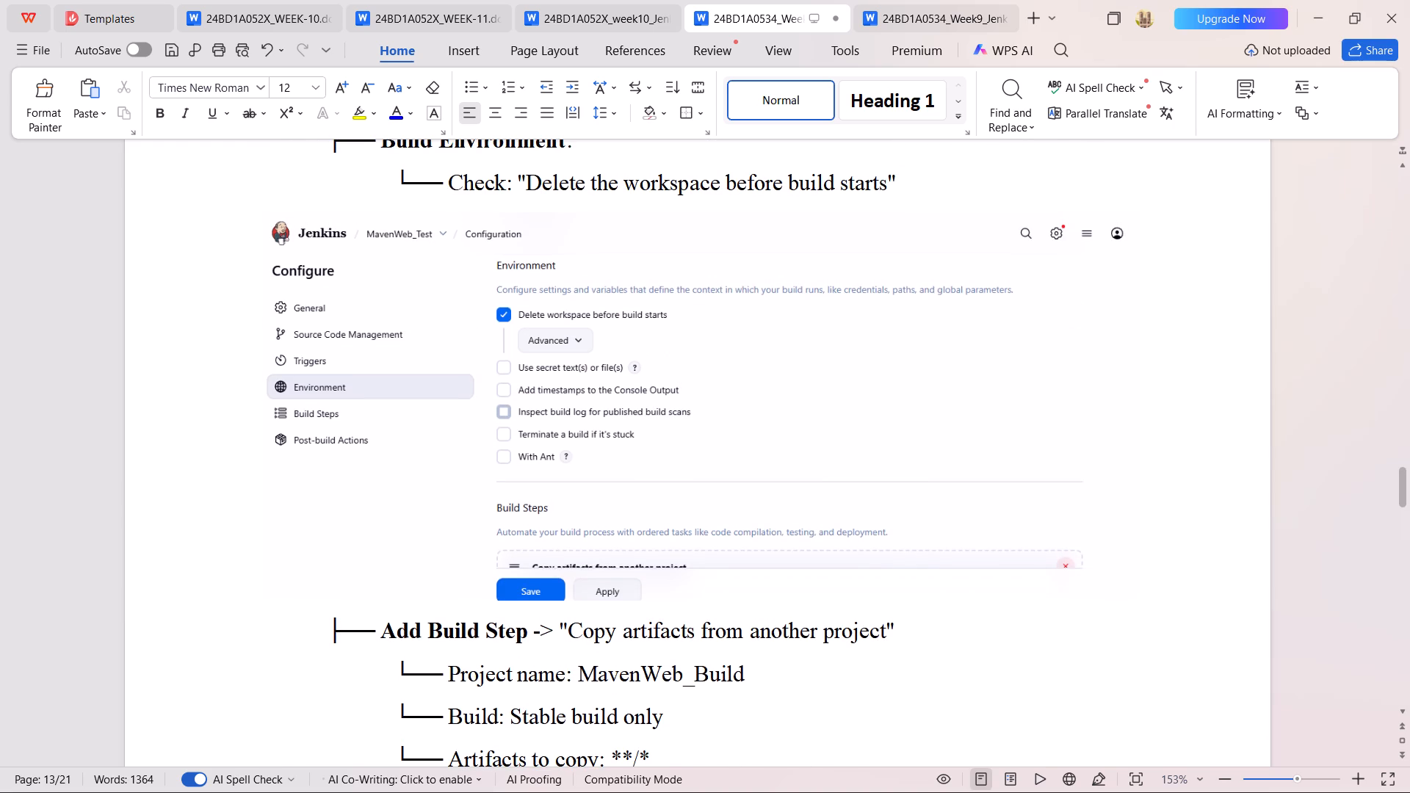
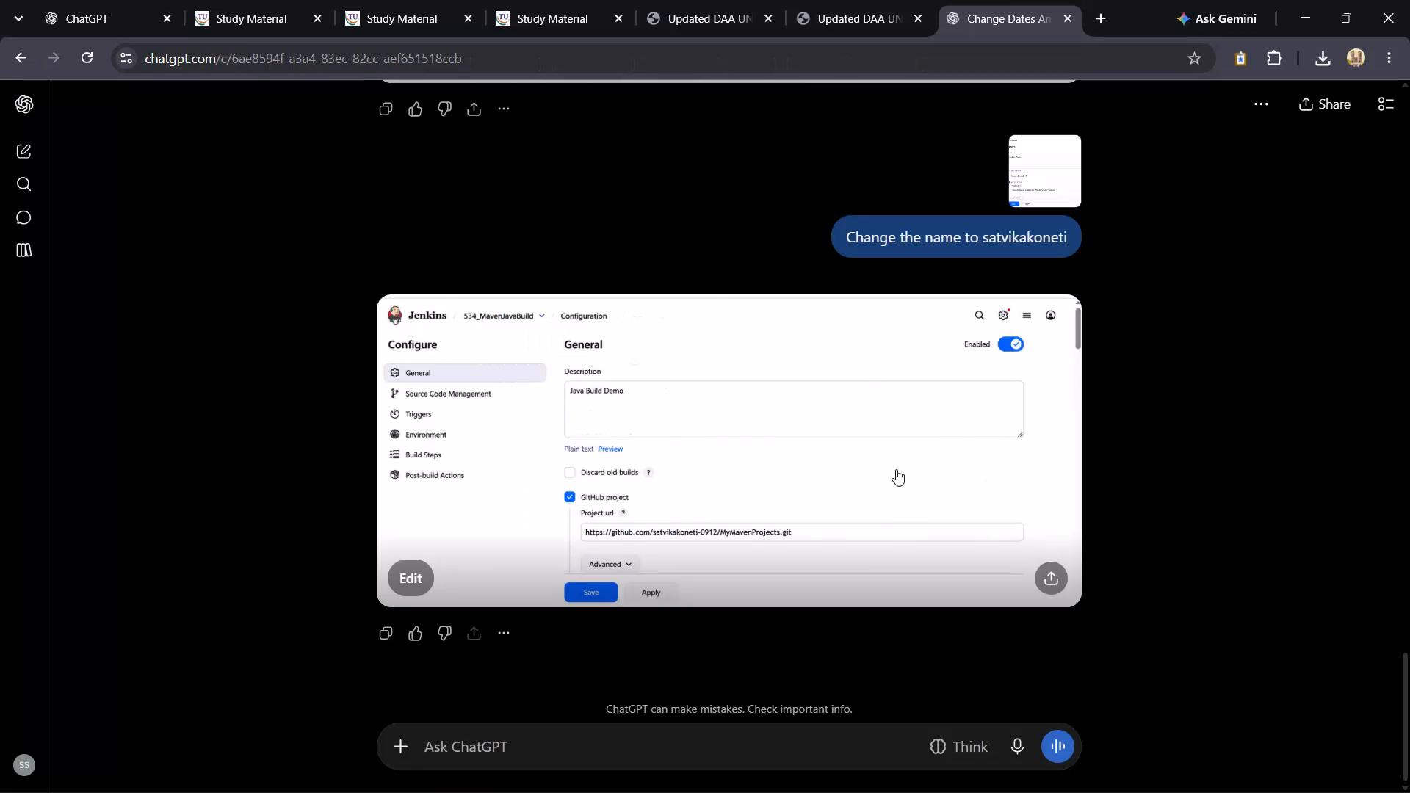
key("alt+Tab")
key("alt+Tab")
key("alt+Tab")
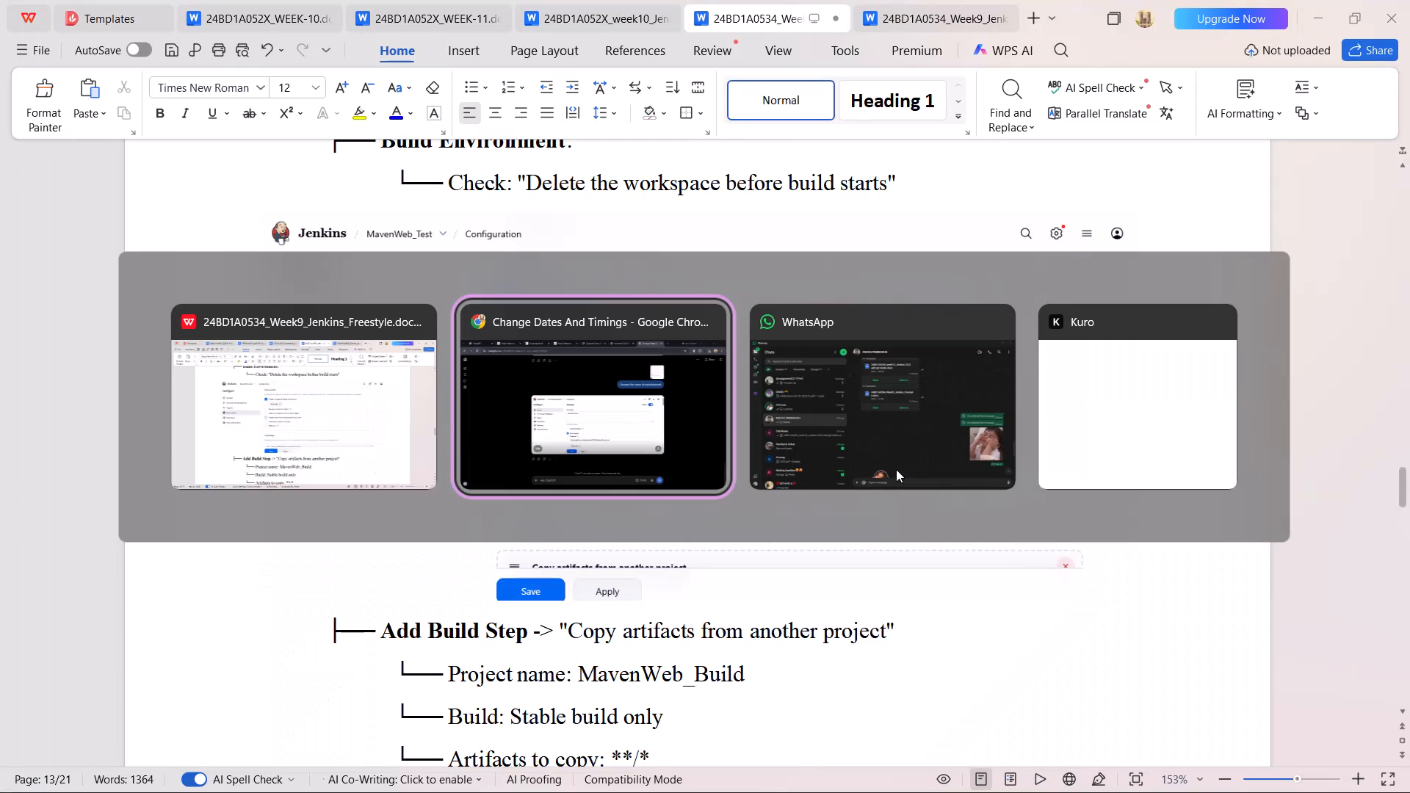
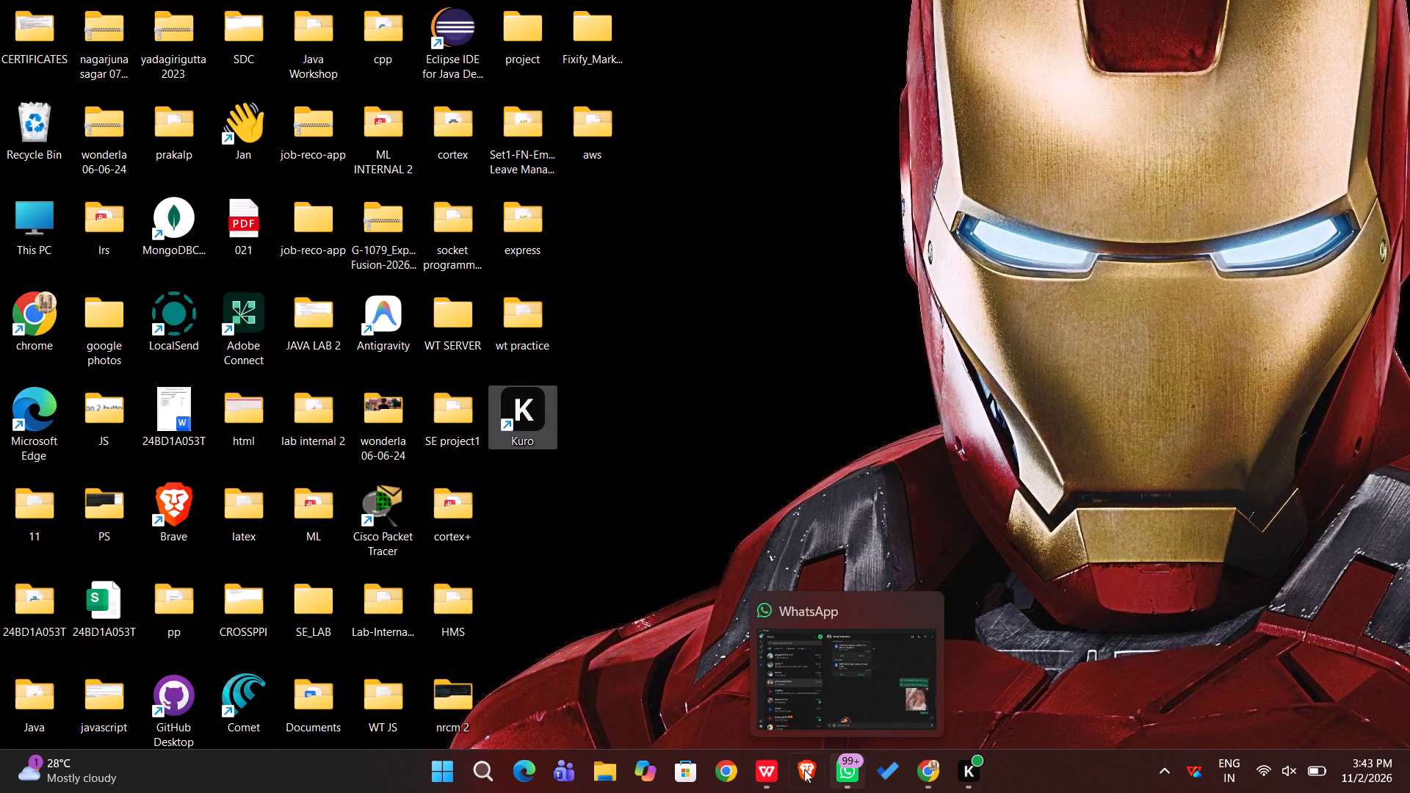
Switch to Google Chrome and open a new blank tab.
left_click(922, 776)
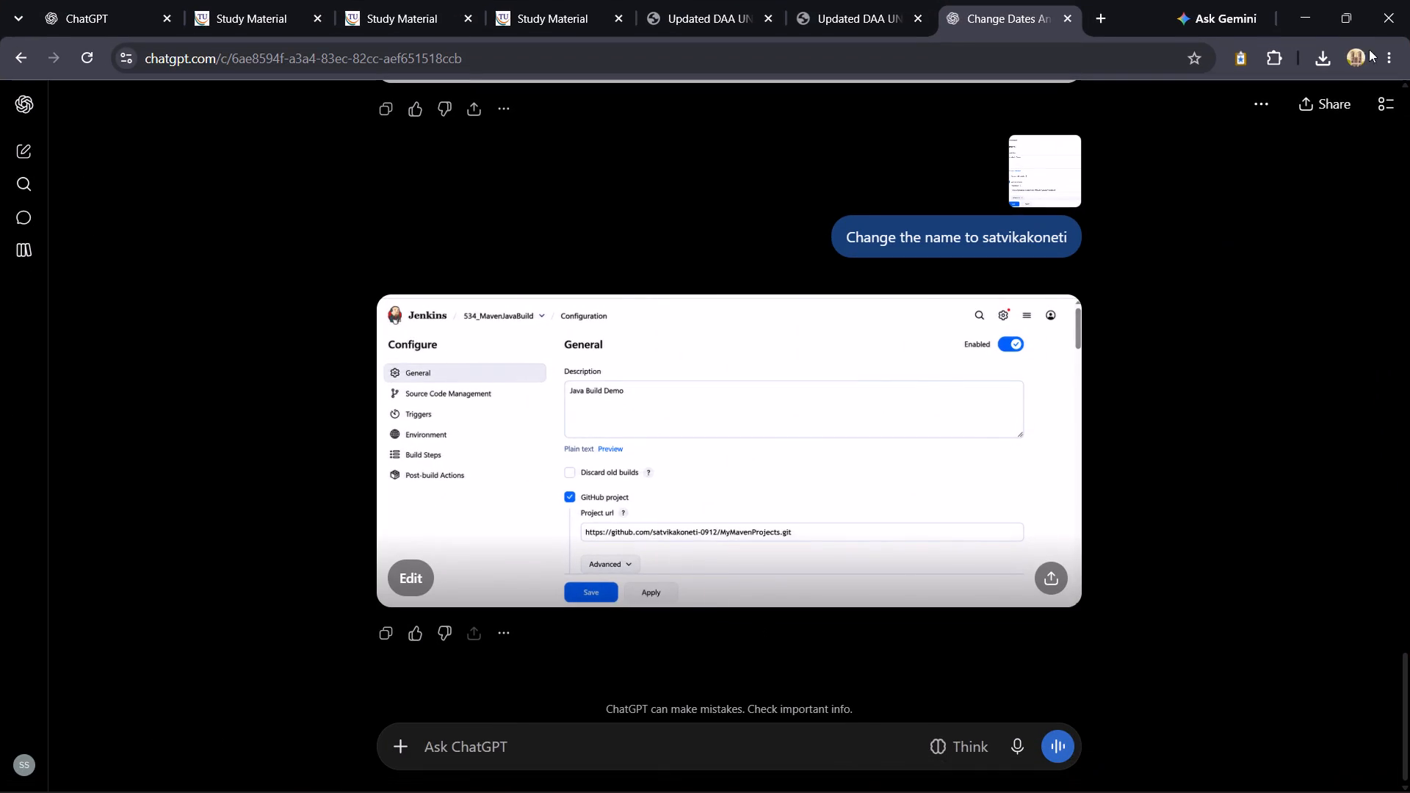
left_click(1113, 18)
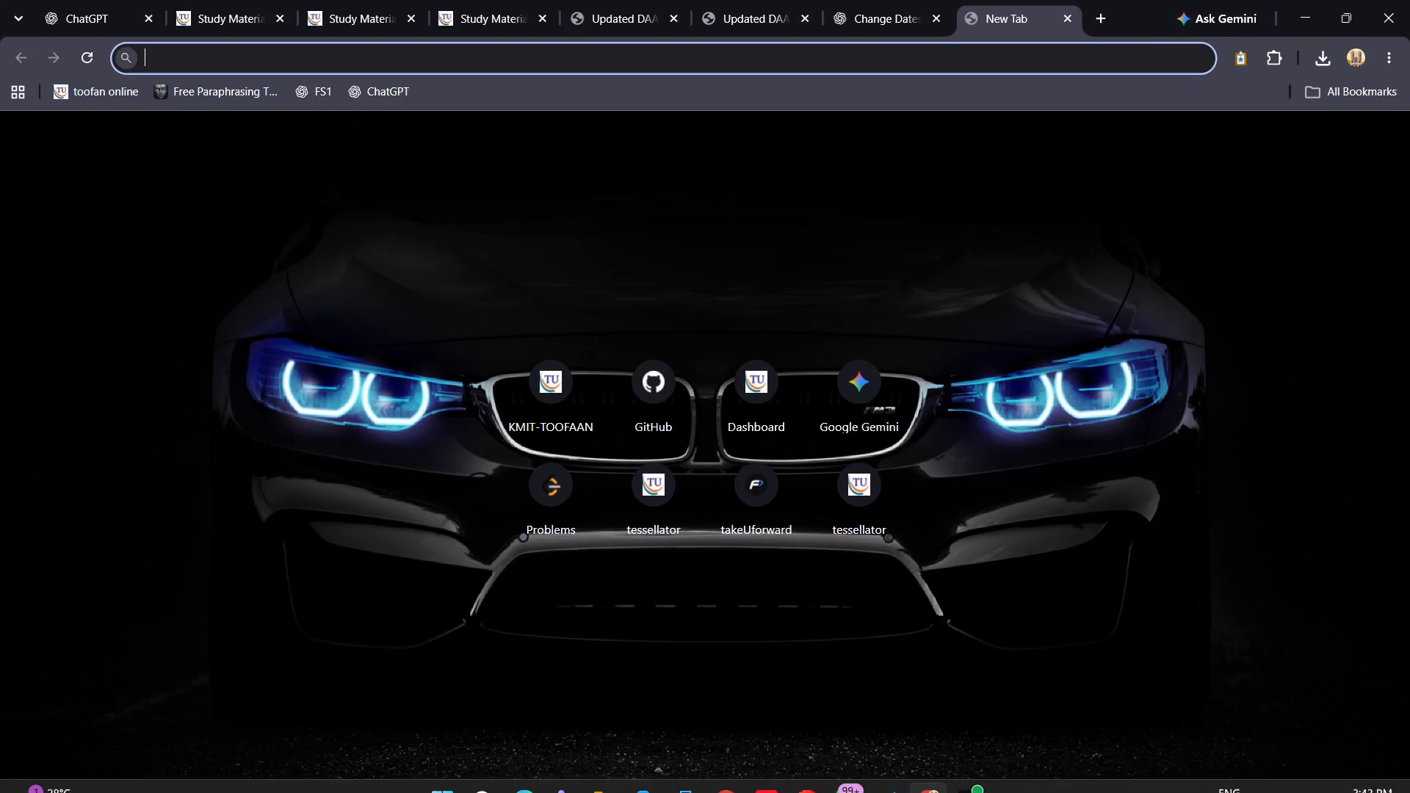
Switch the Wi-Fi connection to the KMIT_AUDI network.
left_click(1255, 771)
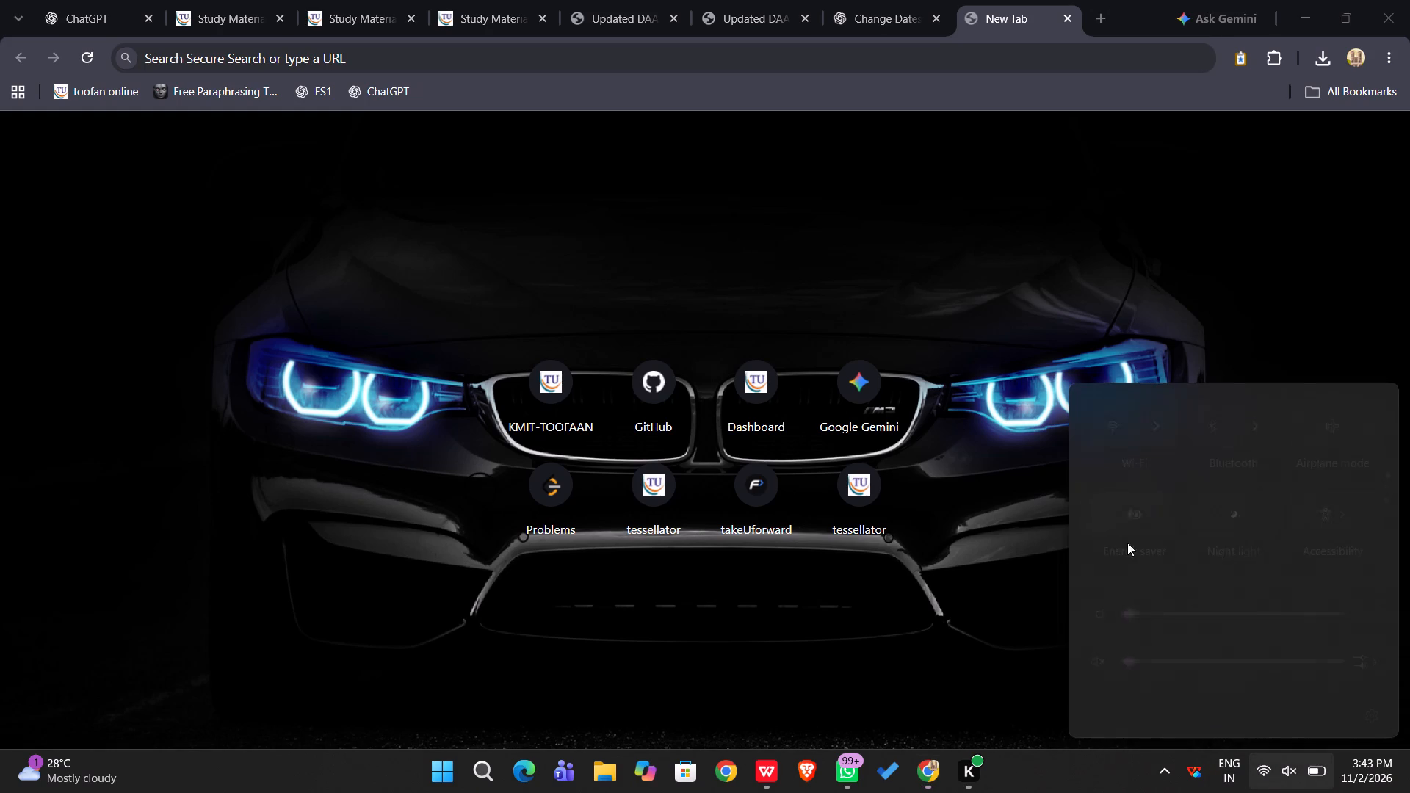
left_click(1151, 430)
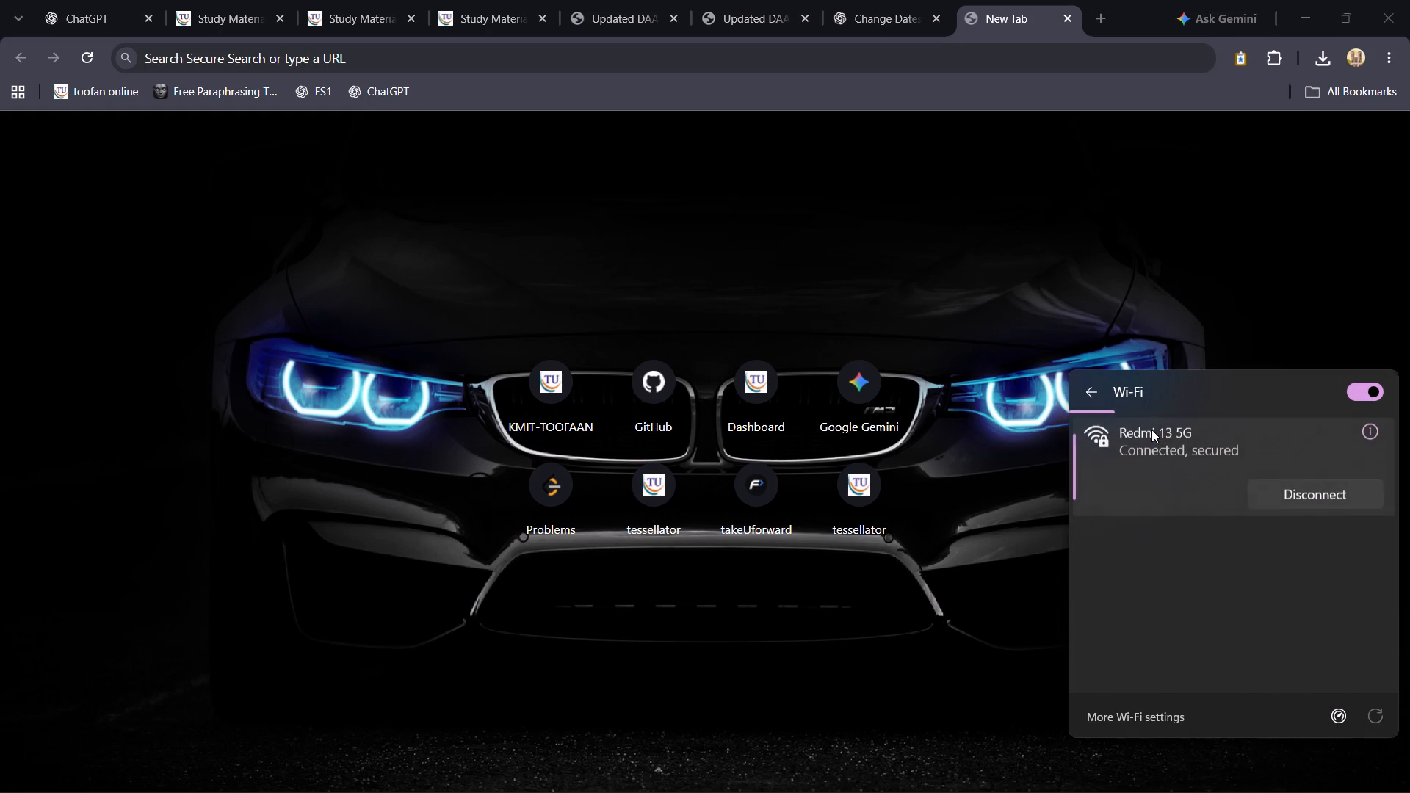
scroll(1151, 430, "up", 2)
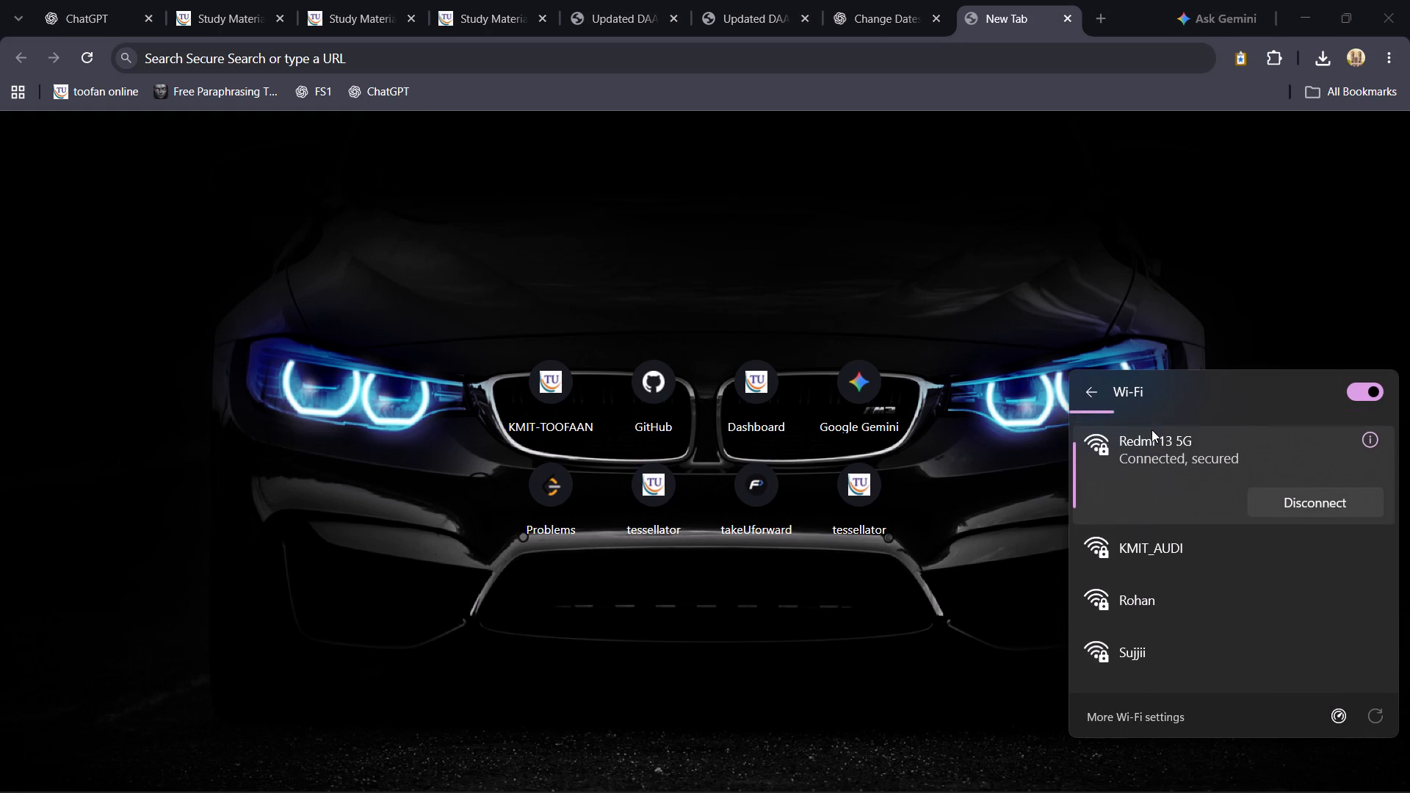
scroll(1151, 430, "down", 2)
scroll(1151, 430, "up", 2)
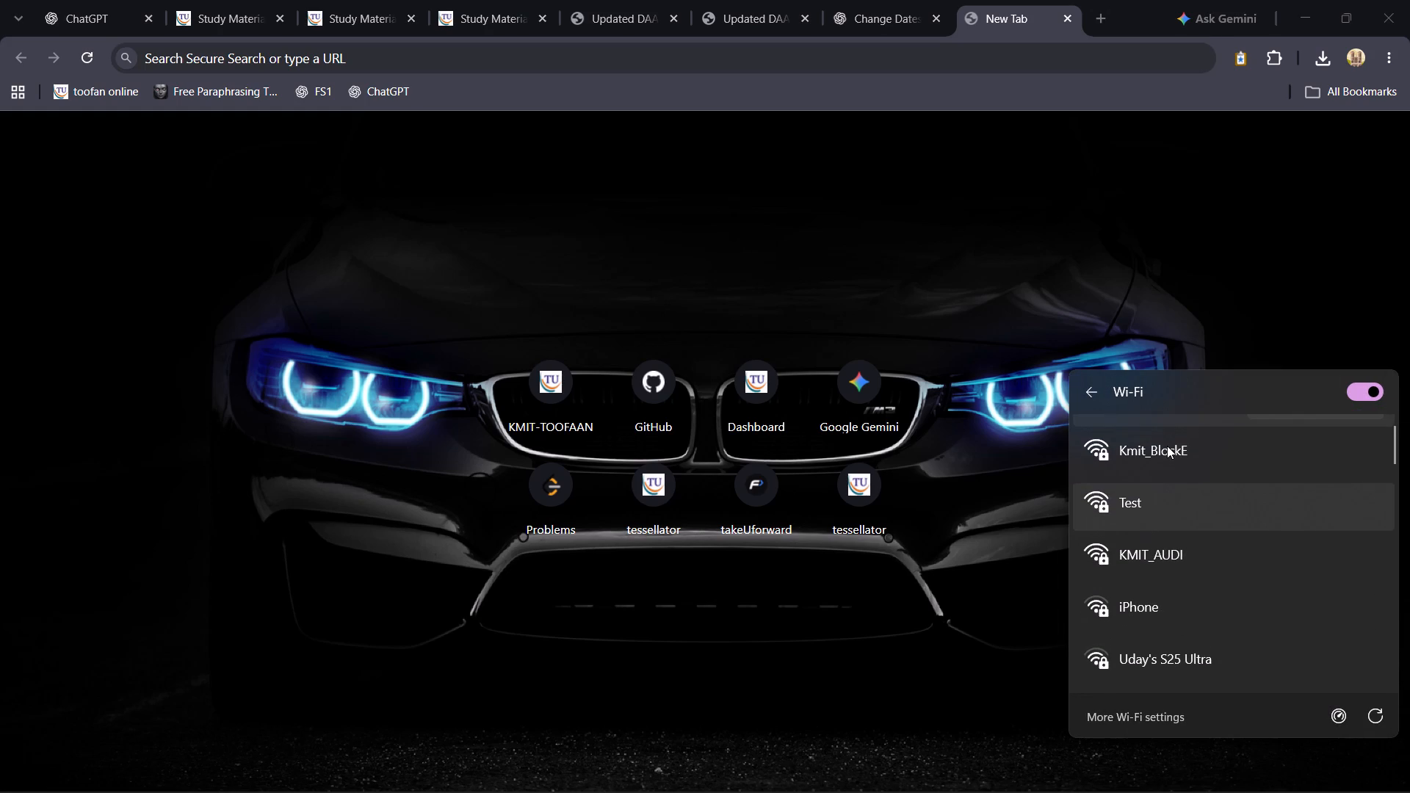
scroll(1172, 513, "up", 1)
scroll(1172, 513, "down", 1)
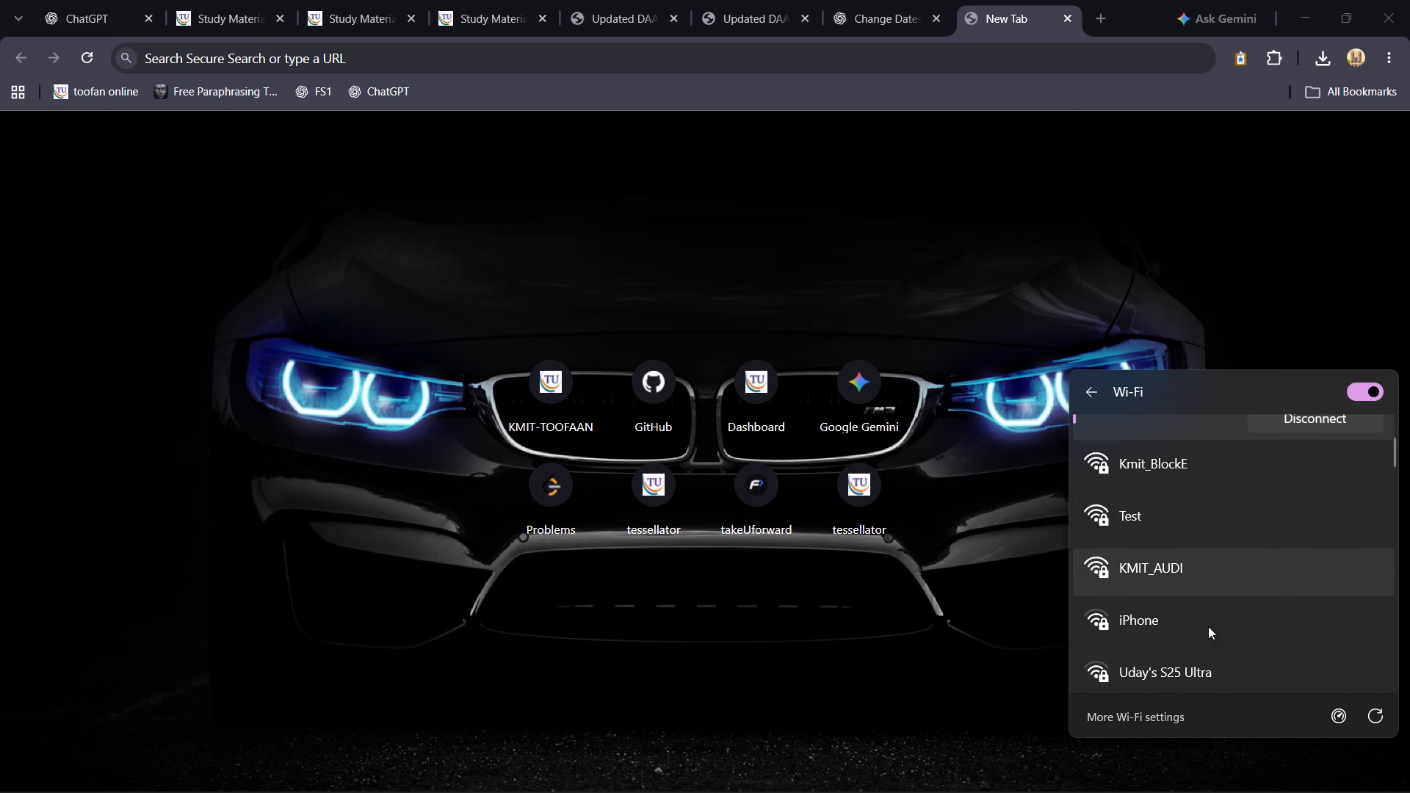
left_click(1187, 593)
left_click(1306, 600)
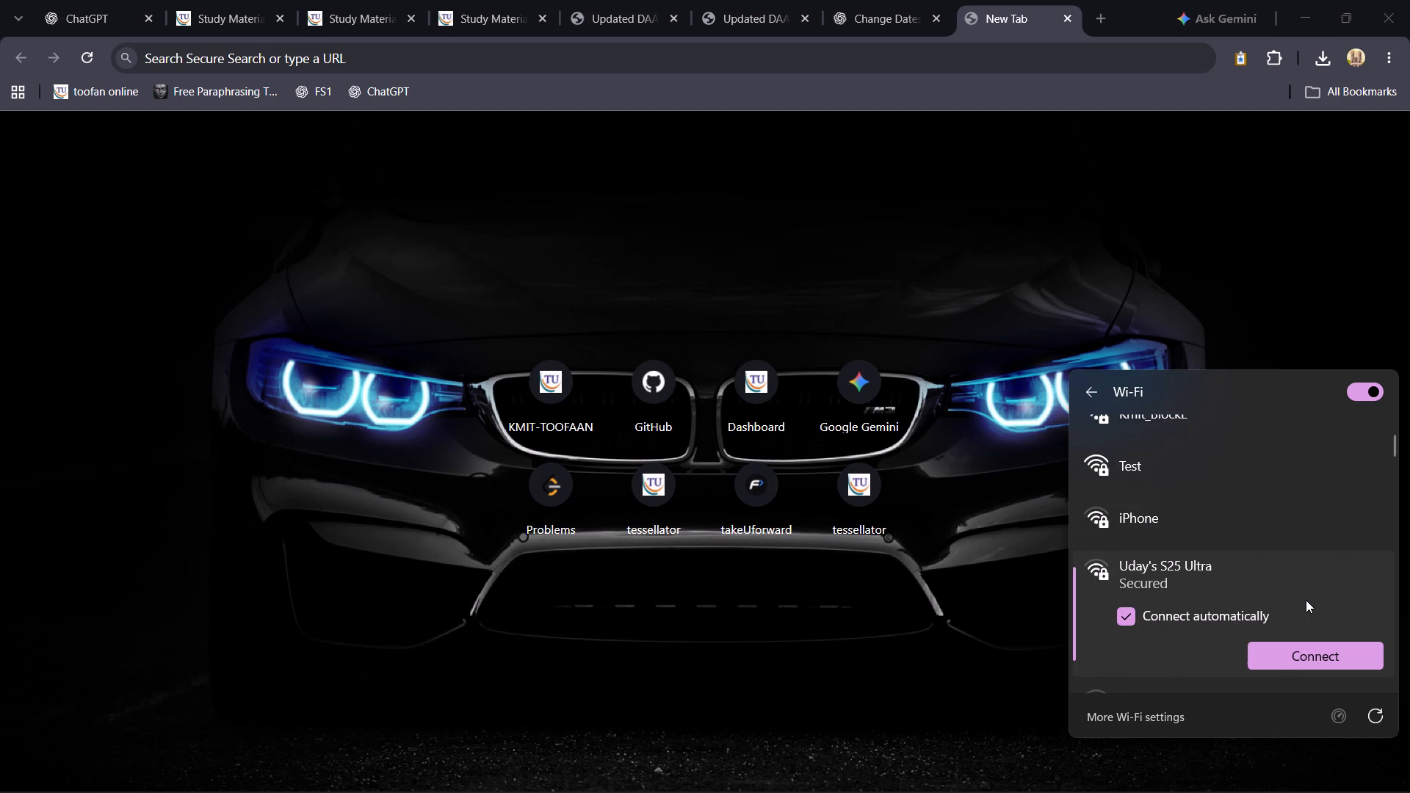
scroll(1306, 600, "up", 2)
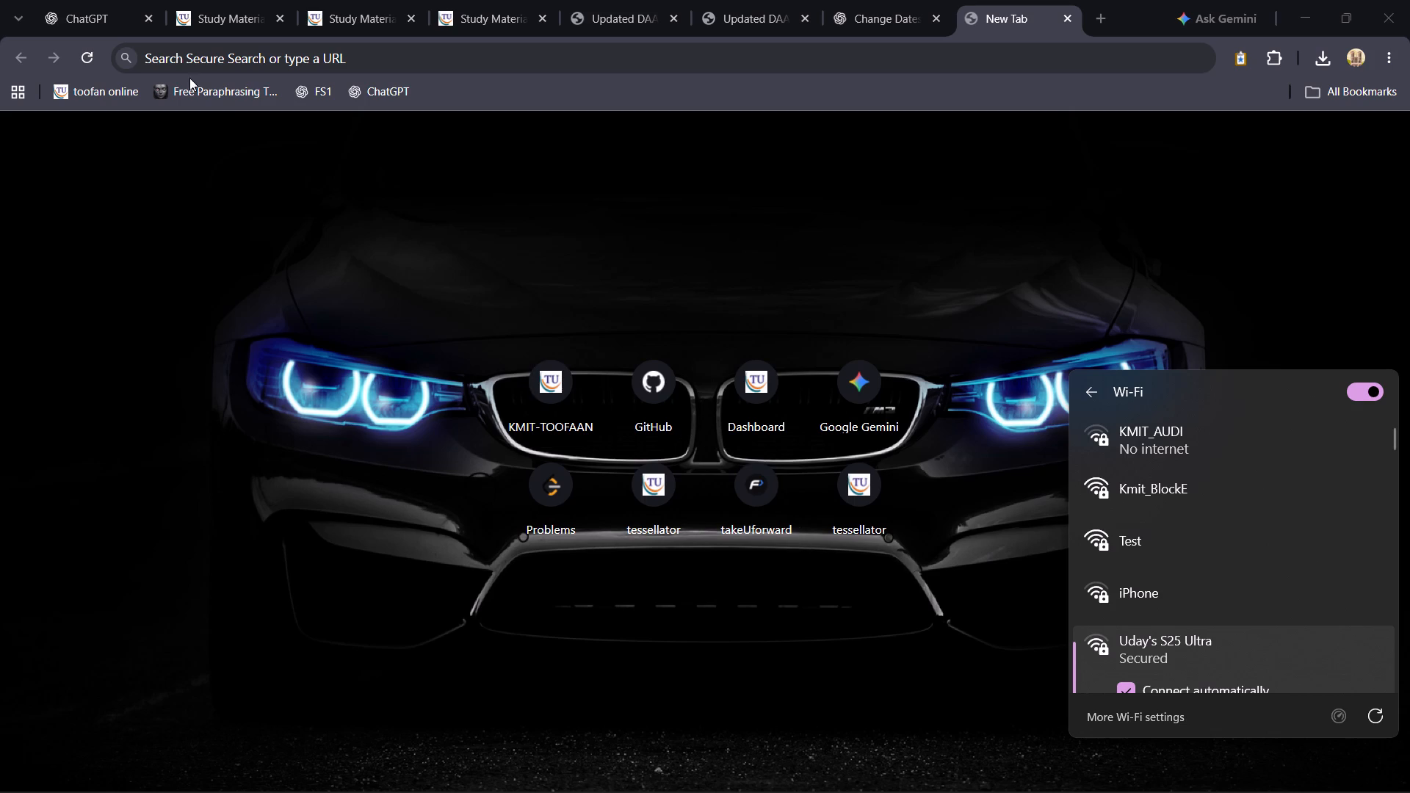
Enter the KMIT-TOOFAAN dashboard address 10.11.52.100 in the new tab.
left_click(95, 55)
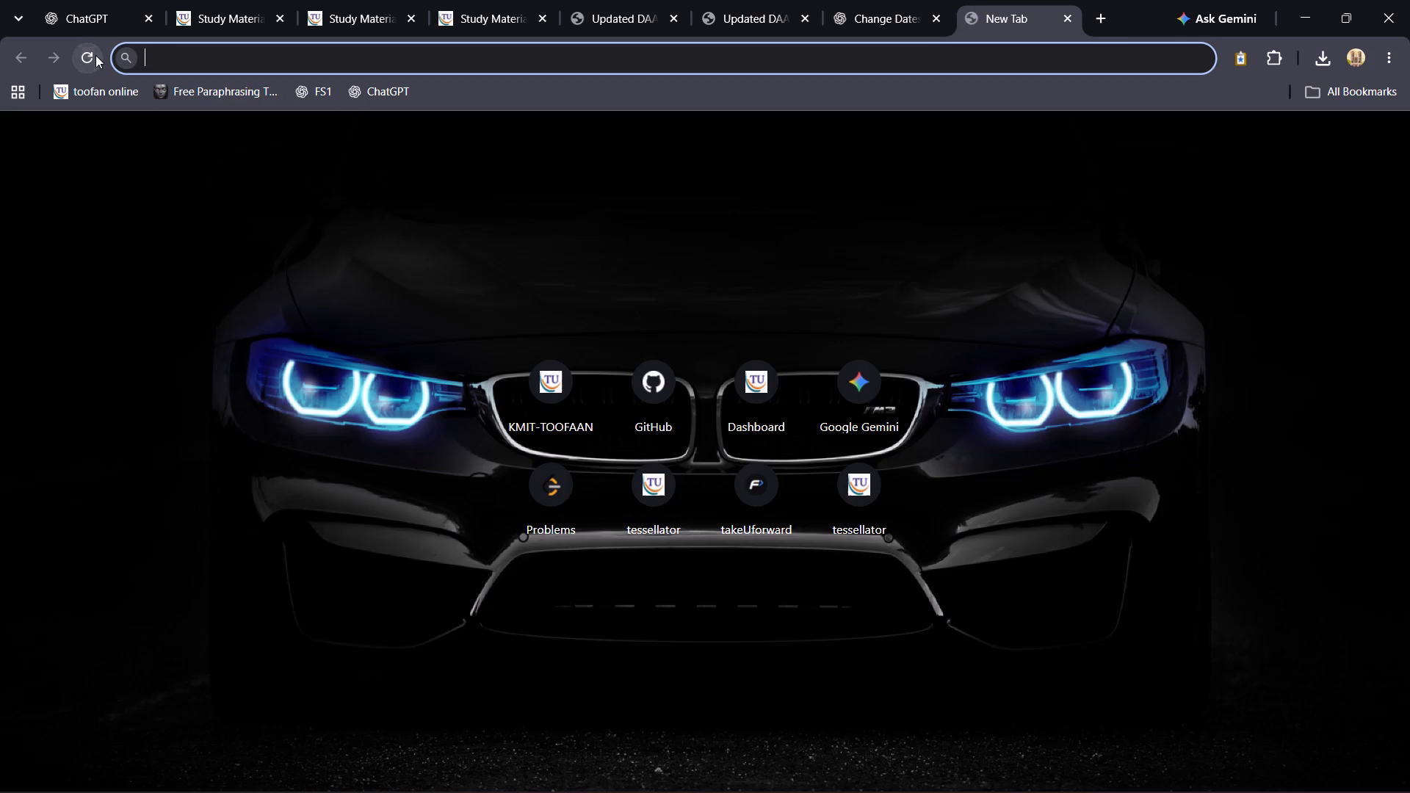
left_click(292, 54)
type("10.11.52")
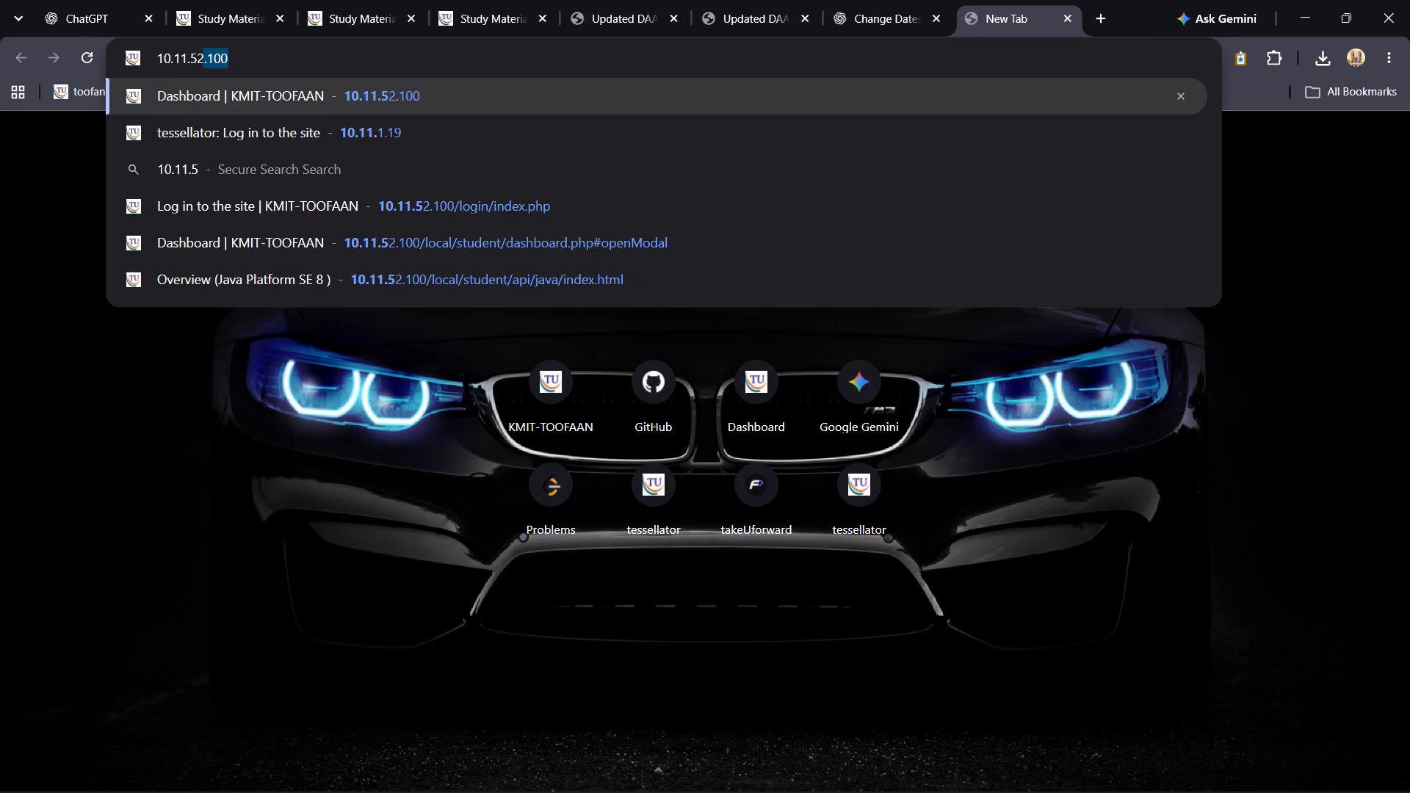
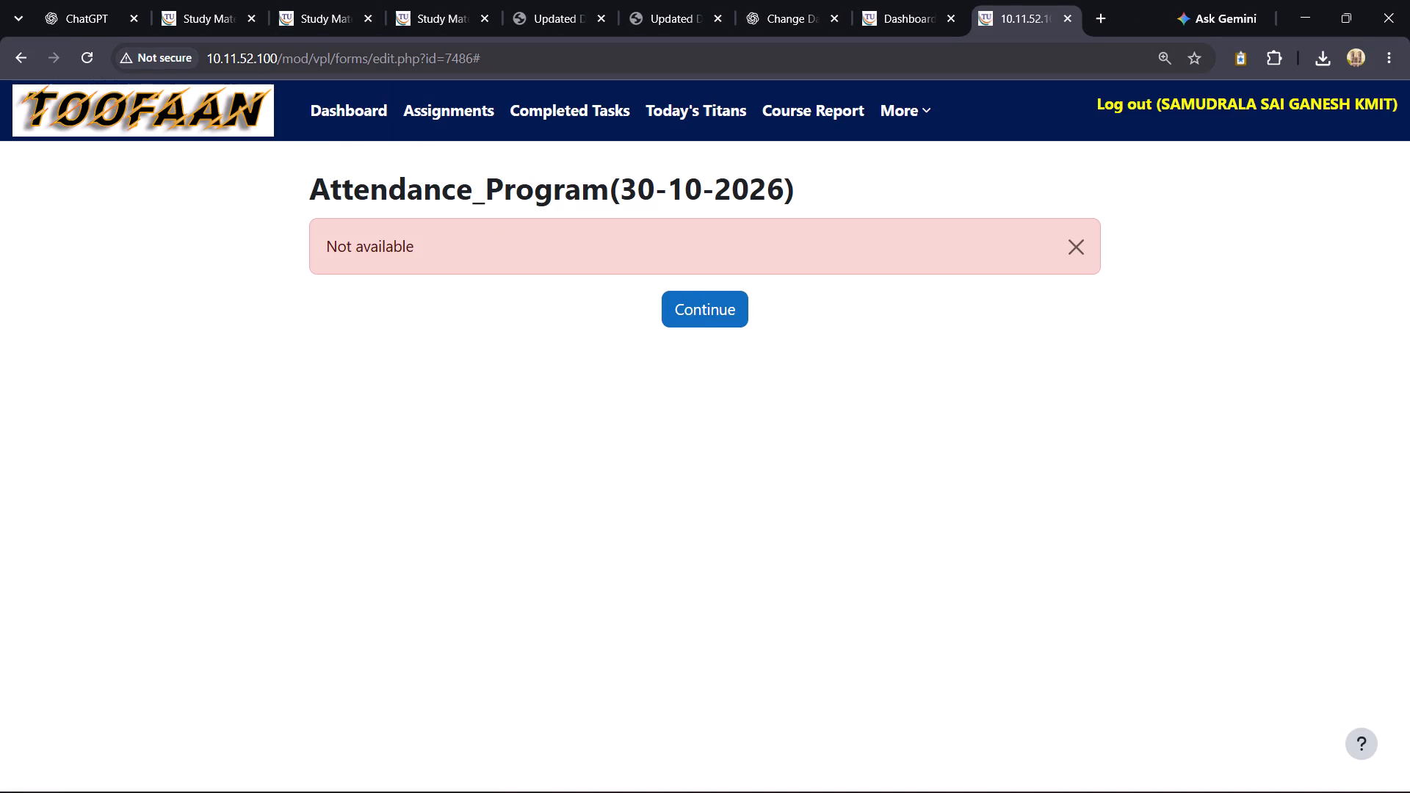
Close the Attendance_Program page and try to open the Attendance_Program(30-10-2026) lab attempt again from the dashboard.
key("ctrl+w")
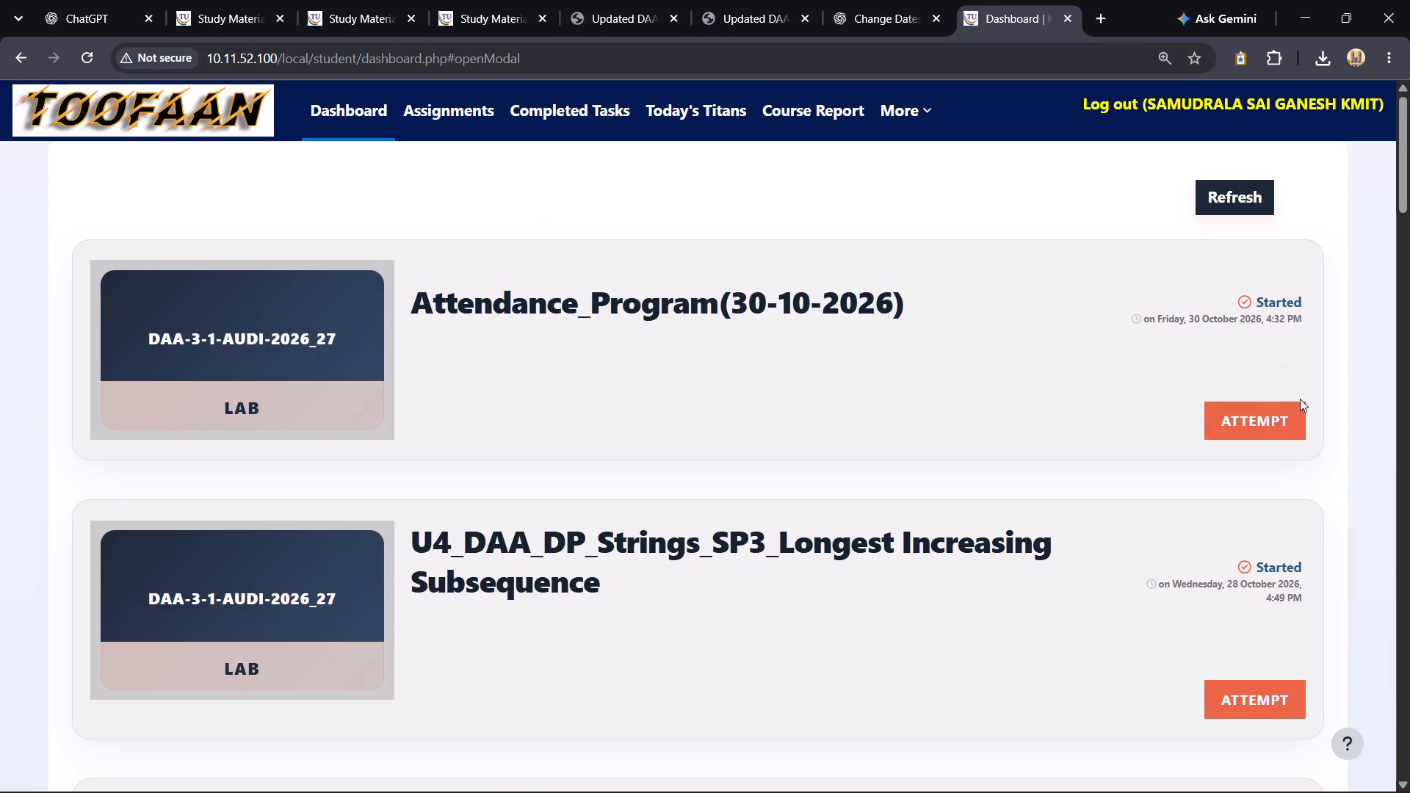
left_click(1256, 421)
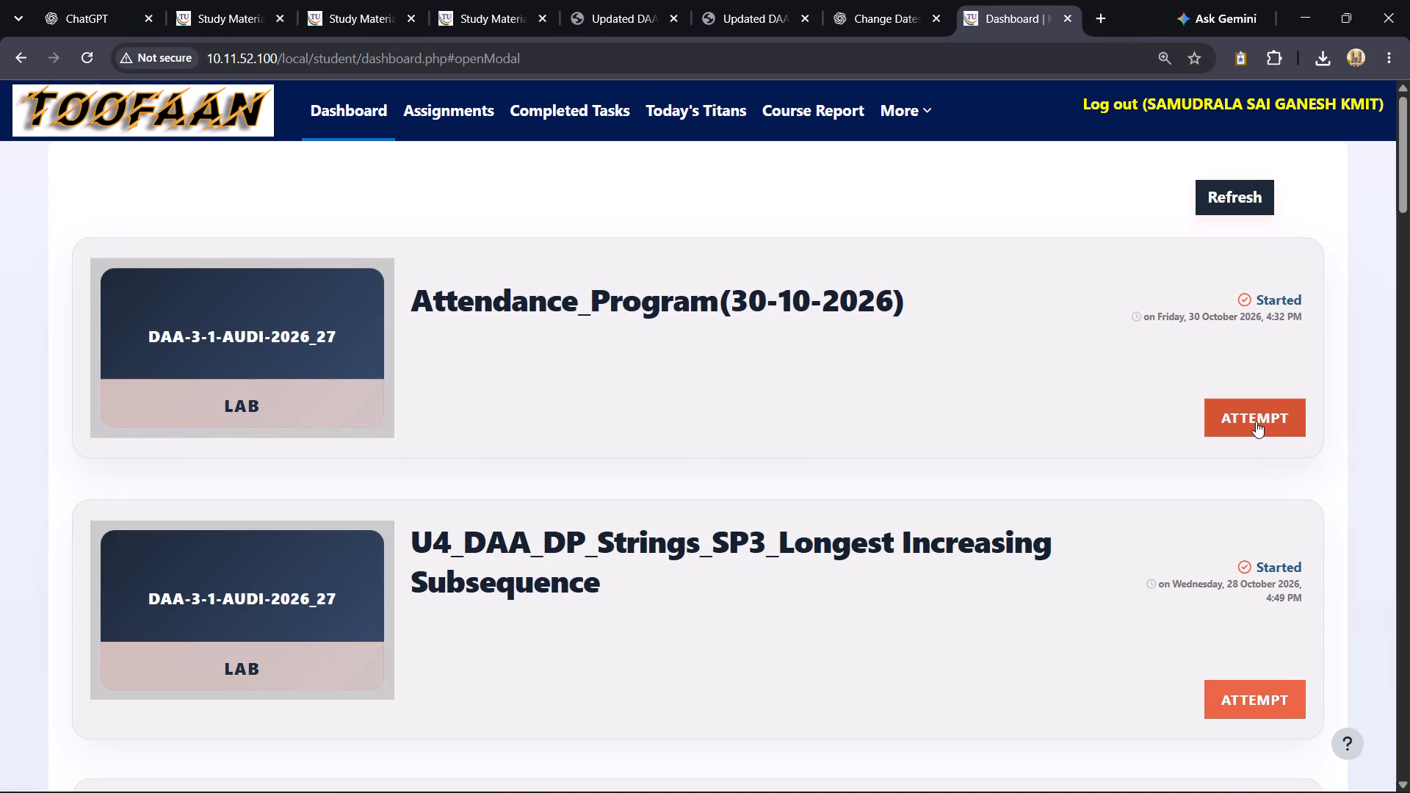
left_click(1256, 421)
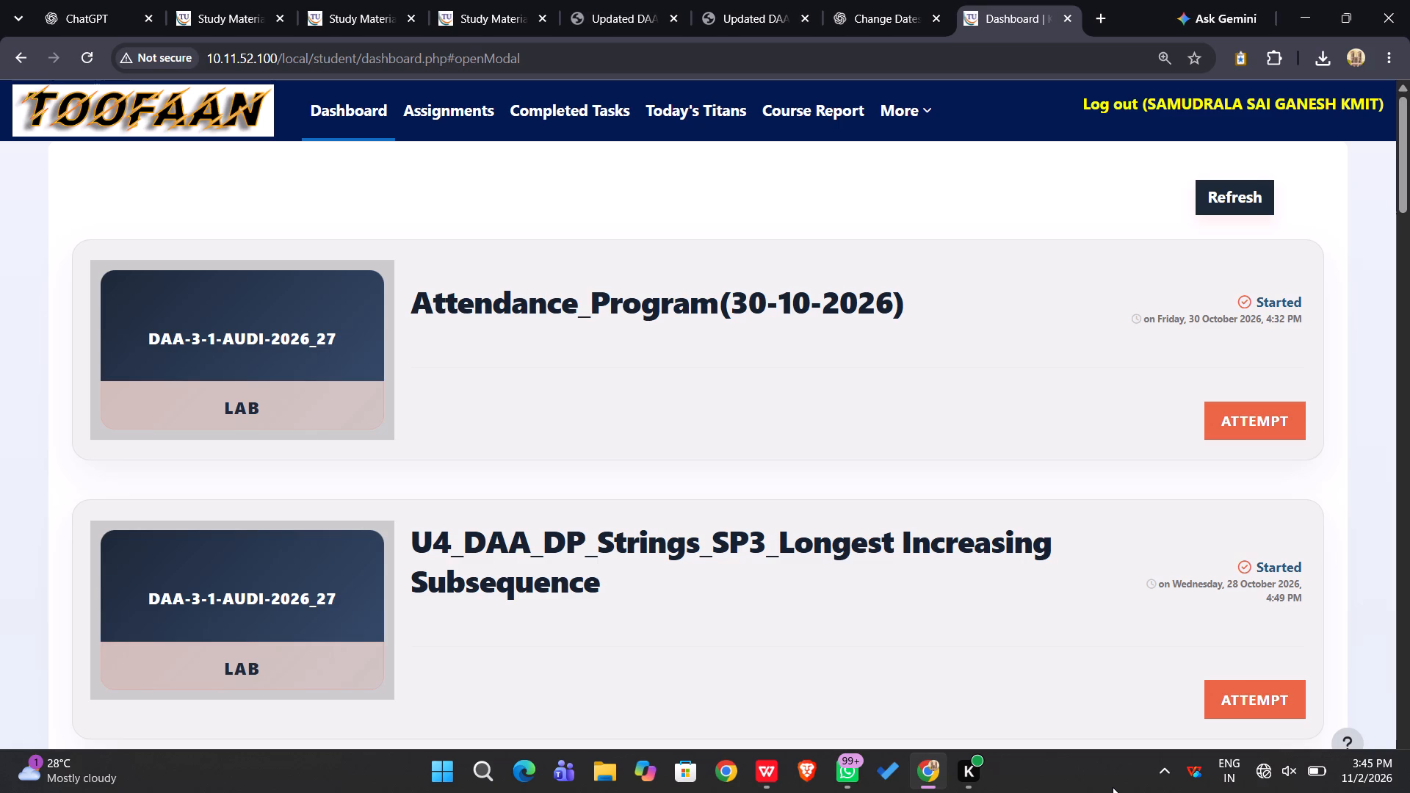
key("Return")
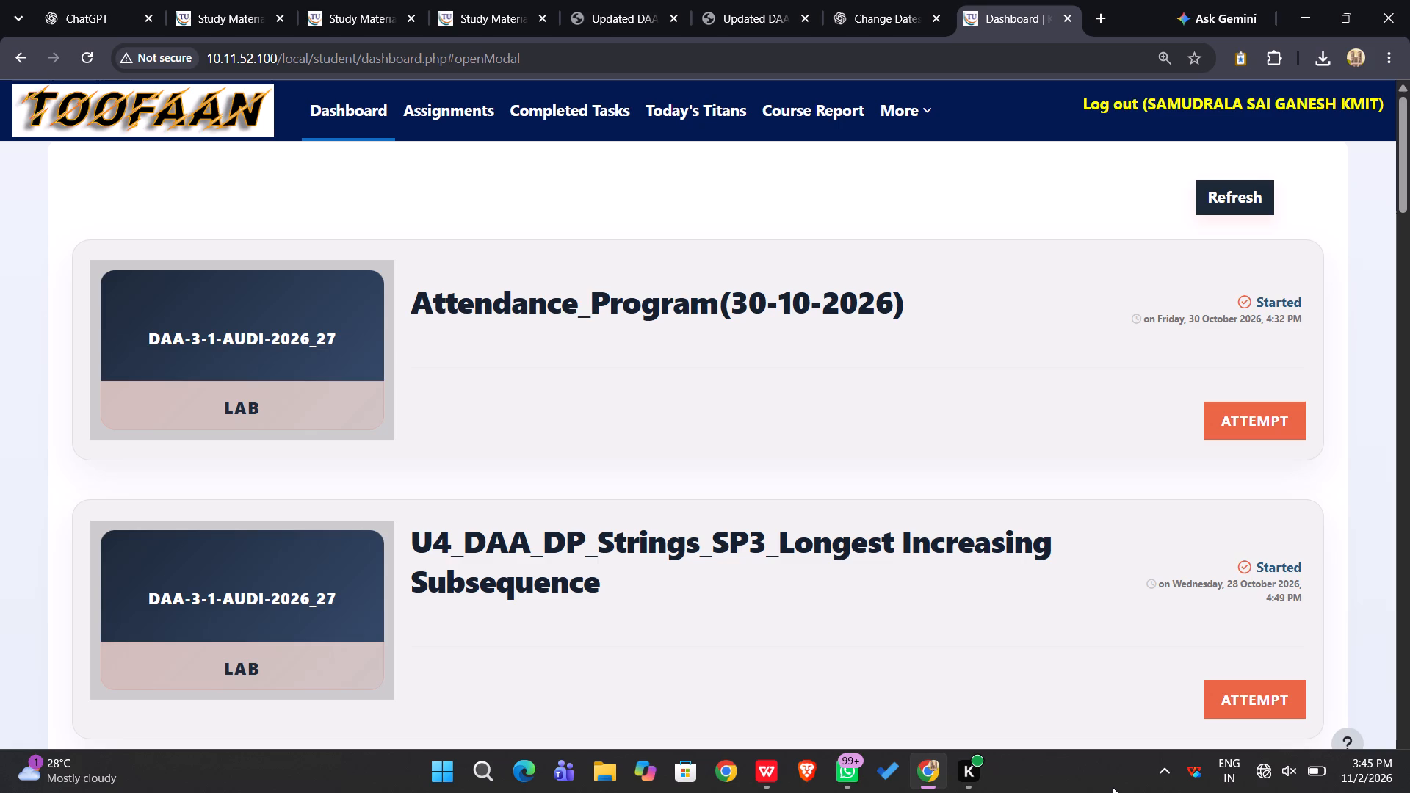
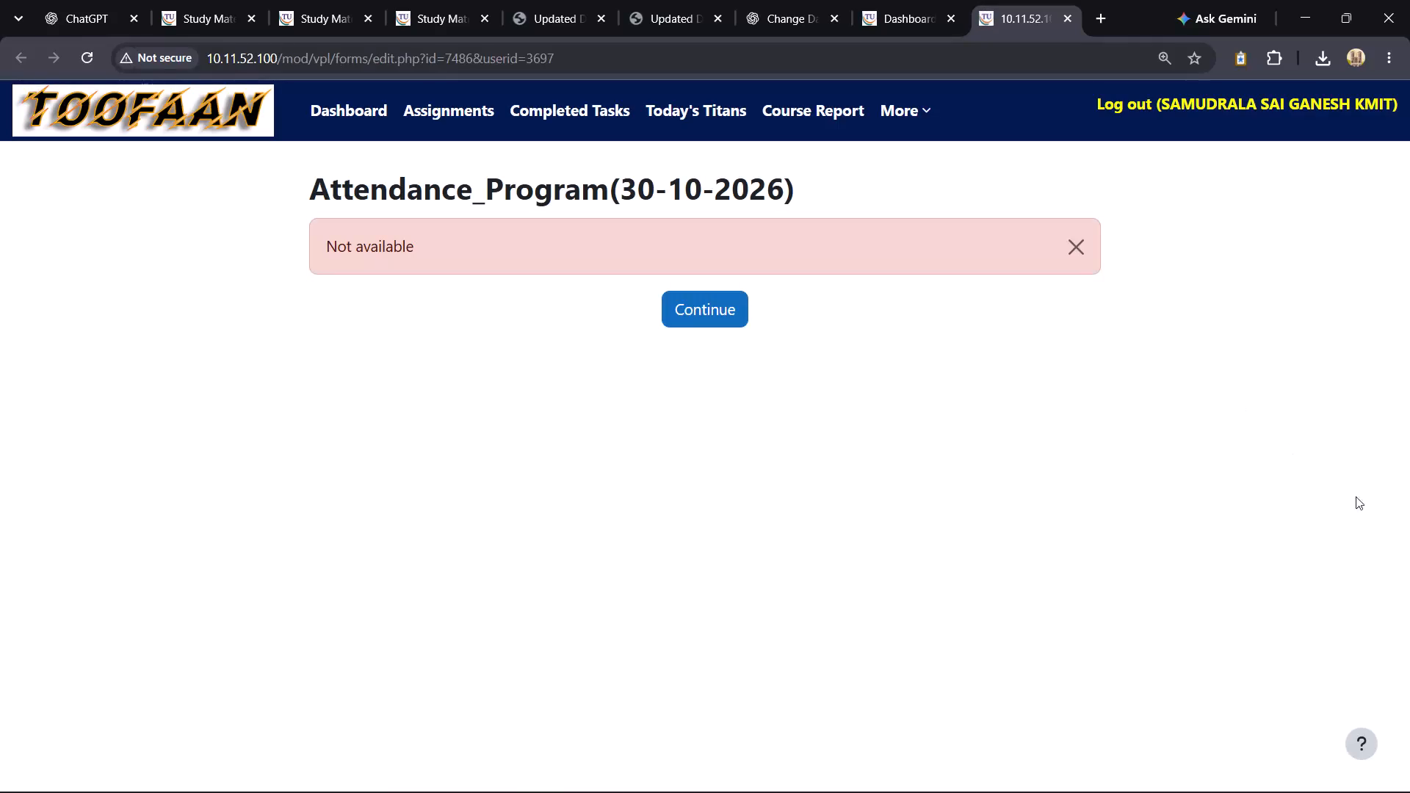
Dismiss the notice on the Attendance_Program(30-10-2026) page, try to continue to the lab, and close the page.
left_click(1063, 241)
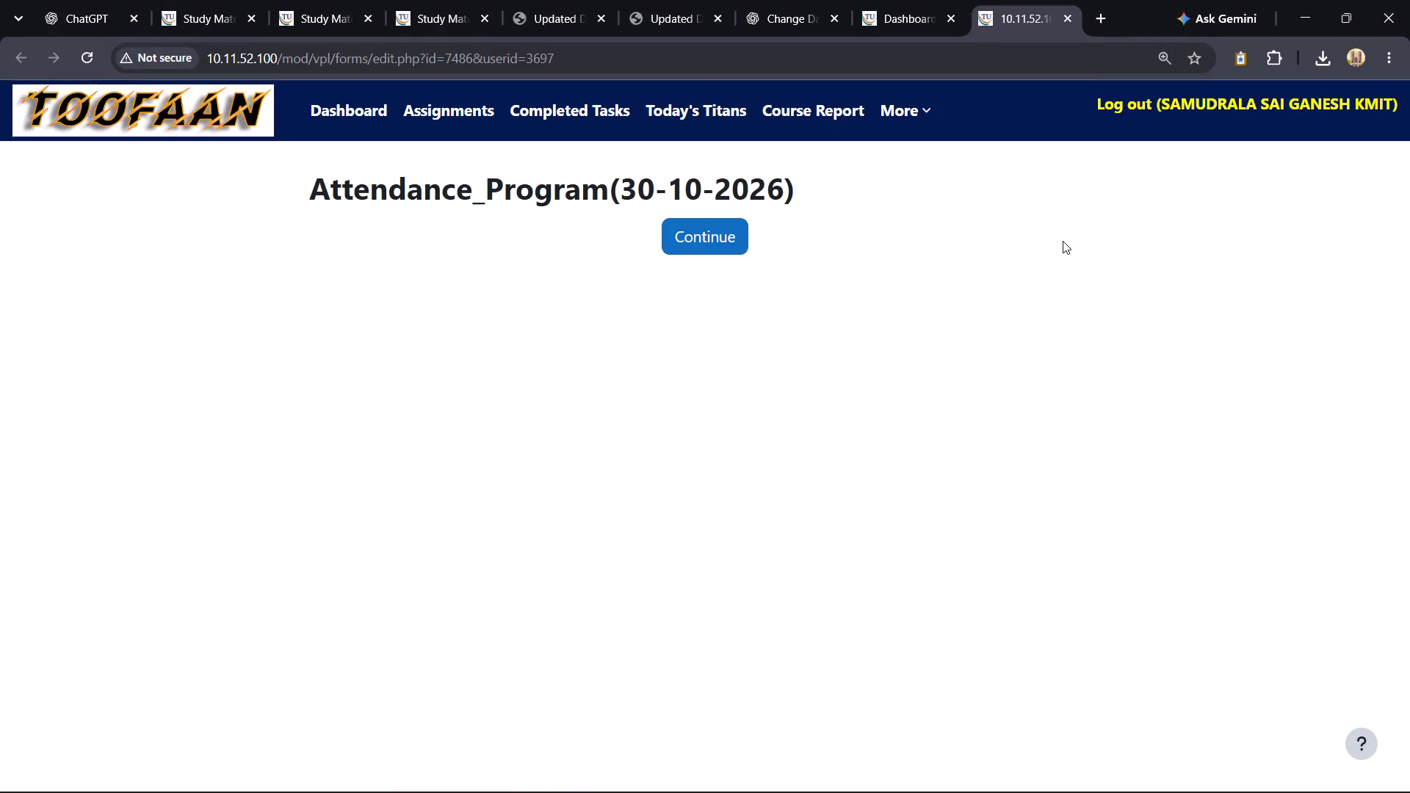
left_click(719, 226)
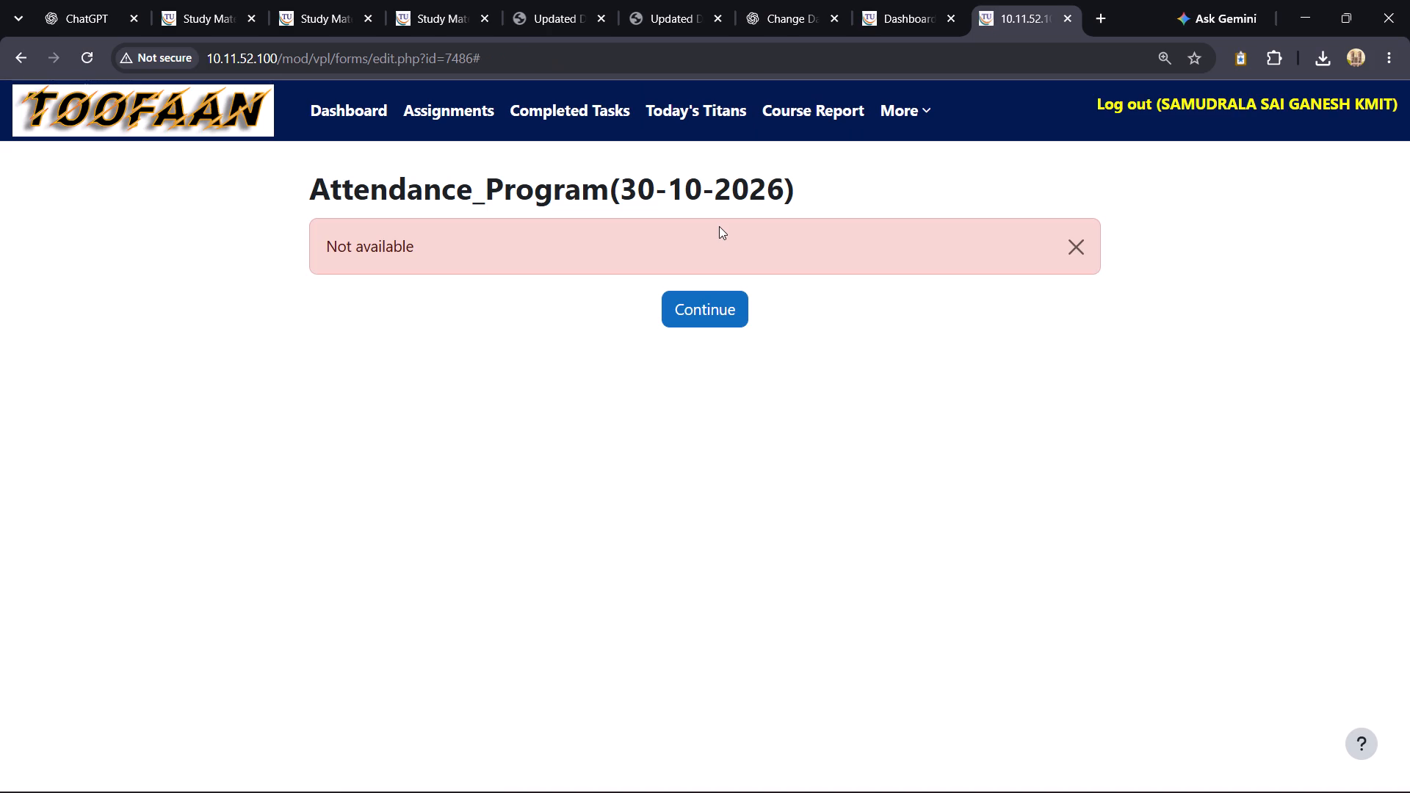
key("ctrl+w")
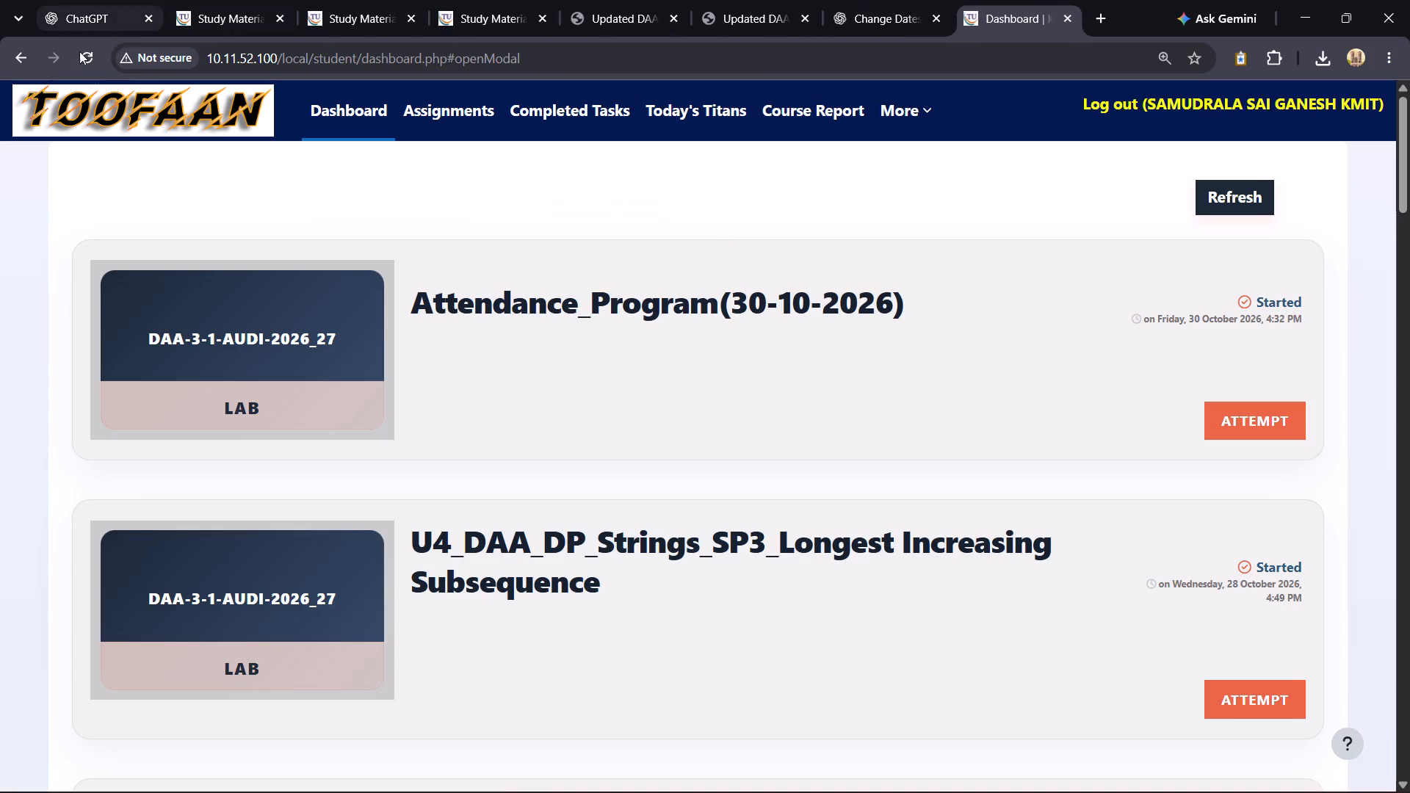
Reload the student dashboard repeatedly to refresh the list of lab attempts.
left_click(79, 59)
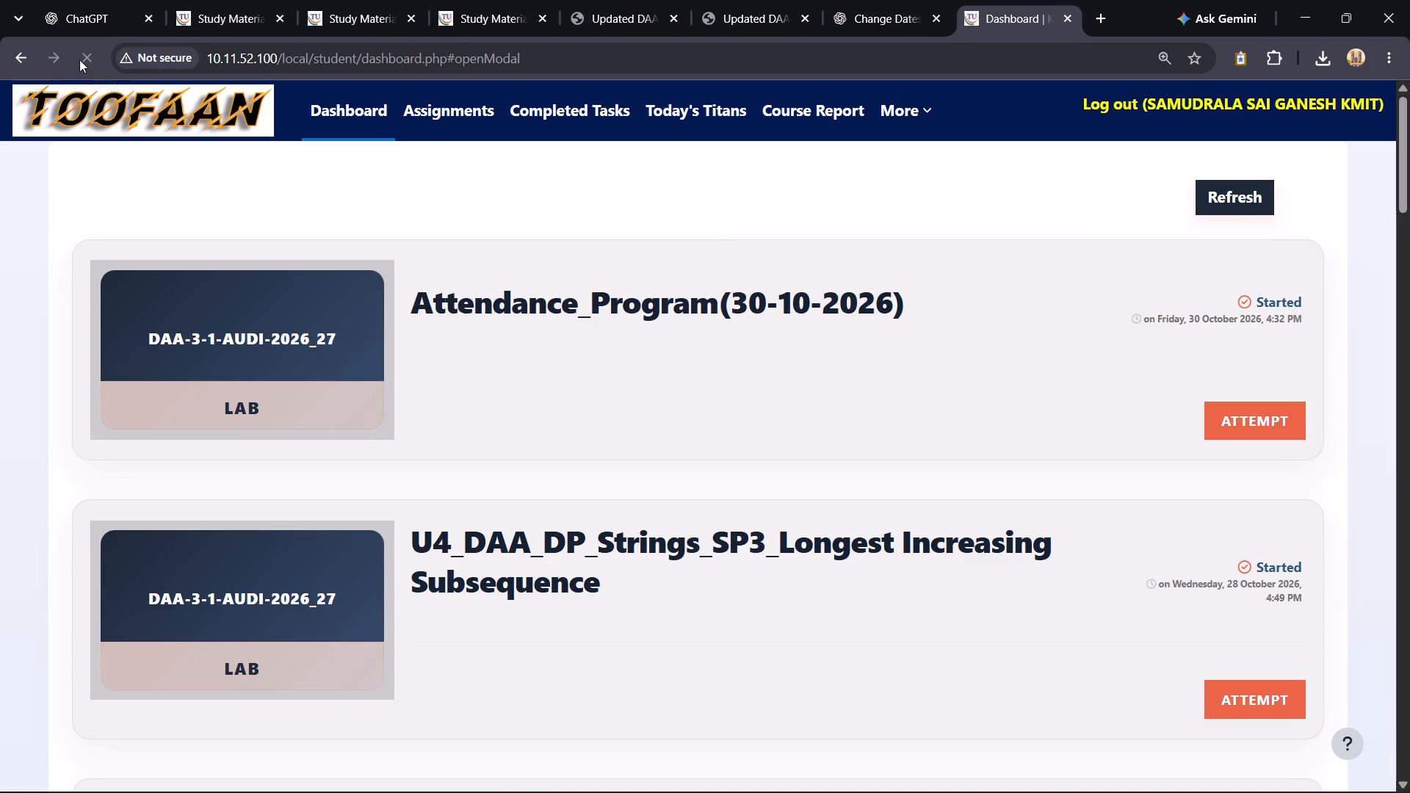
triple_click(79, 59)
double_click(79, 59)
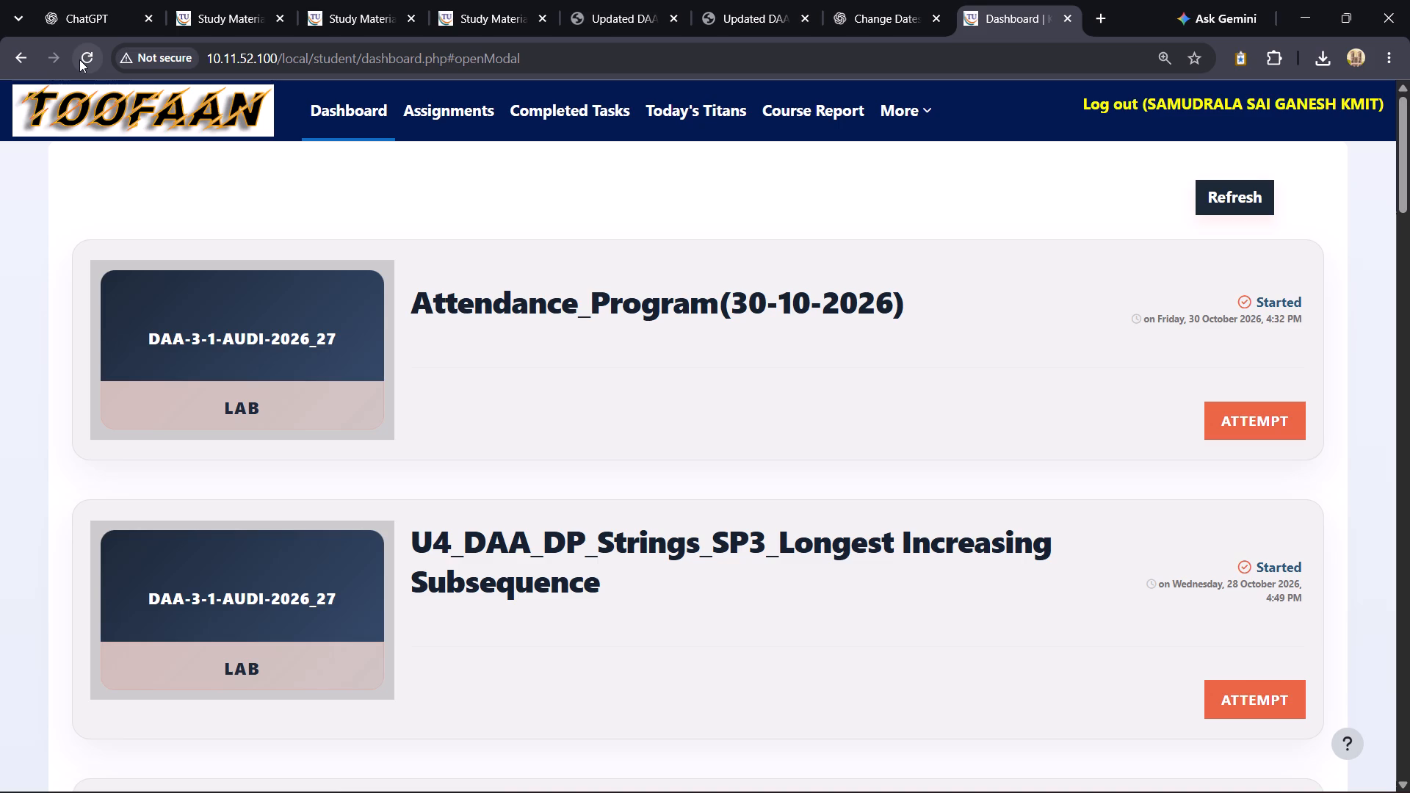
left_click(79, 59)
double_click(79, 59)
Reload the student dashboard once more to refresh the list of lab attempts.
key("ctrl+r")
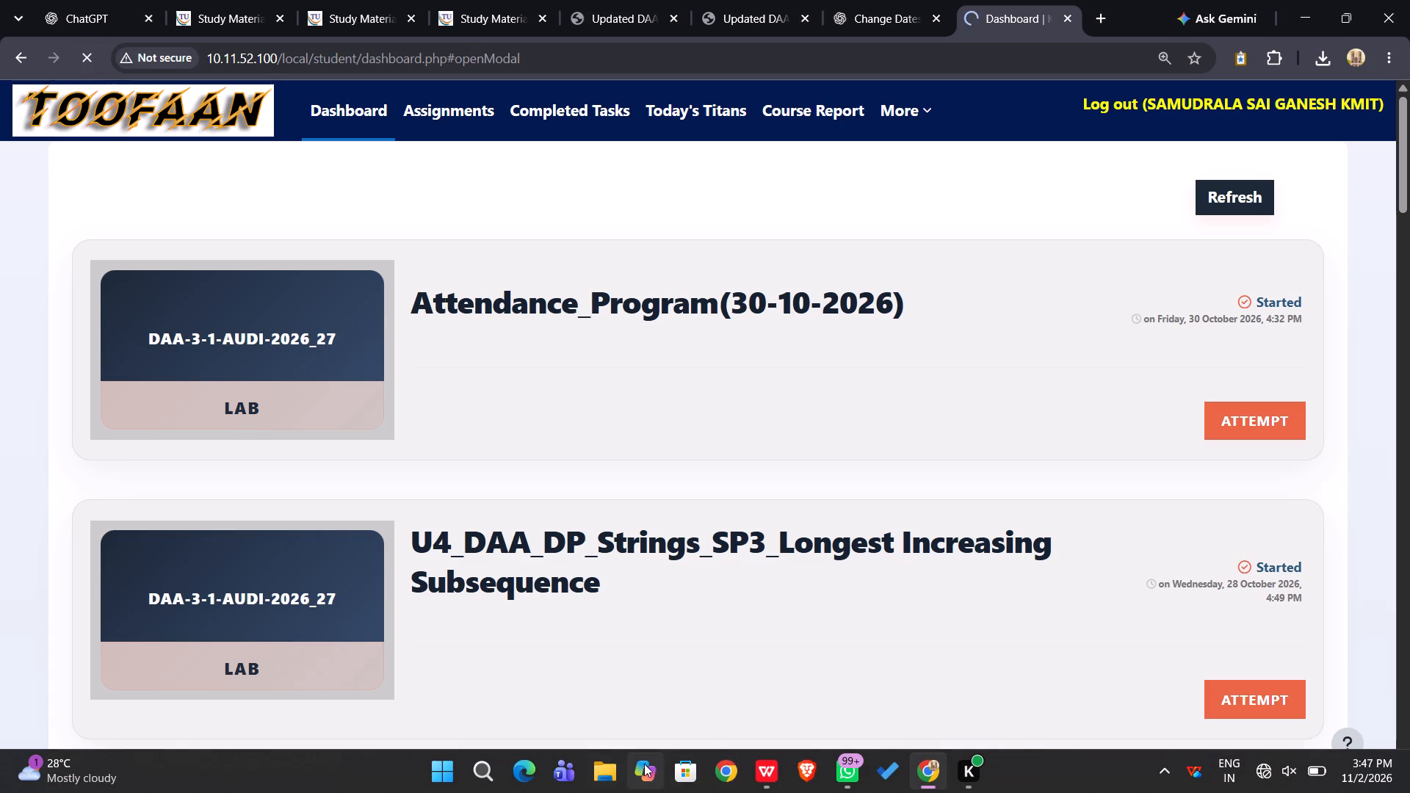
Open the system quick settings to check the Wi-Fi connection.
left_click(1254, 772)
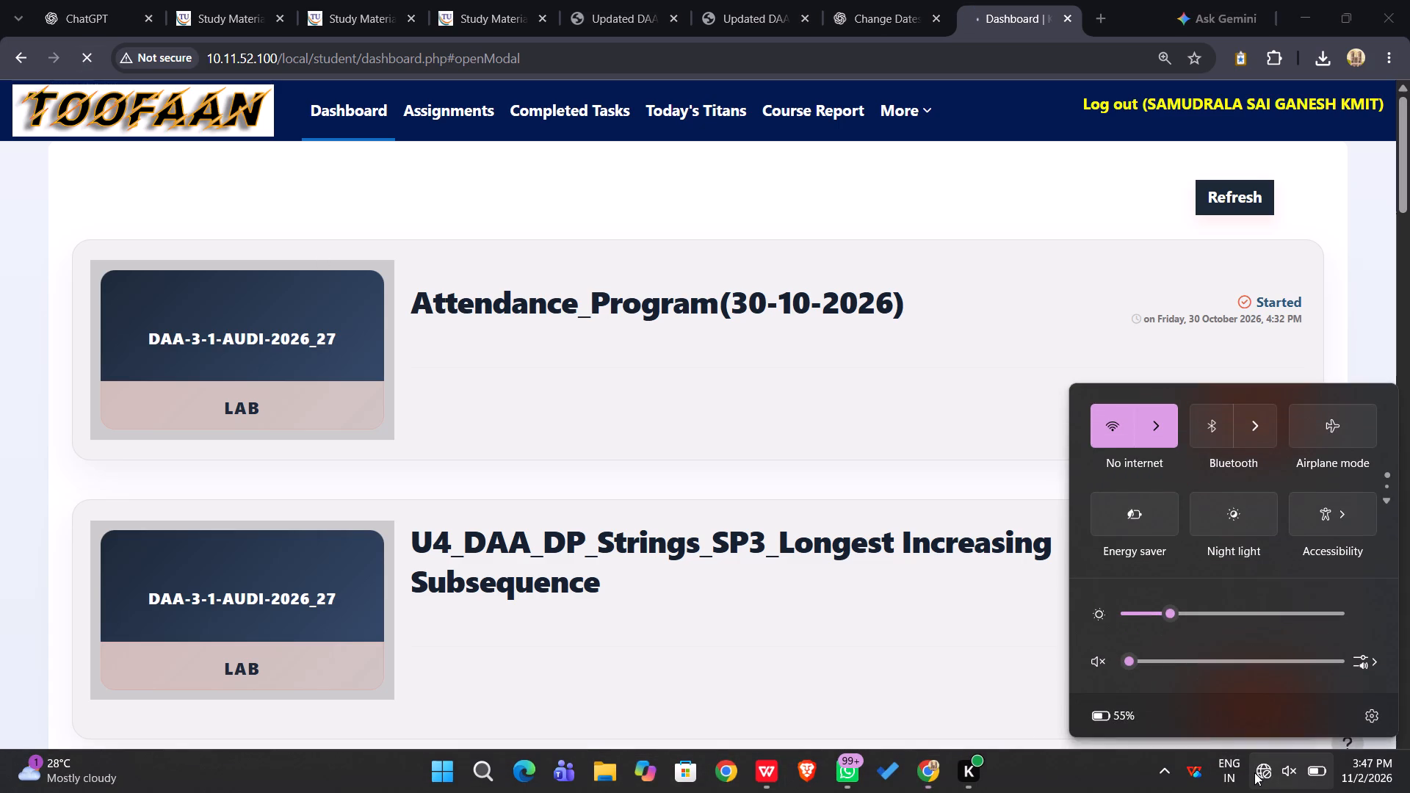